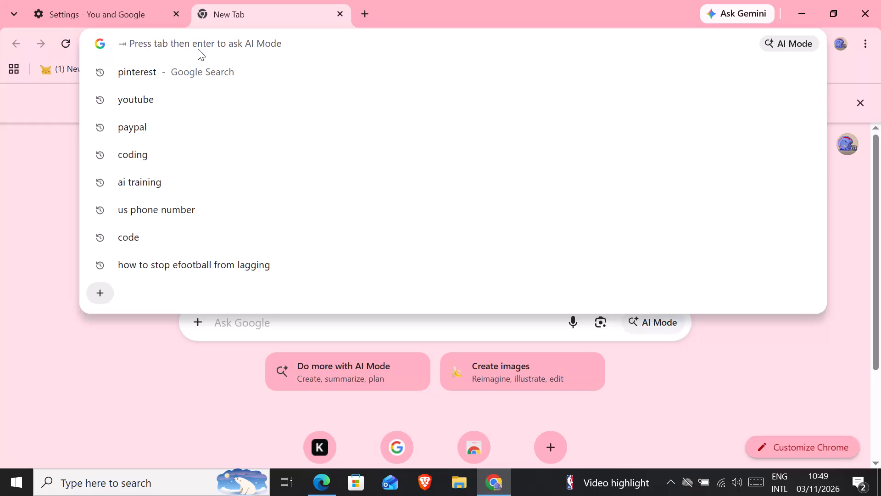
Ask AI Mode to "create a quatation on managing x account".
left_click(238, 408)
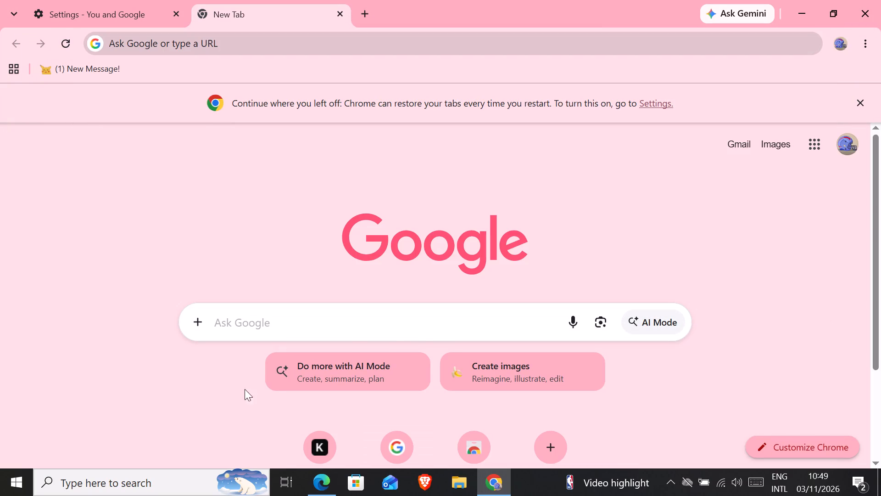
left_click(368, 364)
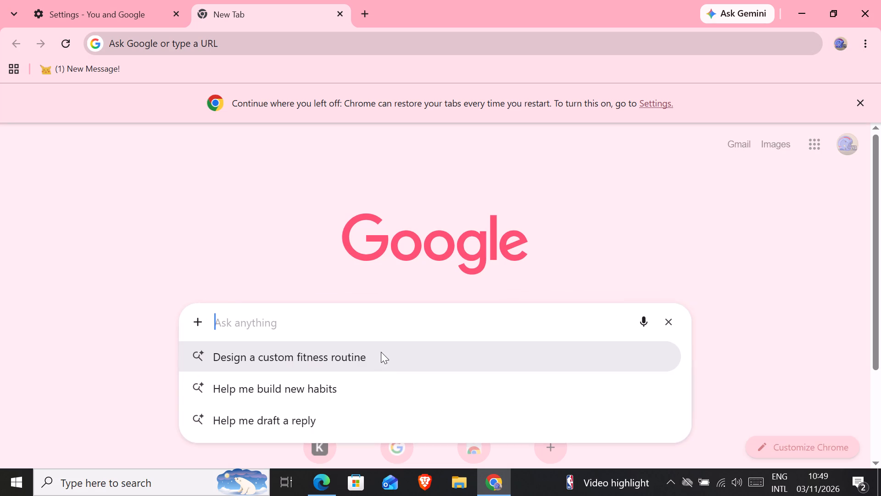
type("create a quat")
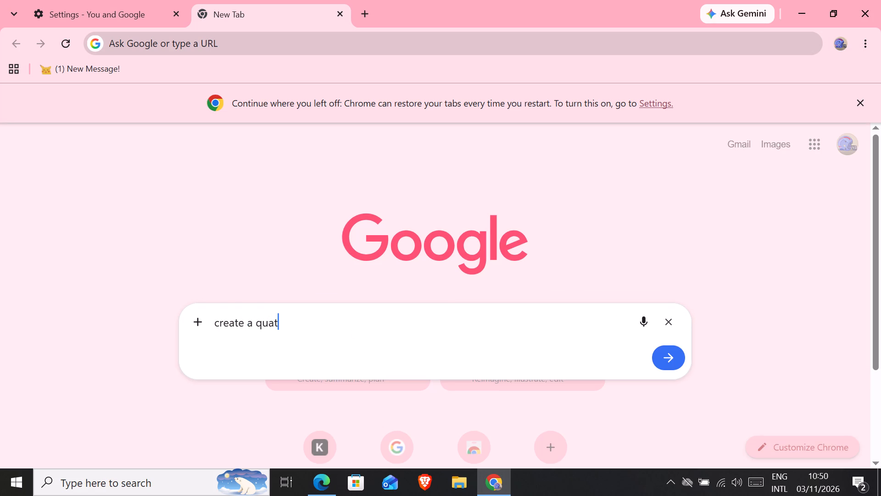
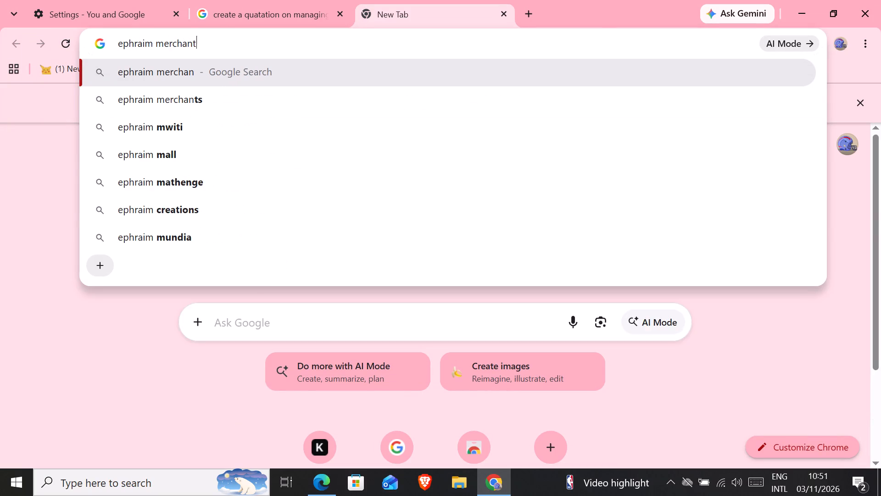
Search Google for "ephraim merchants" and look through the results.
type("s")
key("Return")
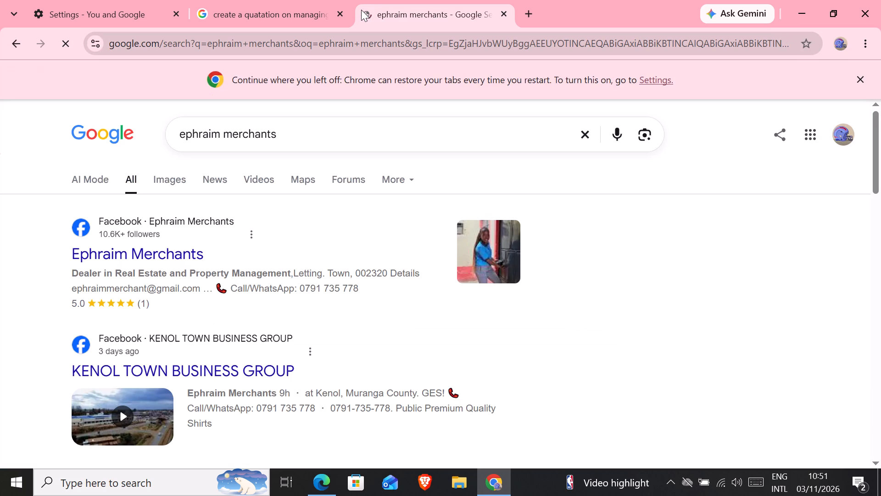
scroll(303, 228, "down", 1)
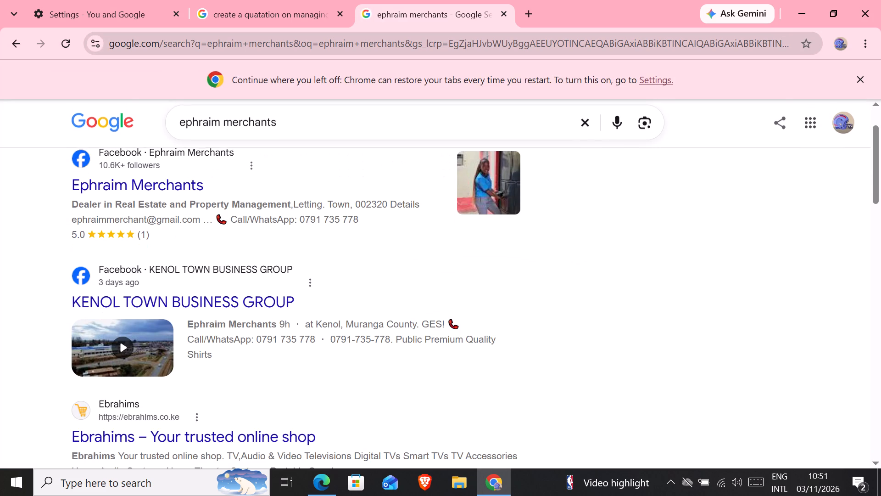
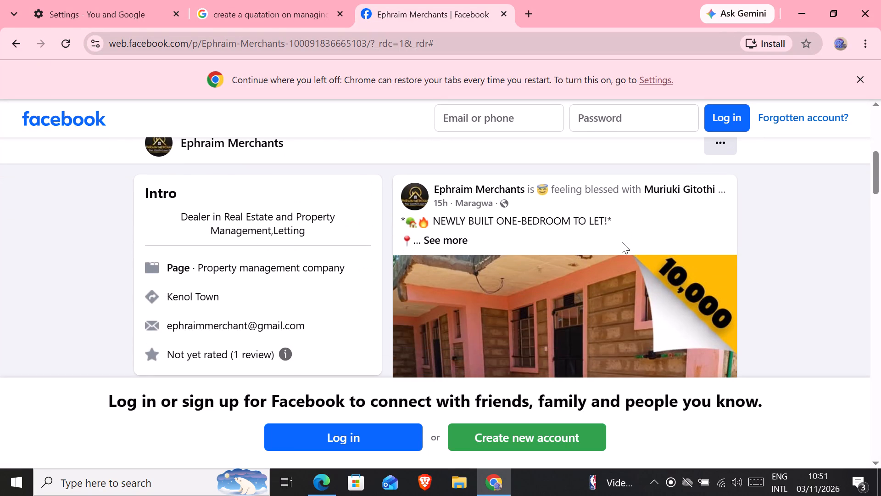
Look through the Ephraim Merchants Facebook page, including its business intro, photos and newest one-bedroom rental post.
scroll(622, 242, "up", 1)
scroll(622, 242, "down", 5)
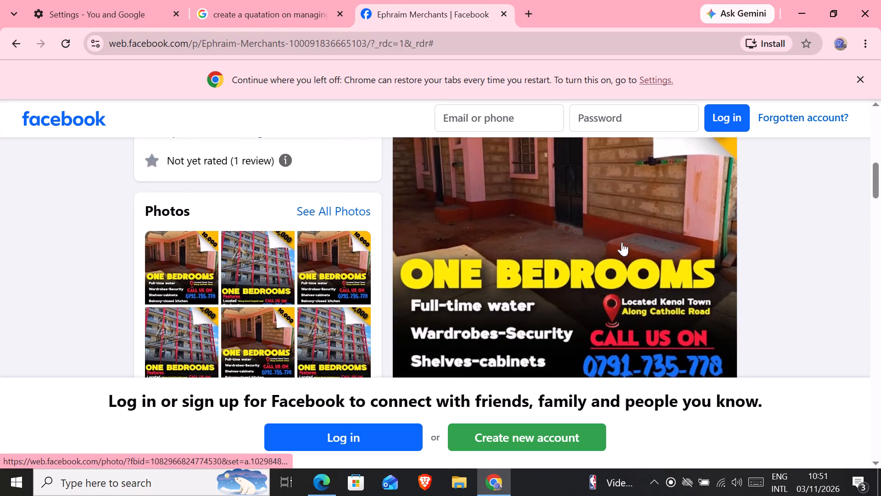
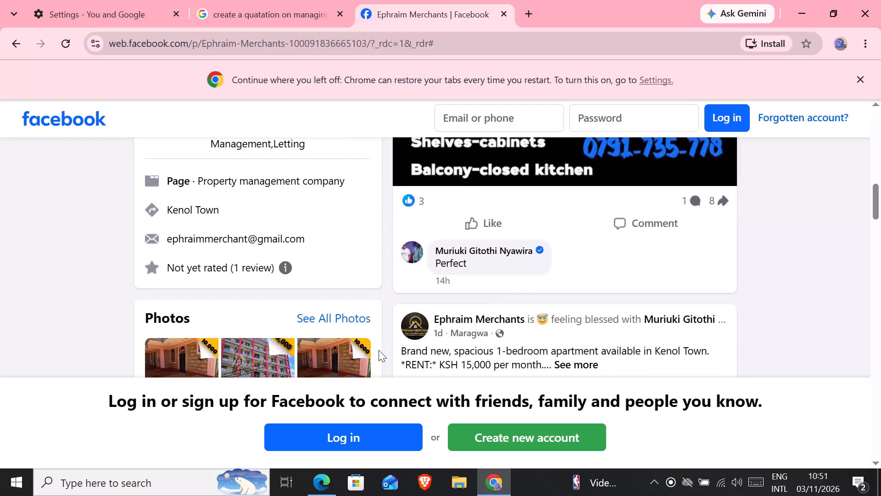
Review the Ephraim Merchants page header, Intro details and the latest one-bedroom rental post.
scroll(379, 350, "up", 5)
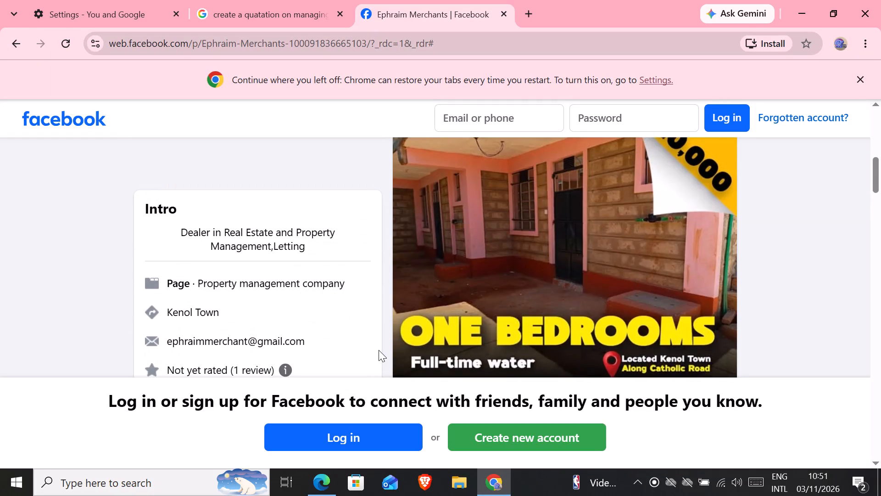
scroll(379, 350, "up", 1)
scroll(379, 350, "down", 1)
scroll(379, 350, "up", 4)
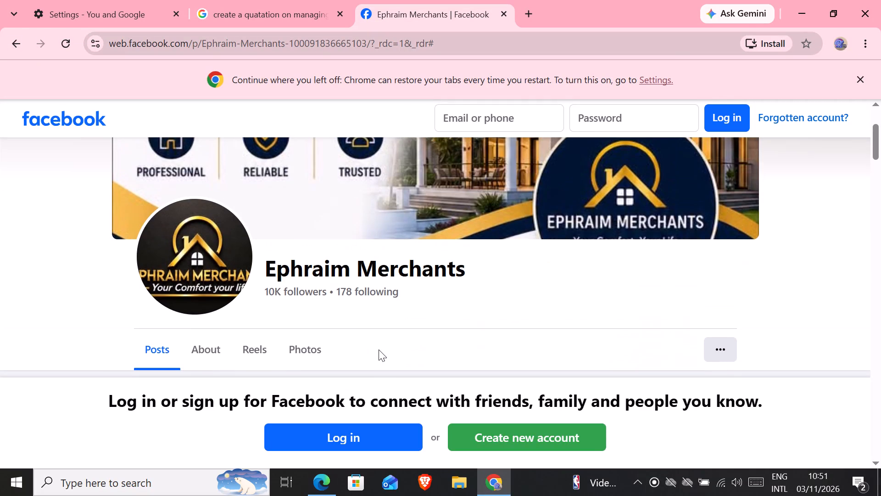
scroll(379, 349, "down", 6)
scroll(379, 349, "up", 1)
scroll(379, 349, "down", 4)
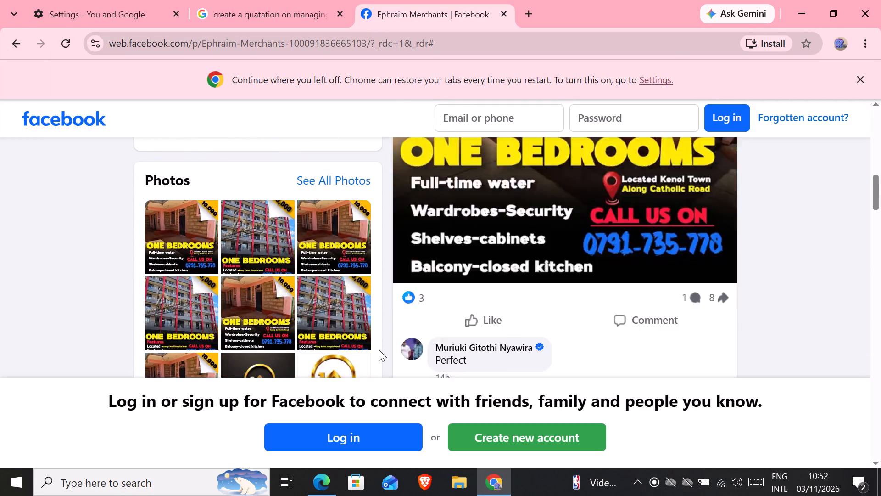
scroll(379, 349, "down", 1)
scroll(379, 349, "up", 1)
scroll(379, 349, "down", 3)
scroll(379, 349, "up", 5)
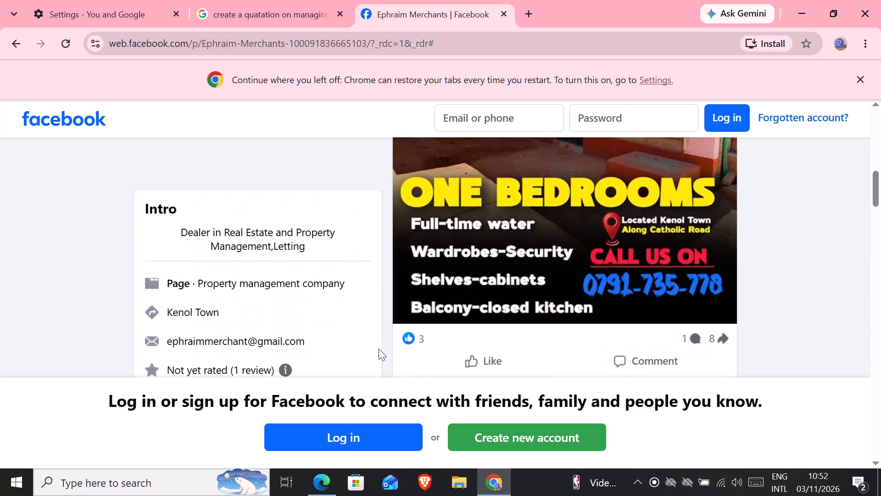
scroll(379, 349, "up", 2)
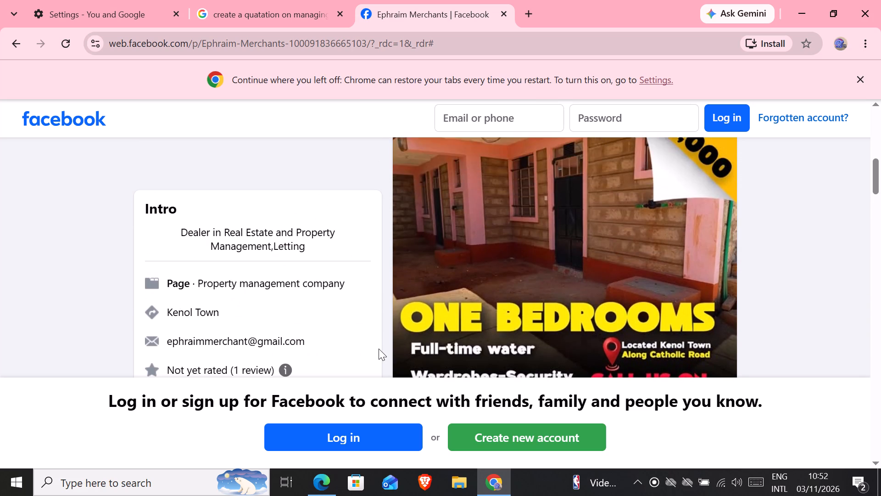
scroll(379, 349, "up", 2)
scroll(379, 349, "down", 6)
scroll(379, 349, "up", 3)
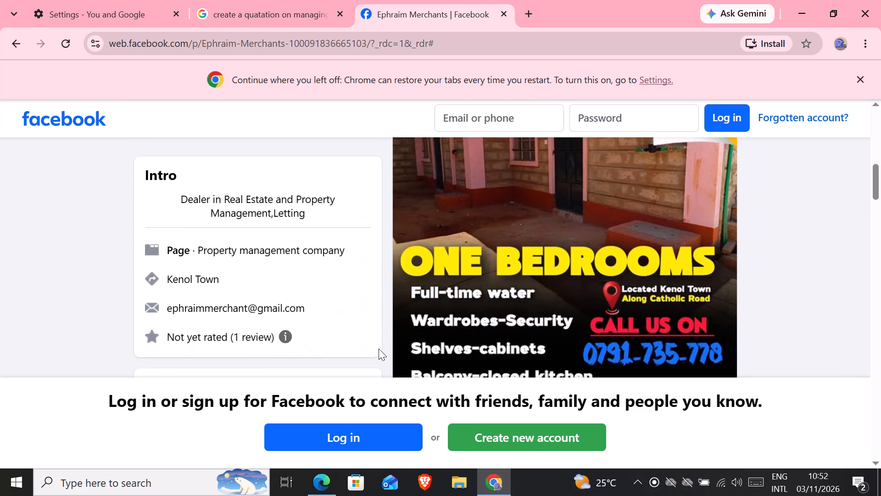
Browse the older apartment rental posts further down the Ephraim Merchants page.
scroll(379, 349, "down", 6)
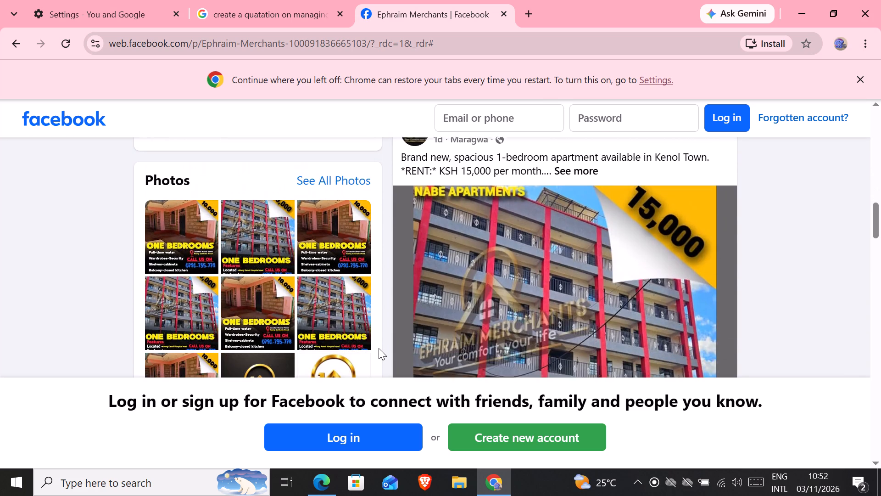
scroll(379, 348, "down", 8)
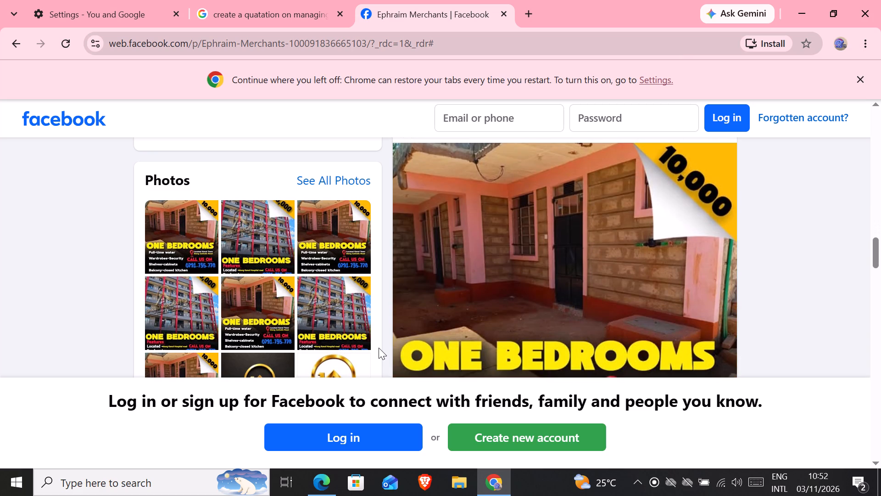
scroll(379, 348, "down", 6)
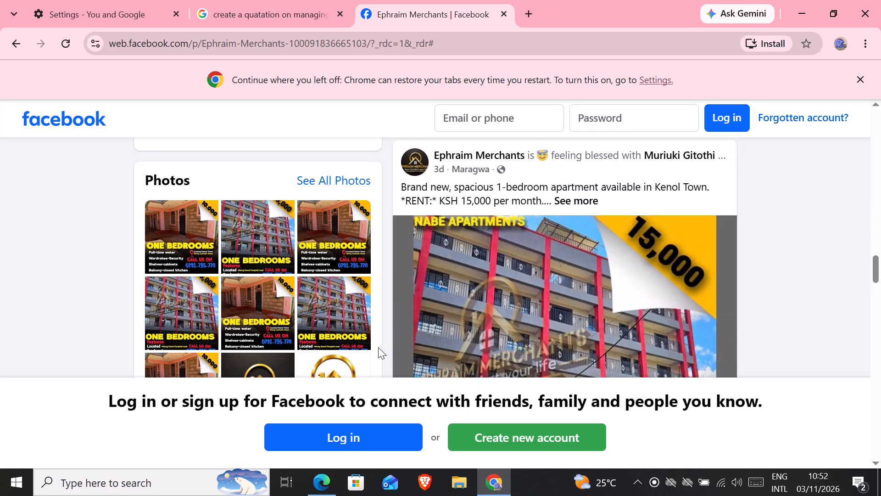
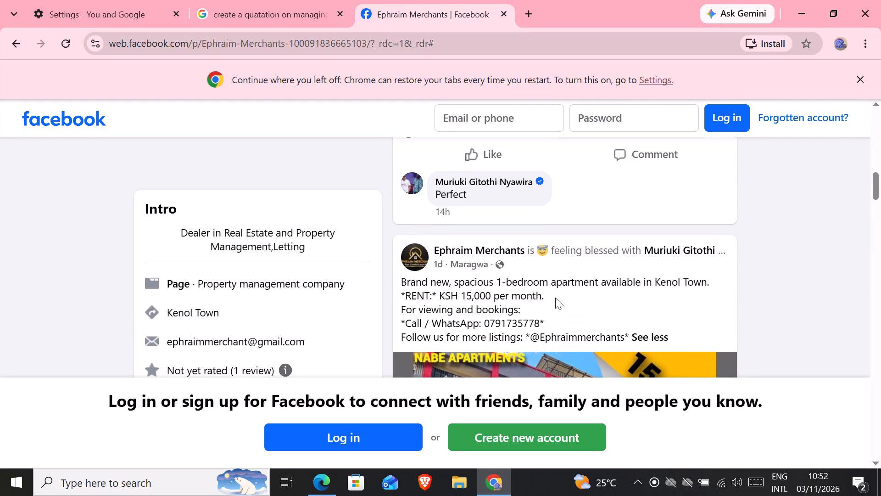
Select the full Call / WhatsApp number in the post about the 1-bedroom Kenol Town apartment and bring up the options for it.
scroll(555, 298, "down", 1)
left_click_drag(540, 253, 526, 254)
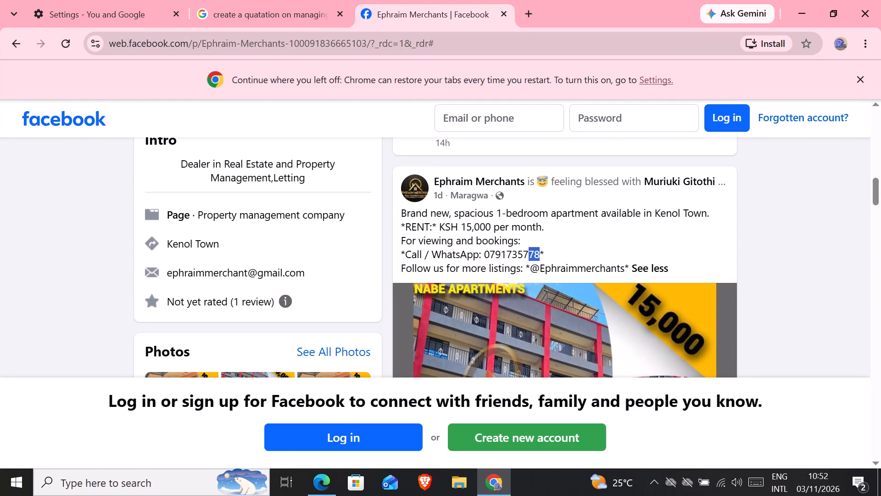
left_click_drag(526, 254, 485, 258)
right_click(494, 256)
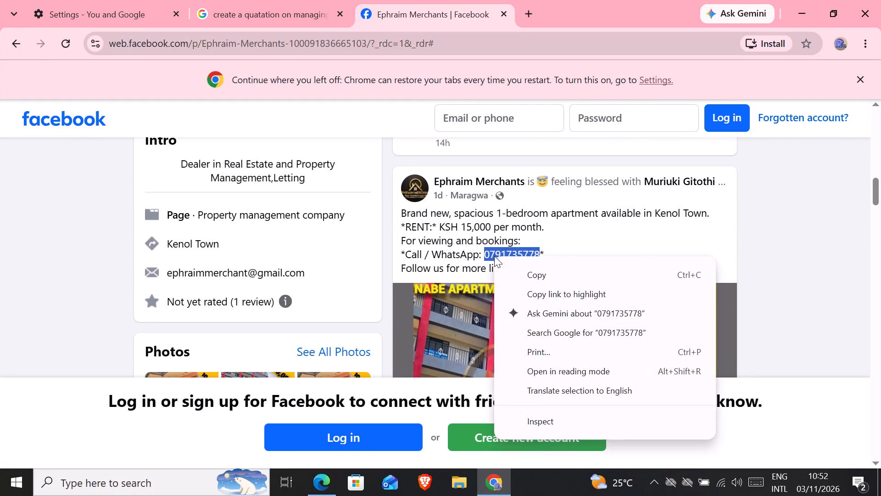
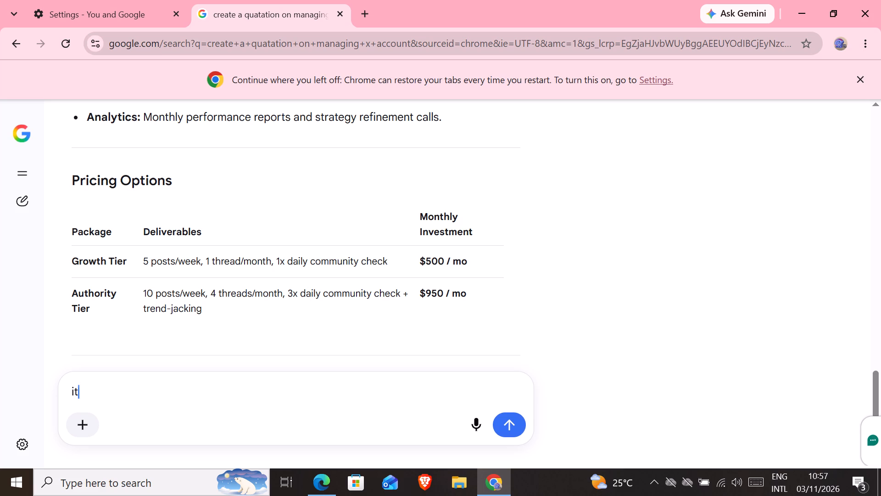
Open a new browser tab and place the cursor in its address bar for a new search.
left_click(364, 19)
left_click(346, 55)
left_click(342, 33)
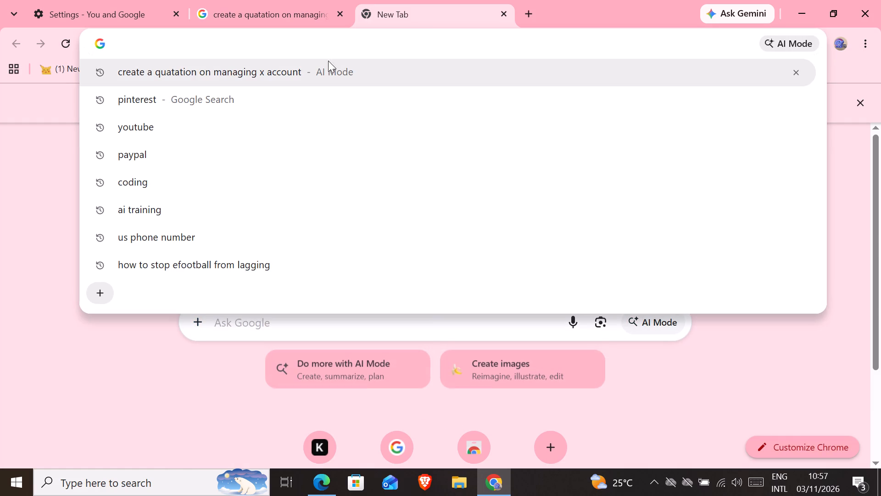
left_click(320, 51)
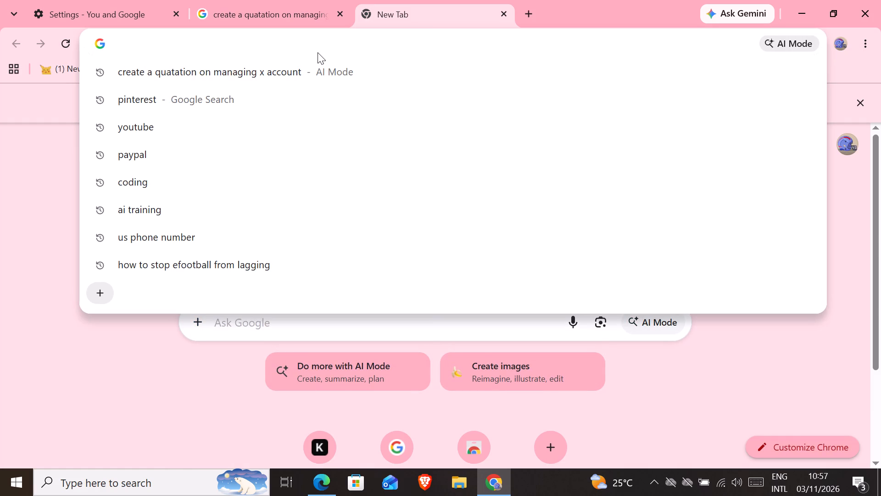
Search Google for "ephraim merchants" in the new tab.
type("ep")
key("h")
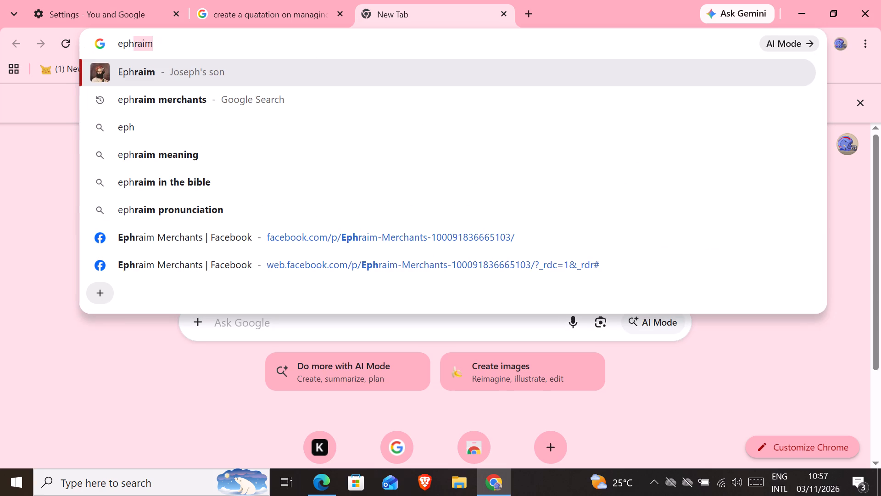
left_click(153, 97)
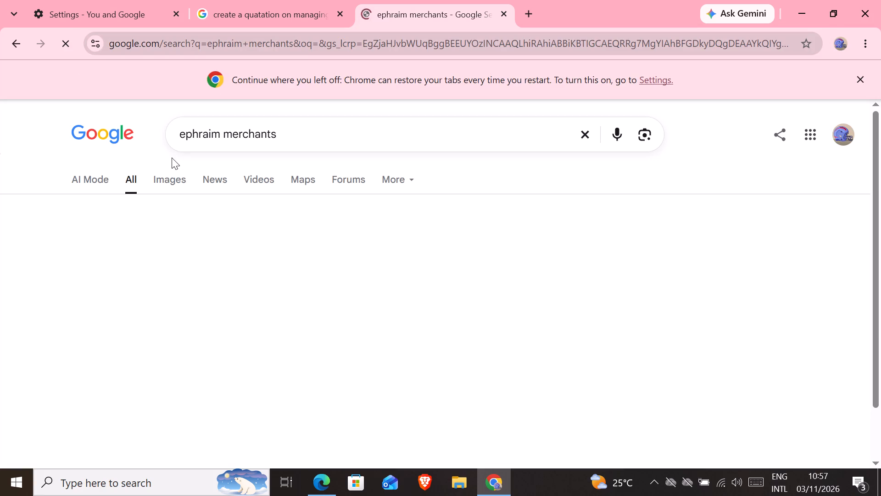
Look through the search results about Ephraim Merchants, including its social media pages, images and website listings.
scroll(167, 193, "down", 6)
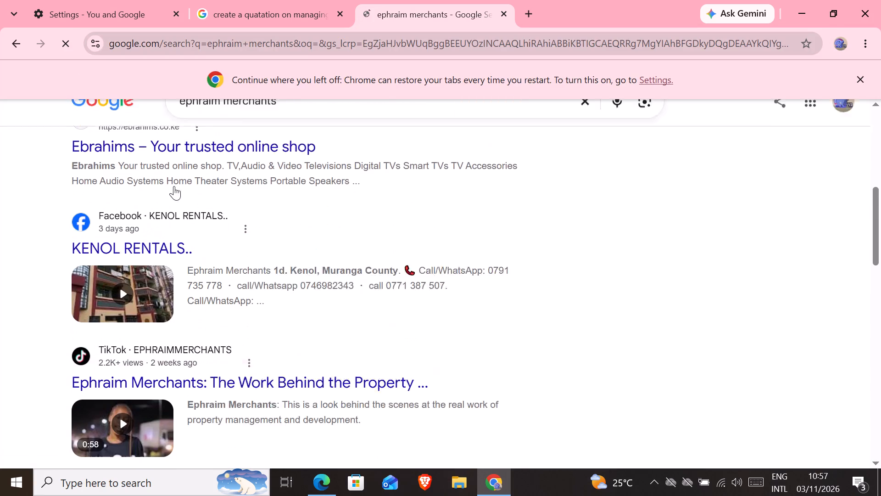
scroll(175, 184, "down", 7)
scroll(175, 184, "up", 1)
scroll(175, 184, "down", 1)
scroll(175, 184, "up", 1)
scroll(175, 184, "down", 9)
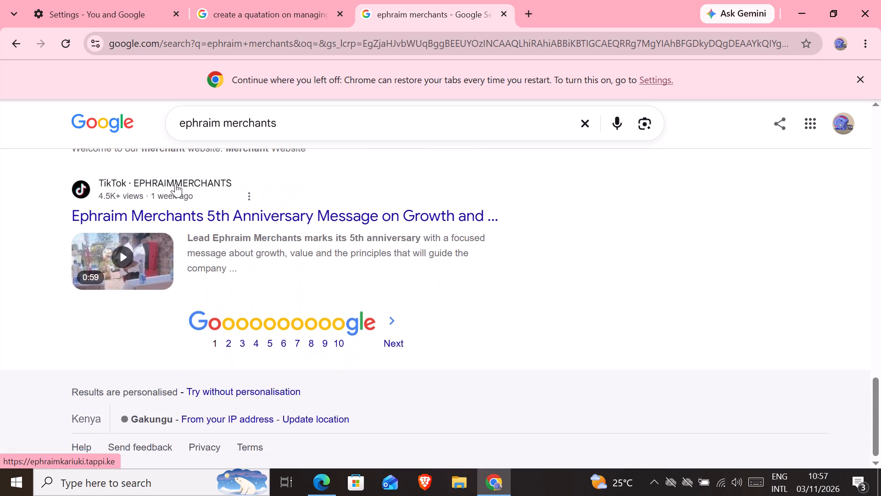
scroll(175, 183, "up", 2)
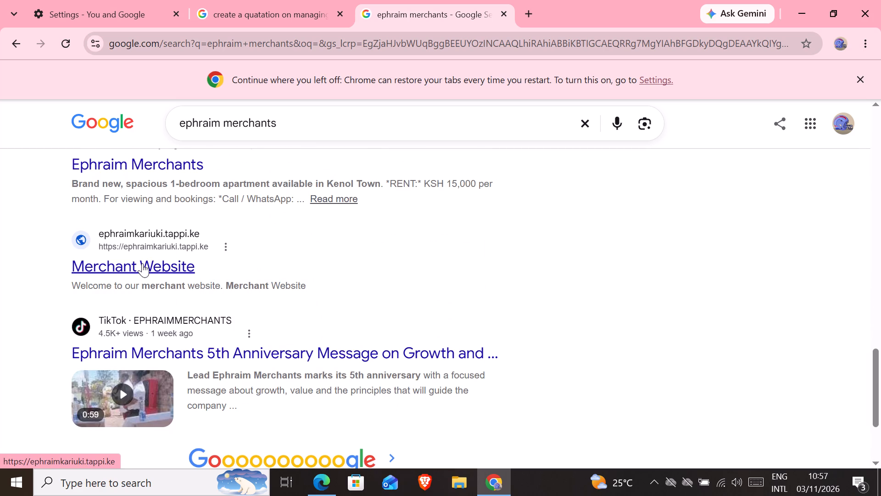
scroll(142, 263, "down", 3)
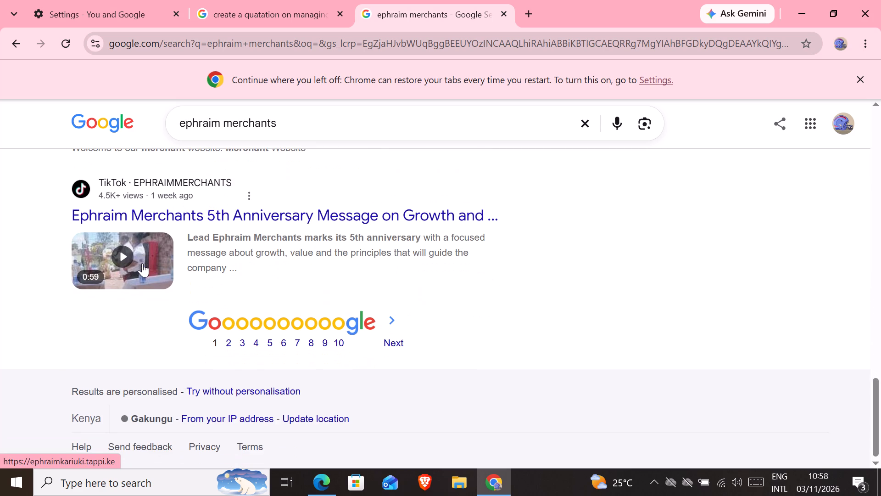
scroll(142, 262, "up", 10)
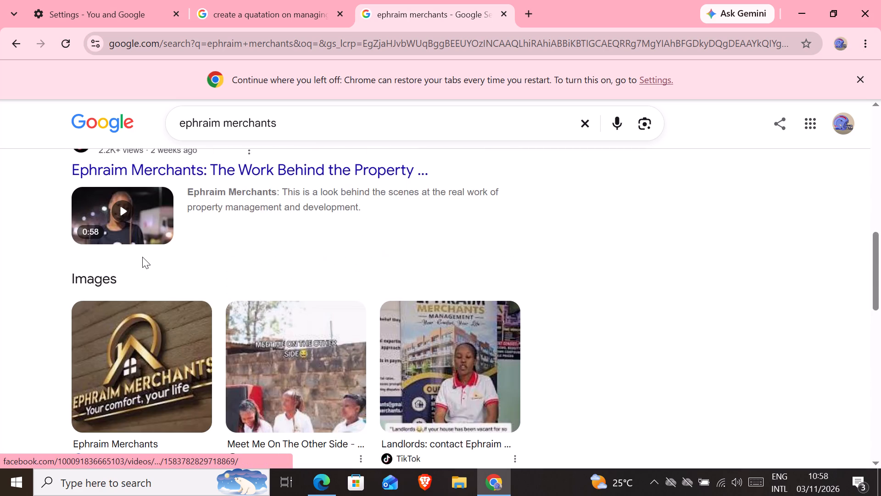
scroll(142, 257, "up", 11)
scroll(142, 254, "down", 1)
scroll(142, 253, "up", 5)
scroll(143, 250, "down", 1)
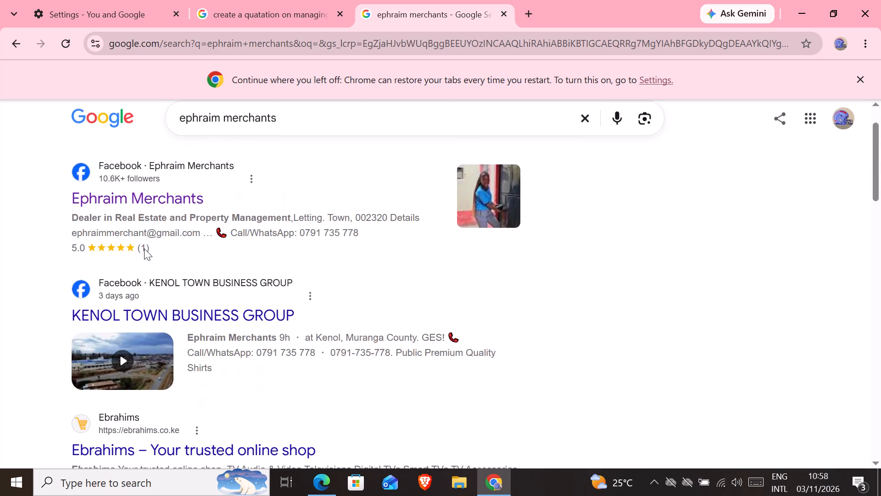
Switch the Ephraim Merchants search to AI Mode and read the generated overview of the business.
scroll(170, 197, "up", 3)
left_click(91, 175)
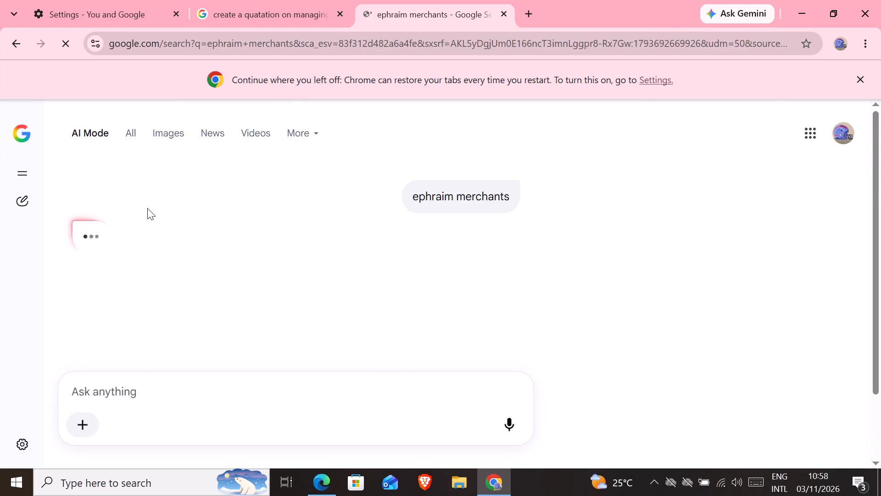
scroll(166, 223, "down", 1)
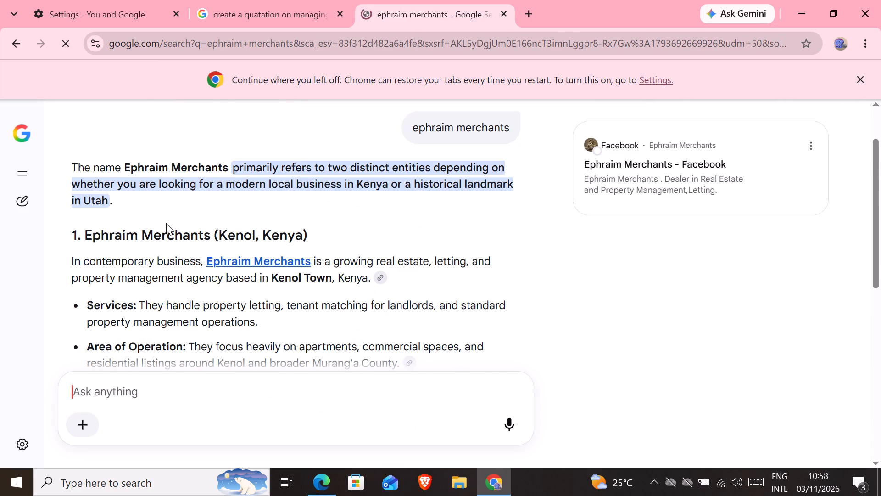
scroll(166, 223, "down", 1)
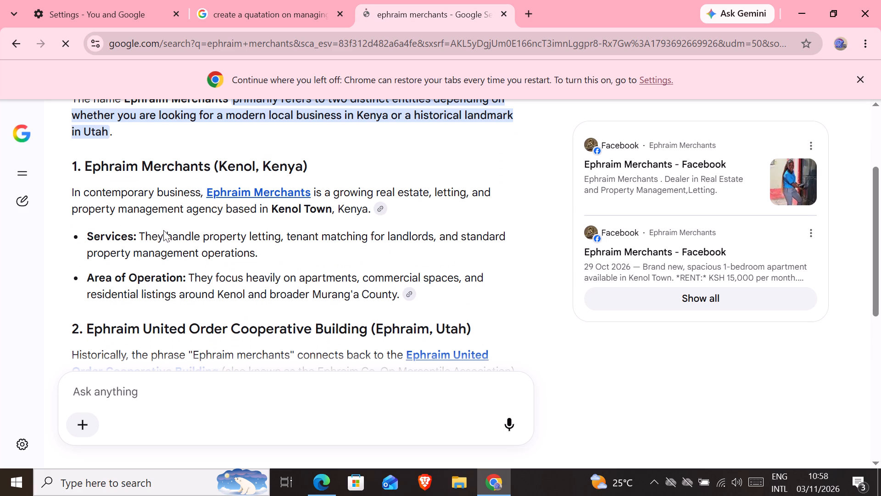
Launch Word, create a blank document and start its first line with "x".
left_click(0, 495)
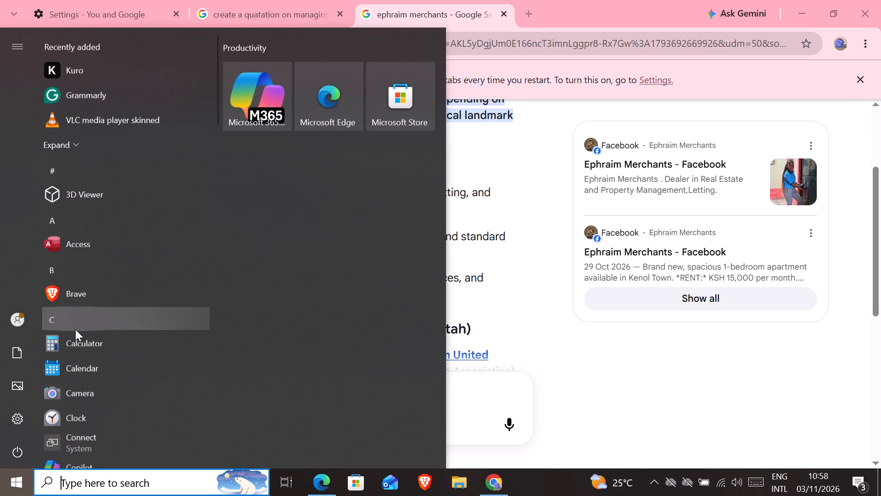
type("word")
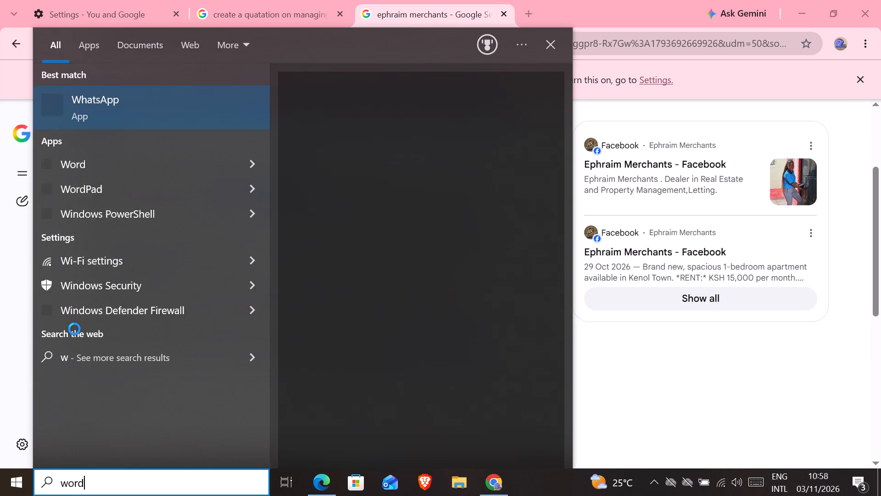
left_click(142, 94)
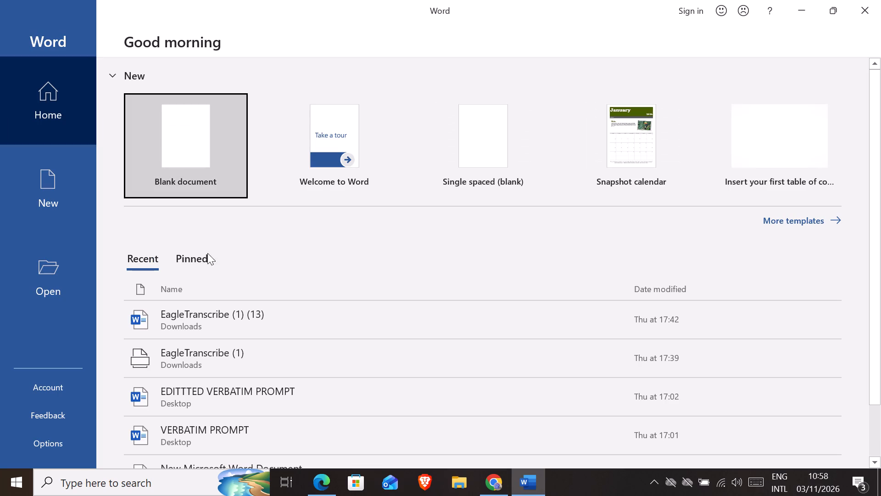
left_click(199, 167)
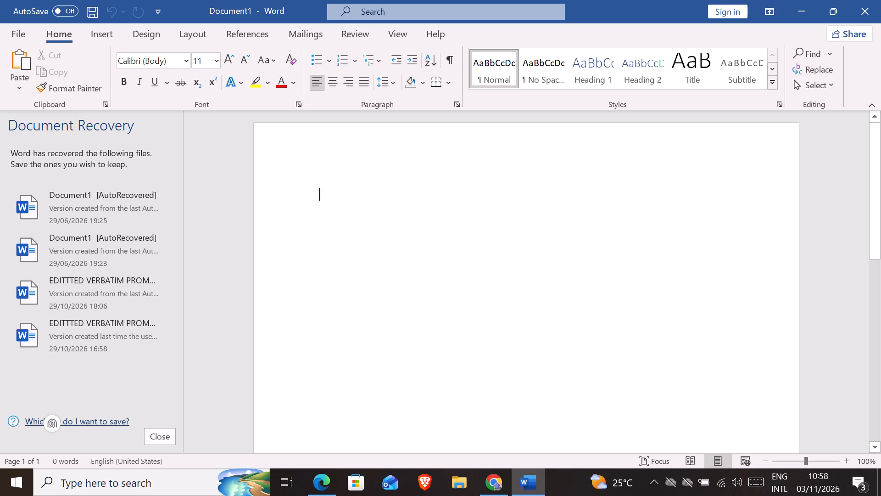
key("space")
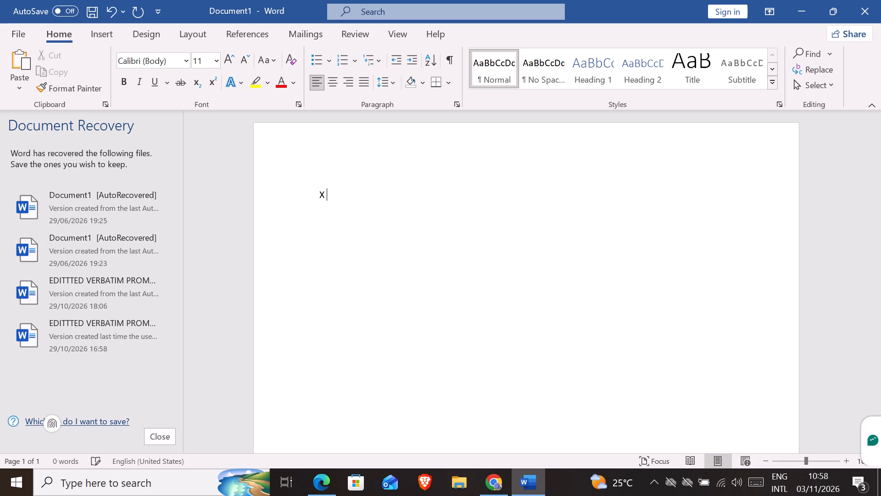
Minimize the Word and Chrome windows to reach the desktop.
left_click(802, 3)
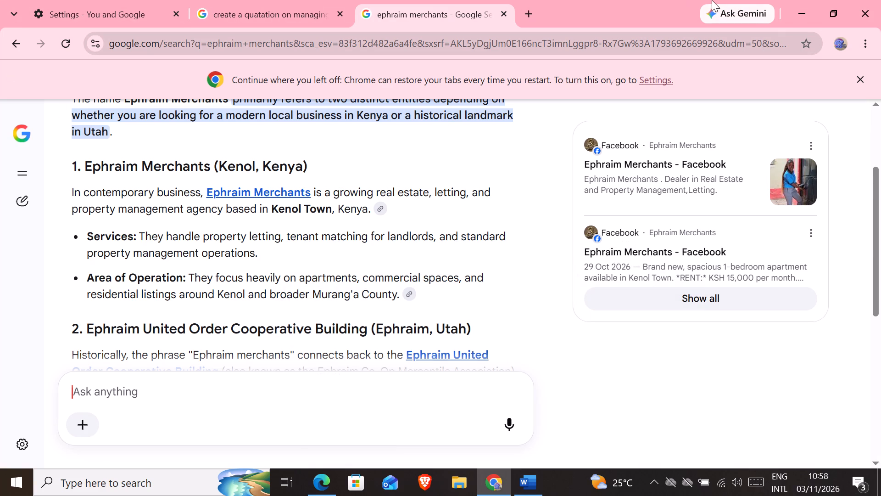
left_click(809, 19)
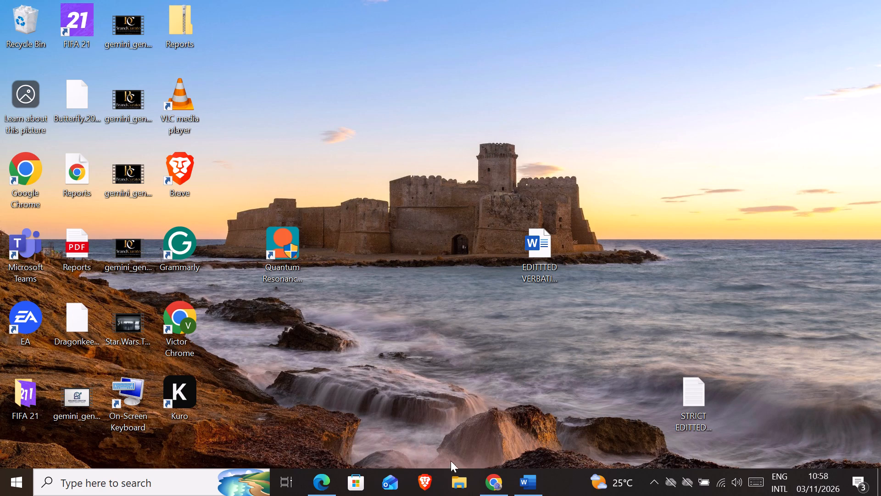
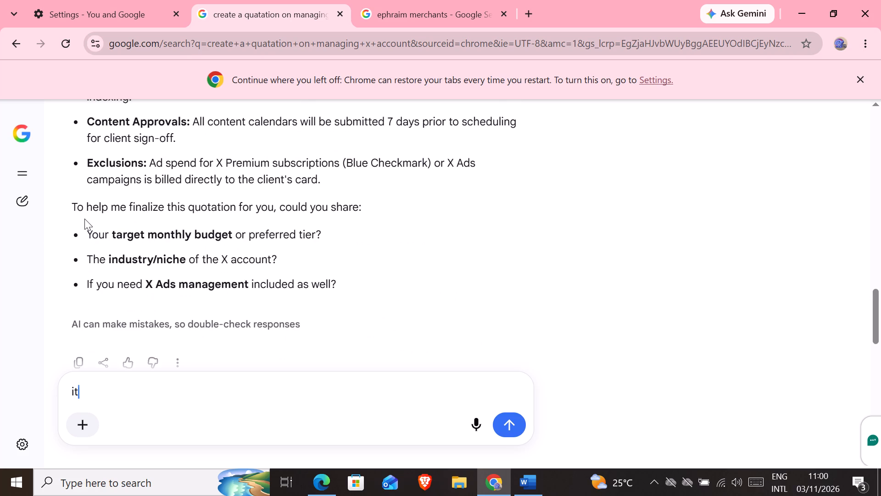
Review the AI-generated X account quotation, from its terms and package options back to the service deliverables table.
scroll(84, 219, "up", 1)
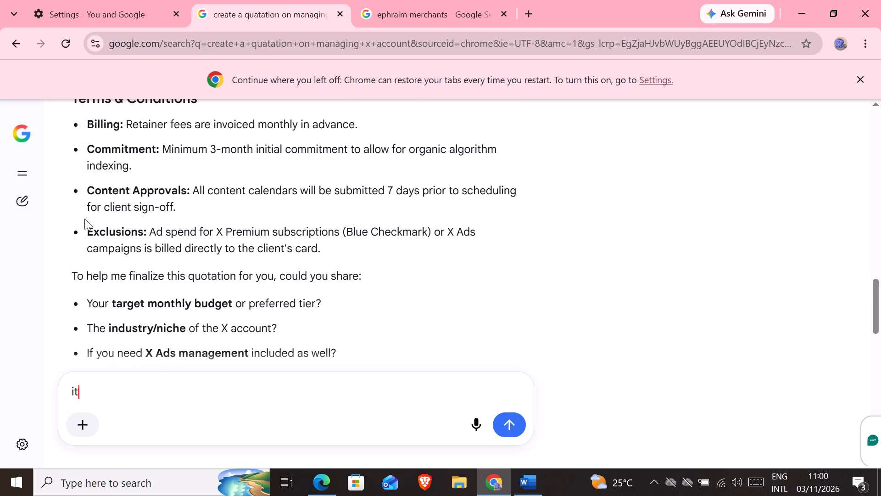
scroll(84, 219, "up", 2)
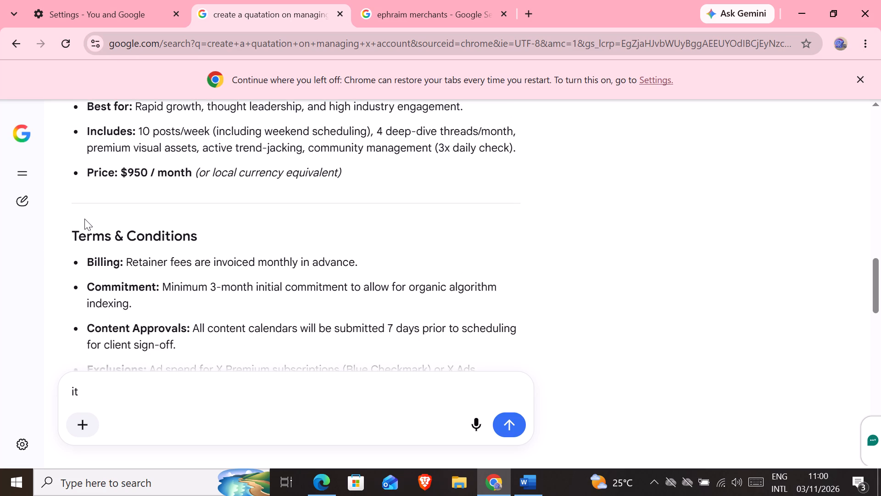
scroll(84, 219, "up", 4)
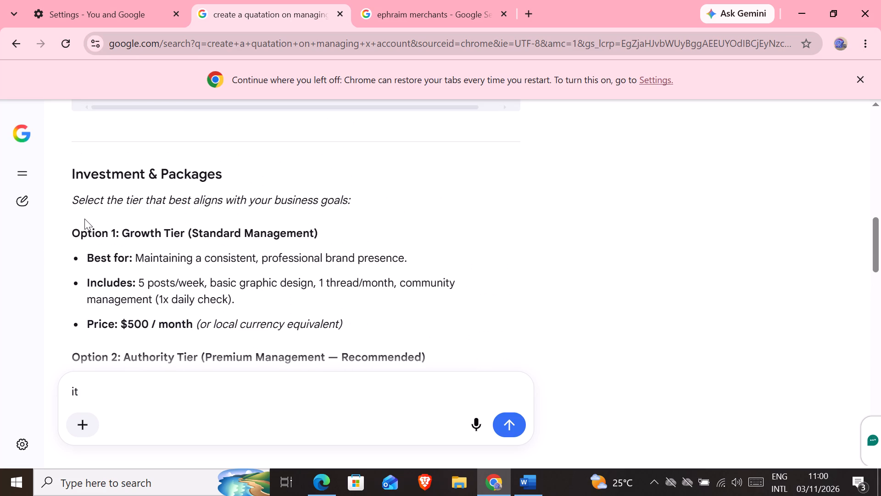
scroll(84, 219, "up", 2)
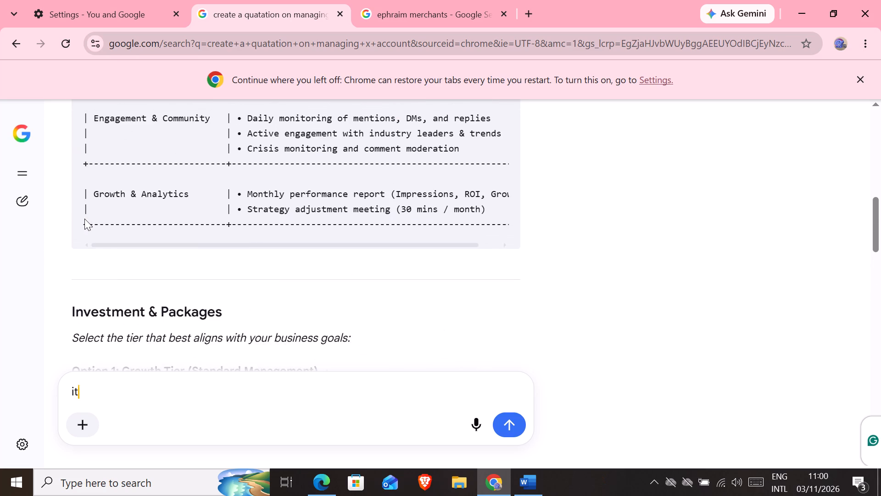
scroll(84, 219, "up", 3)
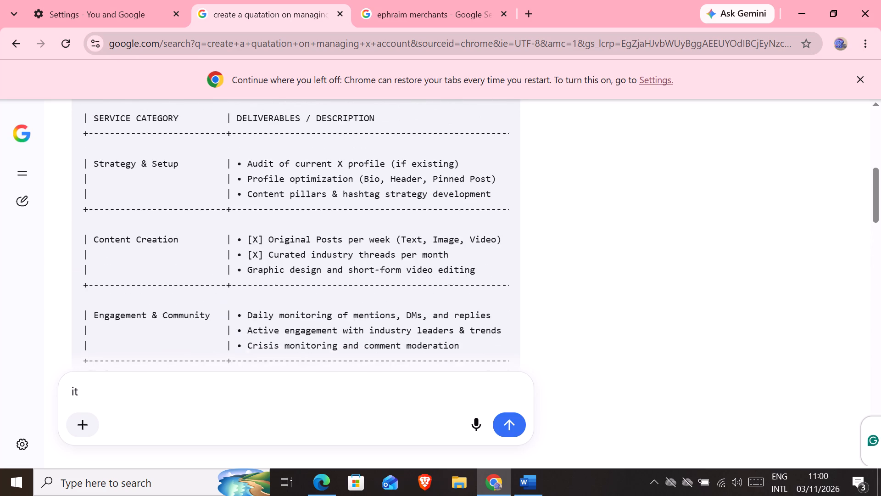
scroll(84, 219, "up", 2)
scroll(84, 219, "down", 2)
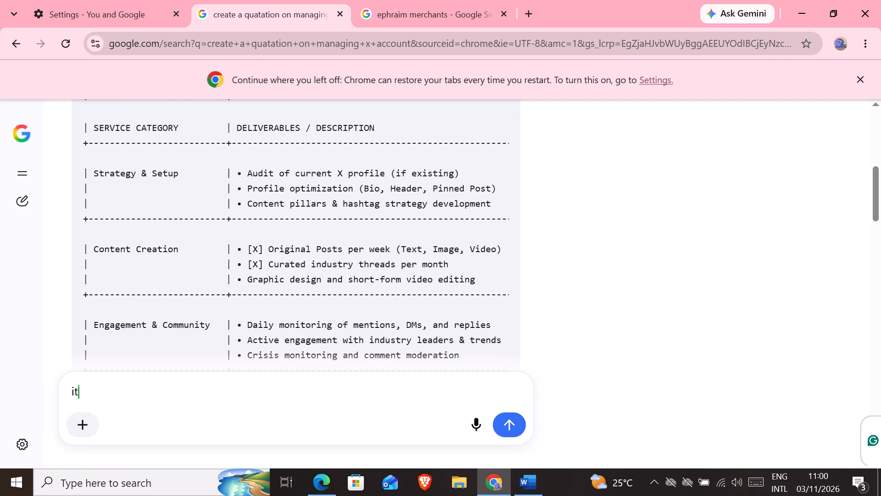
scroll(111, 171, "up", 1)
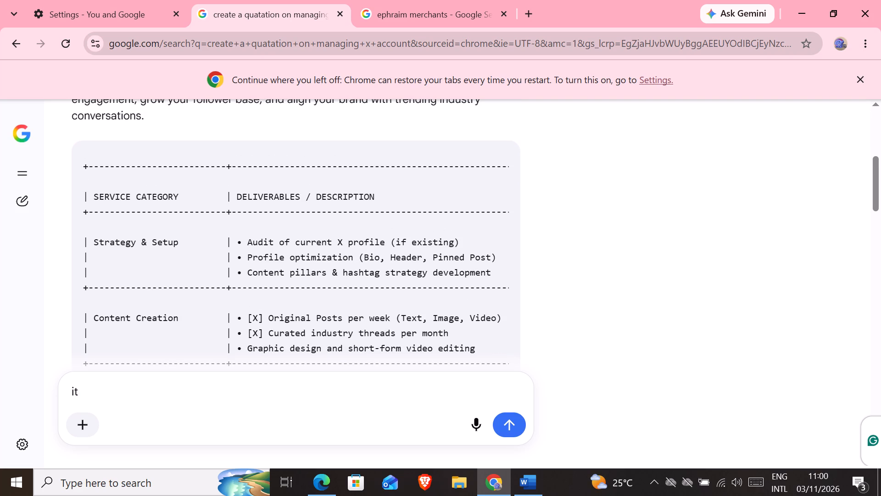
scroll(102, 188, "down", 1)
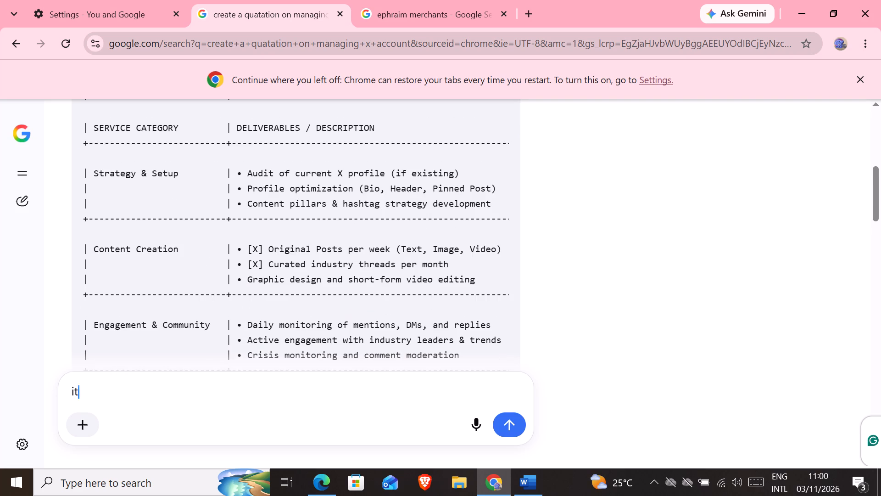
Copy the quotation's service table text, from the SERVICE CATEGORY heading through the strategy adjustment meeting line under Growth & Analytics.
left_click_drag(92, 122, 232, 236)
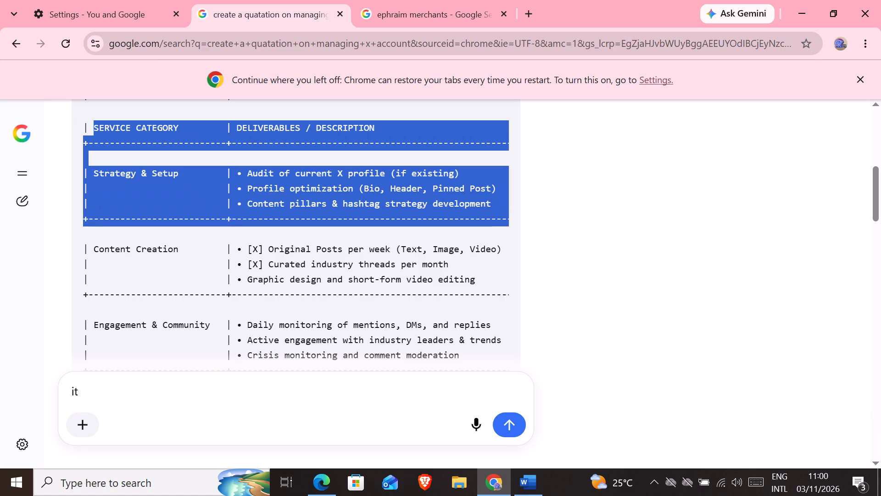
left_click_drag(232, 236, 299, 336)
scroll(299, 336, "down", 2)
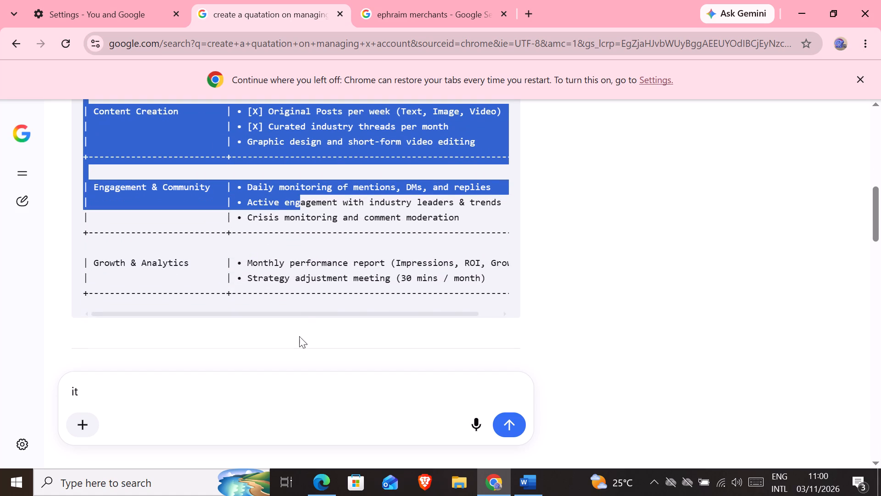
left_click_drag(299, 336, 476, 283)
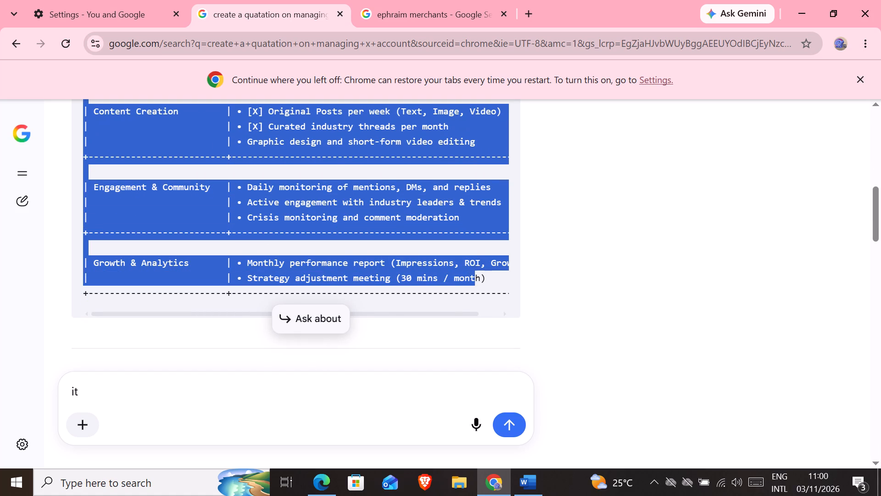
left_click_drag(476, 283, 484, 284)
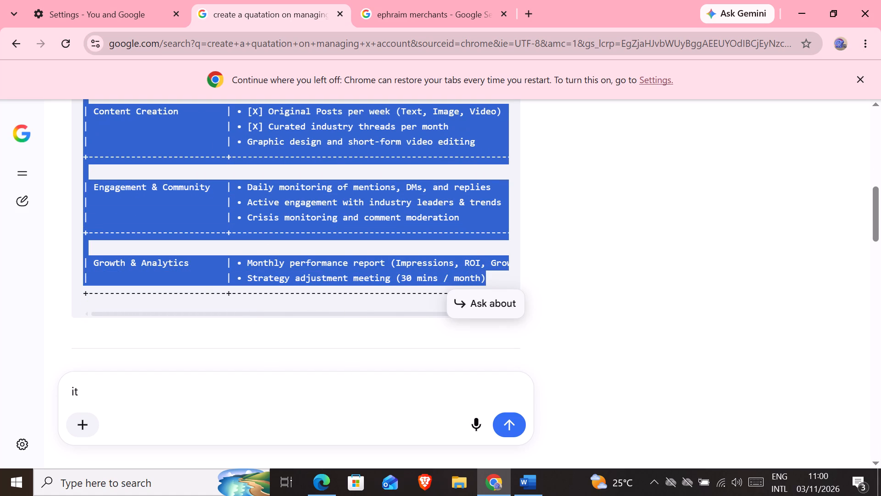
right_click(401, 260)
left_click(409, 277)
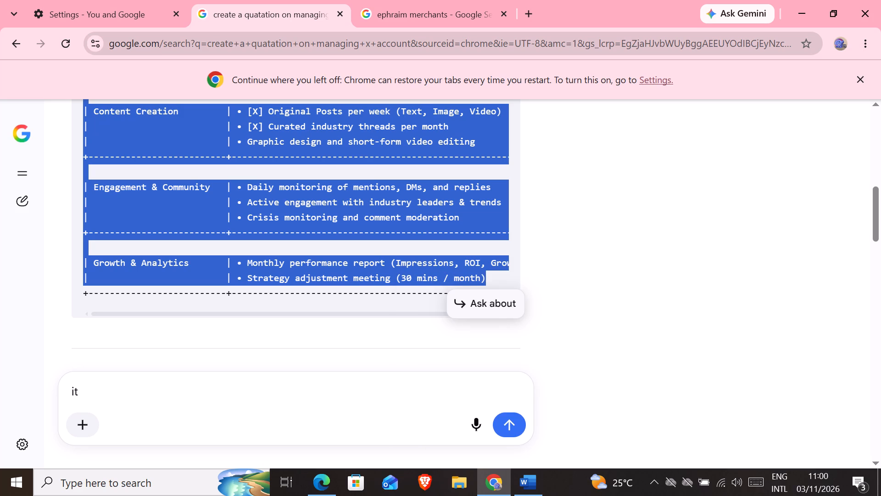
right_click(403, 276)
left_click(419, 287)
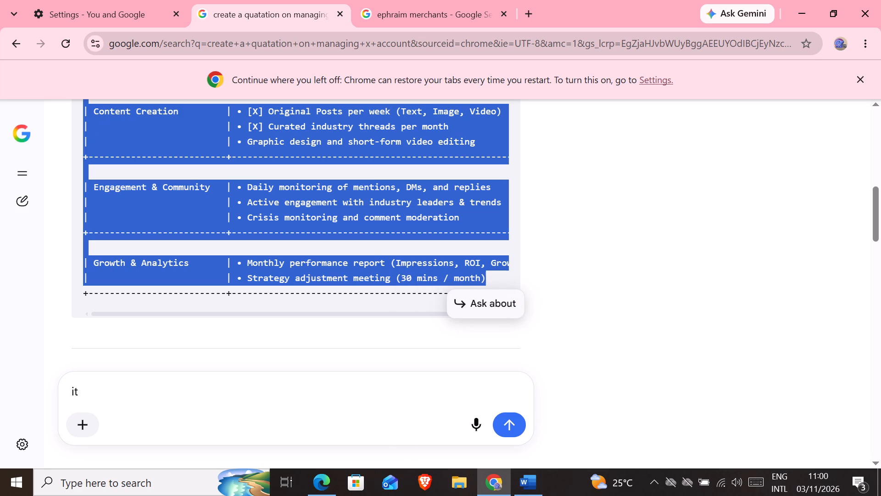
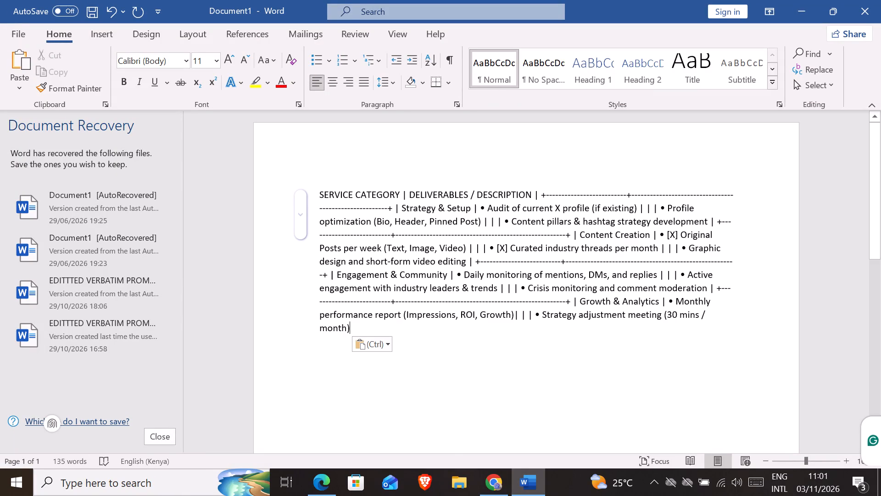
Delete the dashed divider after the SERVICE CATEGORY heading row and start Strategy & Setup on its own line.
left_click_drag(401, 209, 379, 213)
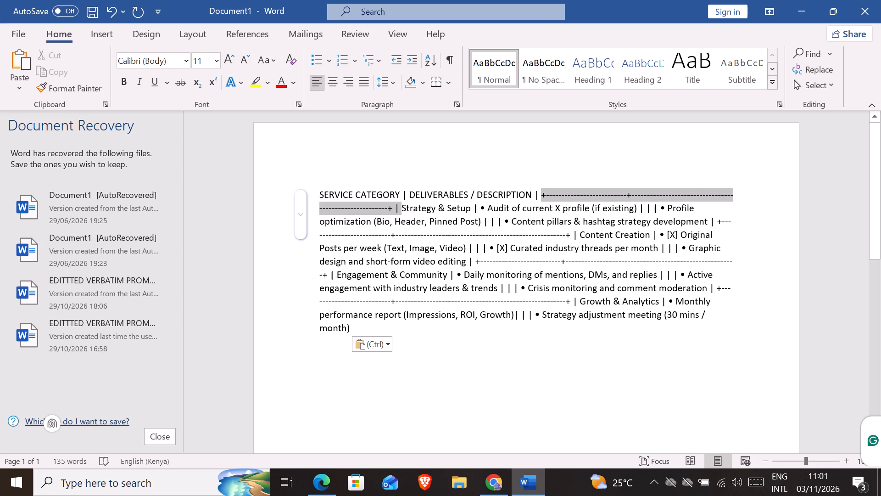
left_click_drag(379, 213, 373, 220)
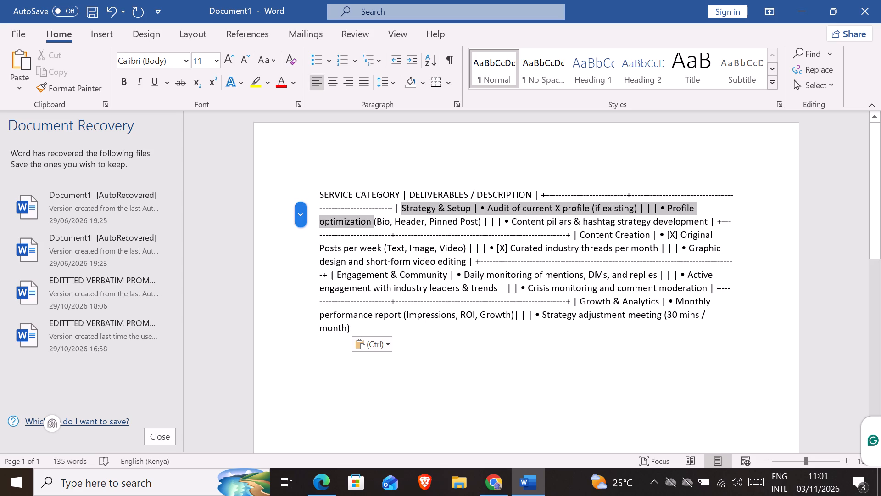
left_click_drag(373, 220, 335, 203)
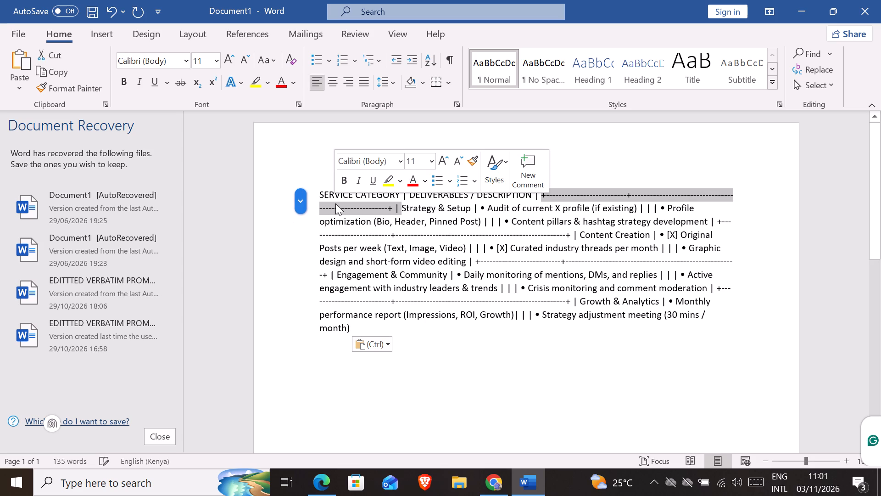
key("BackSpace")
key("Return")
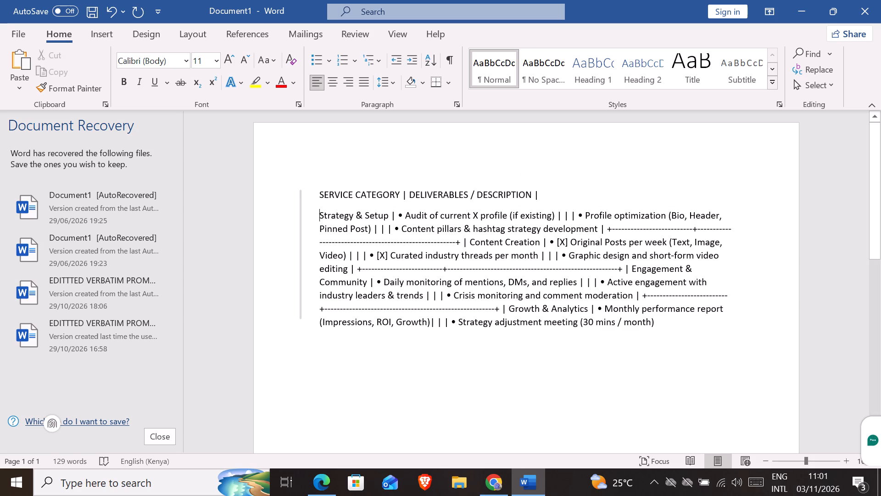
Remove the pipe after Strategy & Setup and put the X profile audit bullet on its own line.
left_click(401, 214)
key("Left")
key("Left")
key("Right")
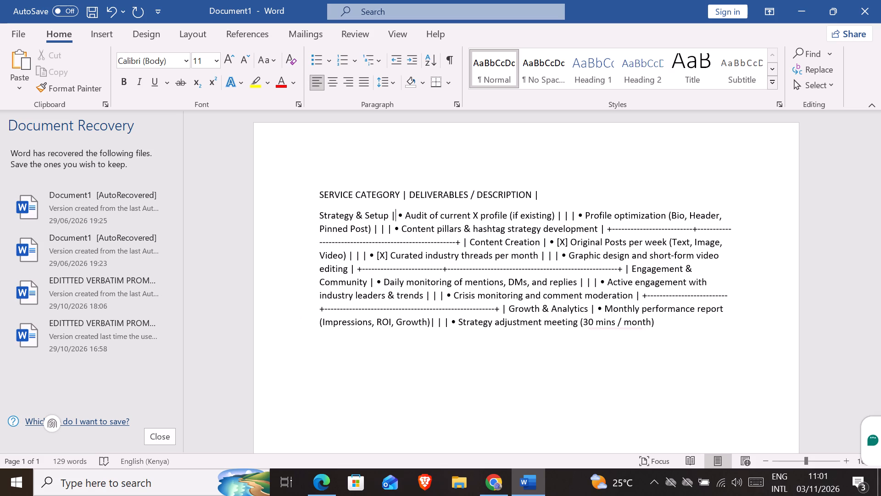
key("BackSpace")
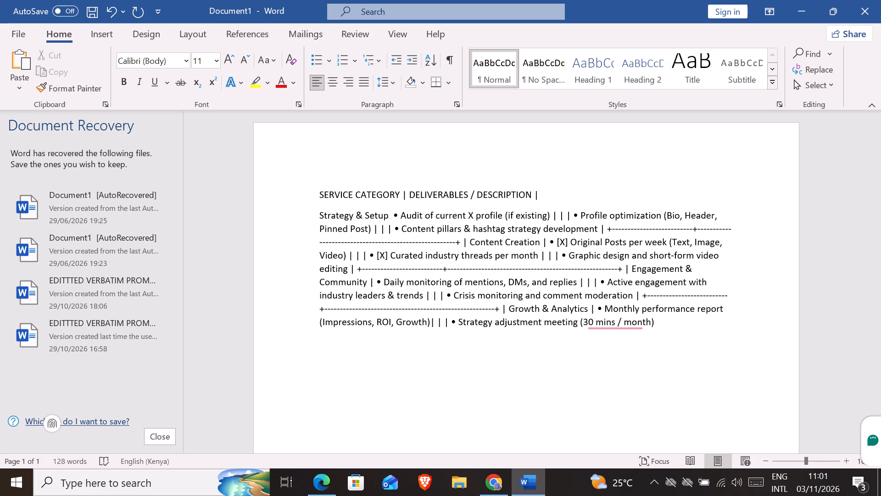
key("Return")
Delete the three pipes after the X profile audit bullet and start the Profile optimization bullet on its own line.
key("Right")
key("Right")
key("Right")
key("Right")
key("Right")
key("Right")
key("Right")
key("Right")
key("Right")
key("Right")
key("Right")
key("Right")
key("Right")
key("Right")
key("Right")
key("Right")
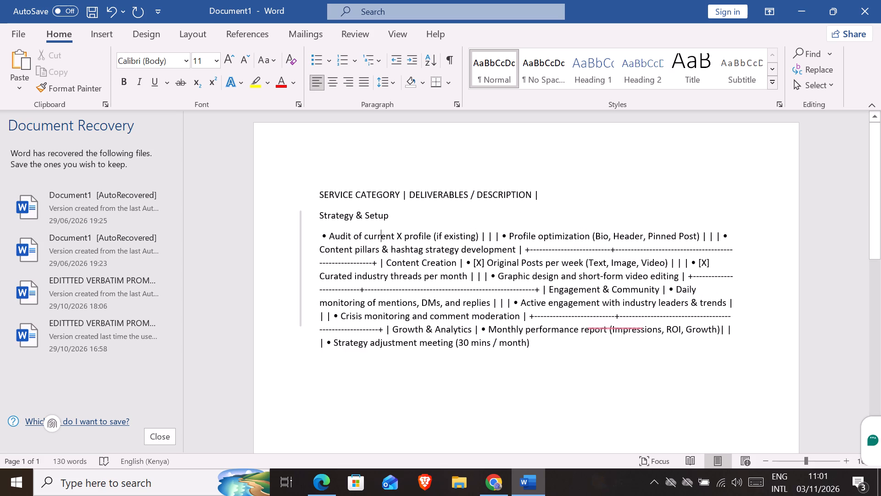
left_click(509, 236)
left_click(501, 238)
left_click_drag(501, 238, 500, 238)
left_click_drag(500, 238, 482, 238)
left_click(482, 238)
left_click_drag(481, 238, 502, 237)
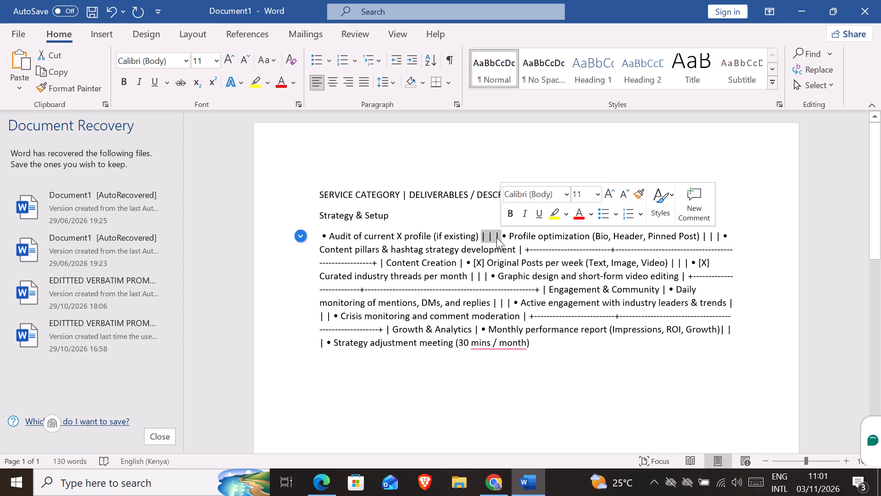
key("BackSpace")
key("Return")
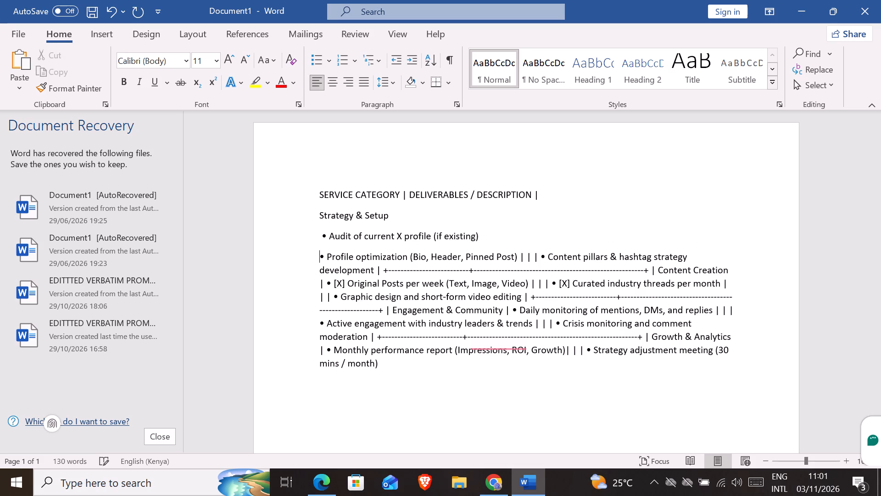
Delete the pipes after the Profile optimization bullet and start the Content pillars bullet on its own line.
key("Right")
key("Right")
key("Right")
key("Right")
key("Right")
key("Right")
key("Right")
key("Right")
key("Right")
key("Right")
key("Right")
key("Right")
key("Right")
key("Right")
key("Right")
key("Right")
key("Right")
key("Right")
key("Right")
key("Right")
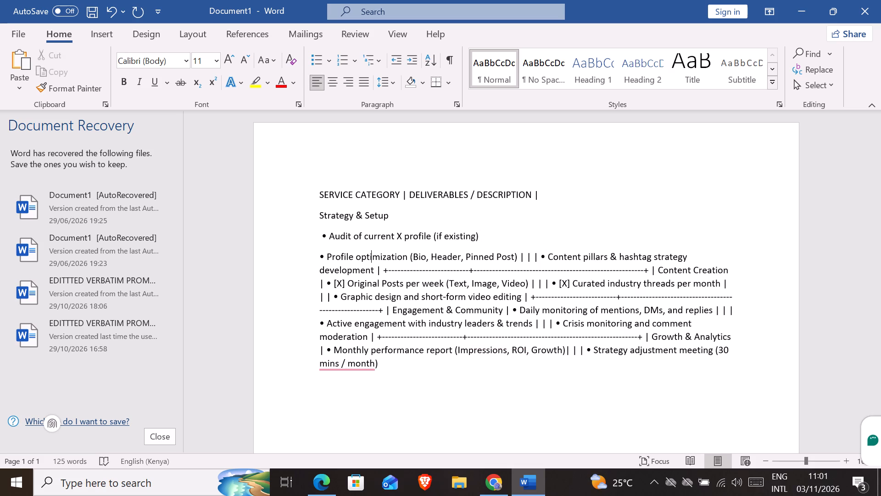
key("Right")
key("BackSpace")
key("BackSpace")
key("BackSpace")
key("BackSpace")
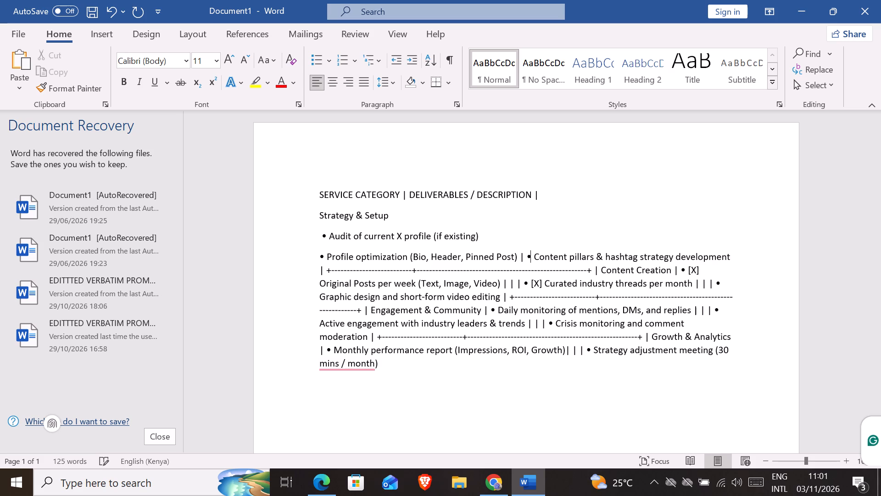
key("BackSpace")
key("BackSpace")
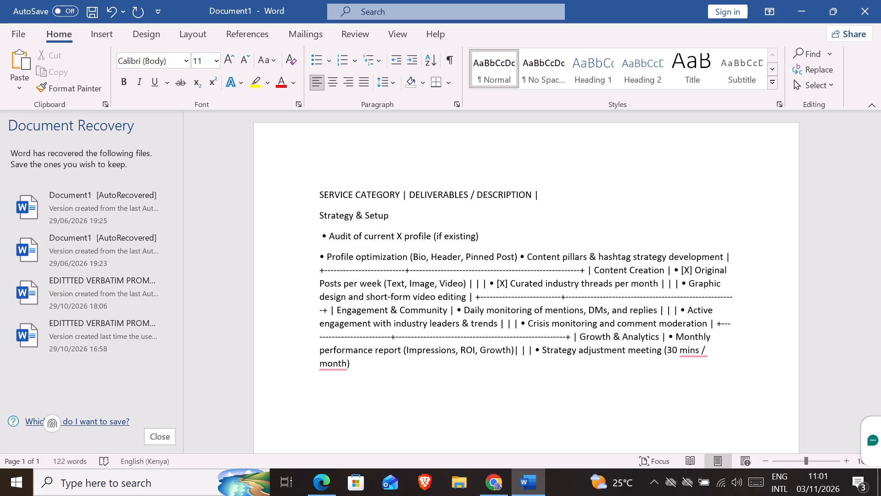
key("Return")
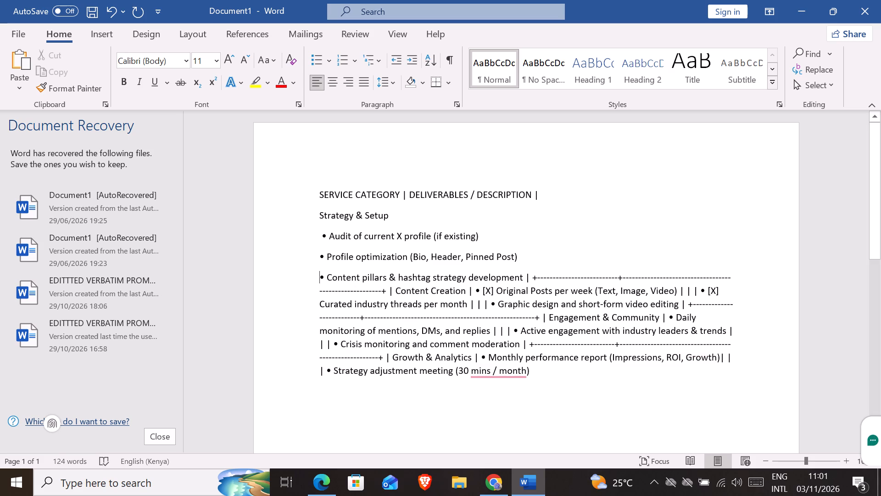
Delete the pipe and dashed divider after the Content pillars bullet and start the Content Creation text on its own line.
left_click_drag(388, 294, 331, 294)
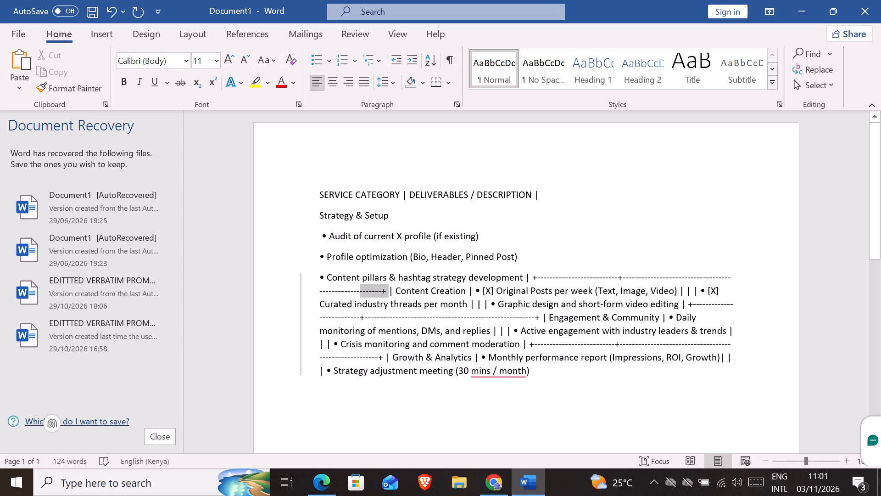
left_click_drag(331, 294, 305, 282)
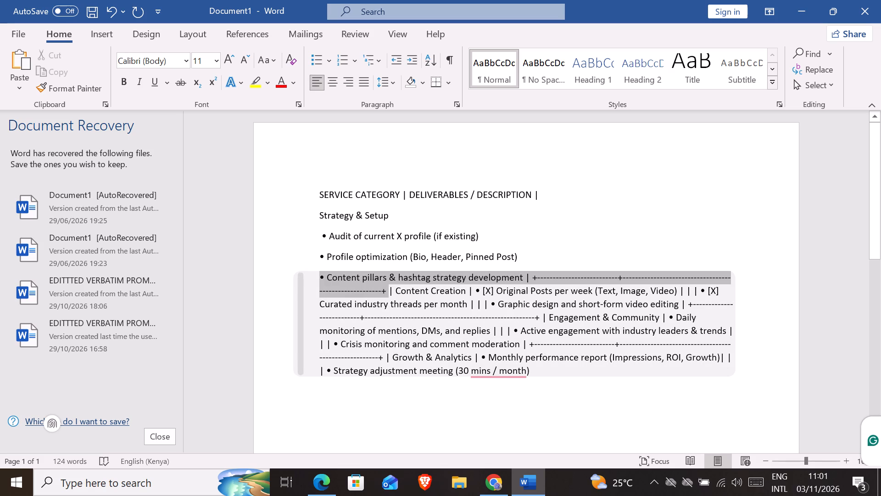
left_click_drag(305, 282, 490, 287)
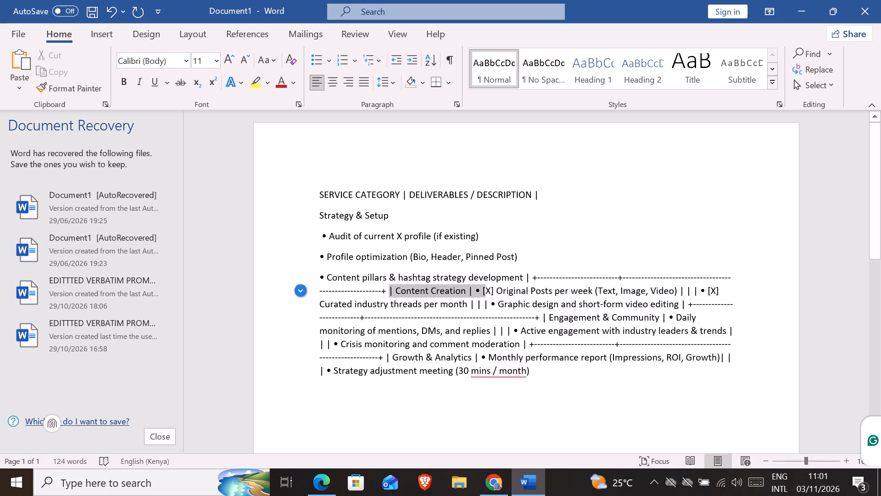
left_click_drag(490, 287, 527, 273)
key("BackSpace")
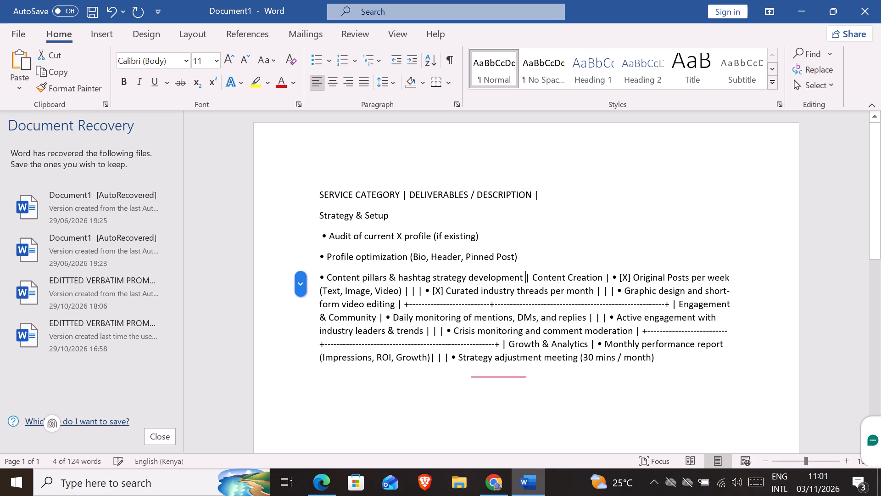
key("Return")
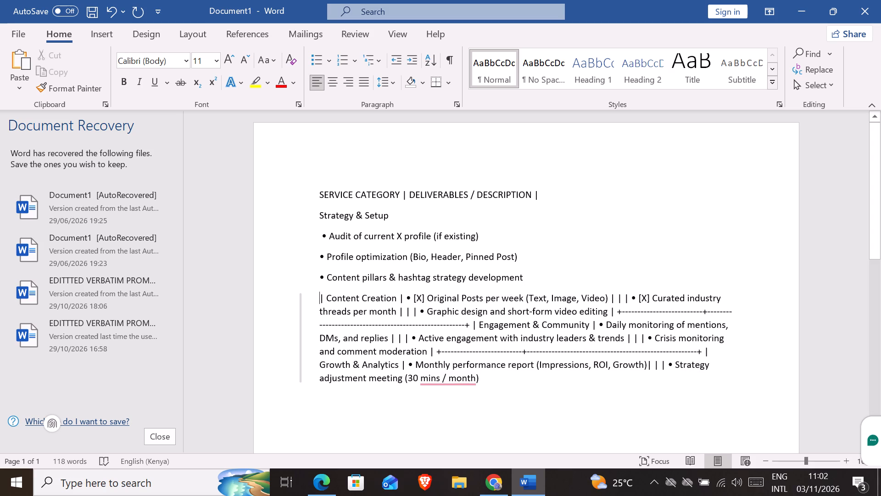
Delete the Content Creation label and its pipes ahead of the Original Posts bullet.
left_click_drag(405, 299, 324, 301)
key("BackSpace")
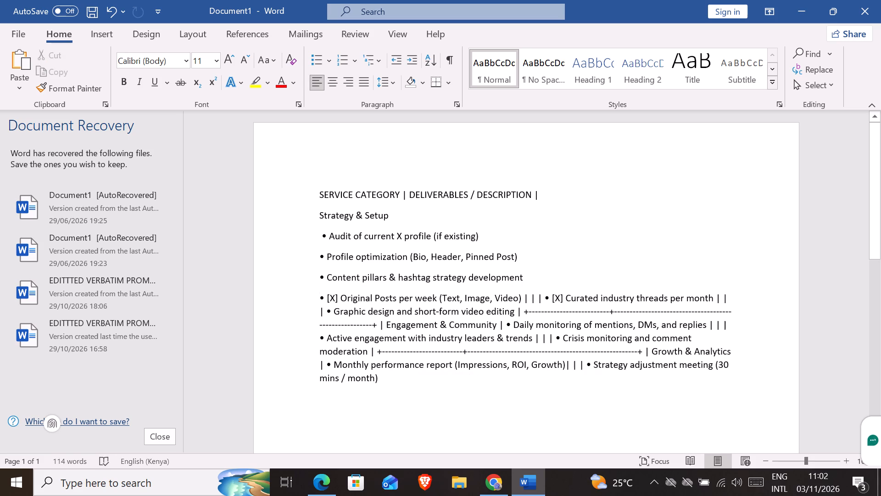
Delete the three pipes after the Original Posts bullet and start the Curated industry threads bullet on its own line.
left_click(537, 295)
left_click_drag(544, 298, 518, 298)
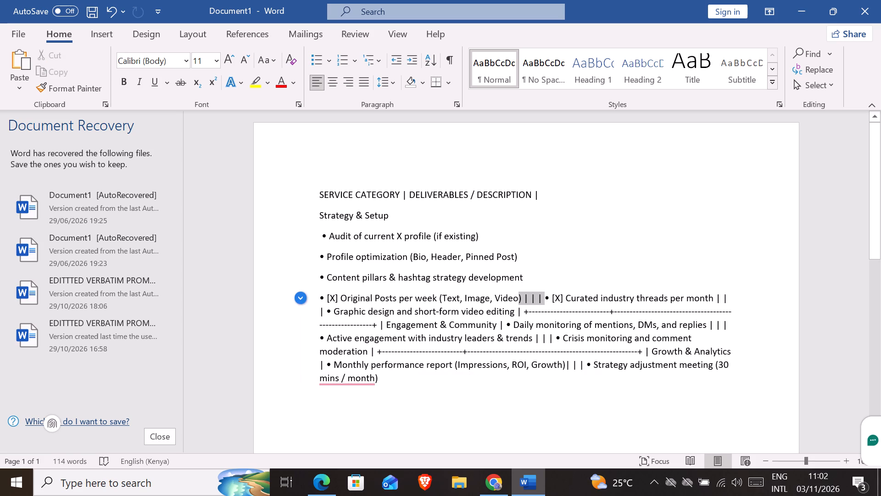
left_click_drag(518, 298, 521, 299)
key("BackSpace")
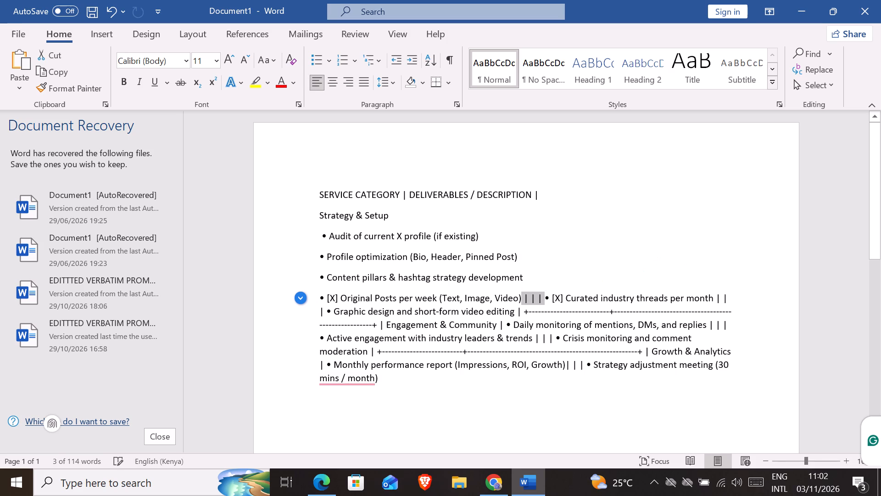
key("Return")
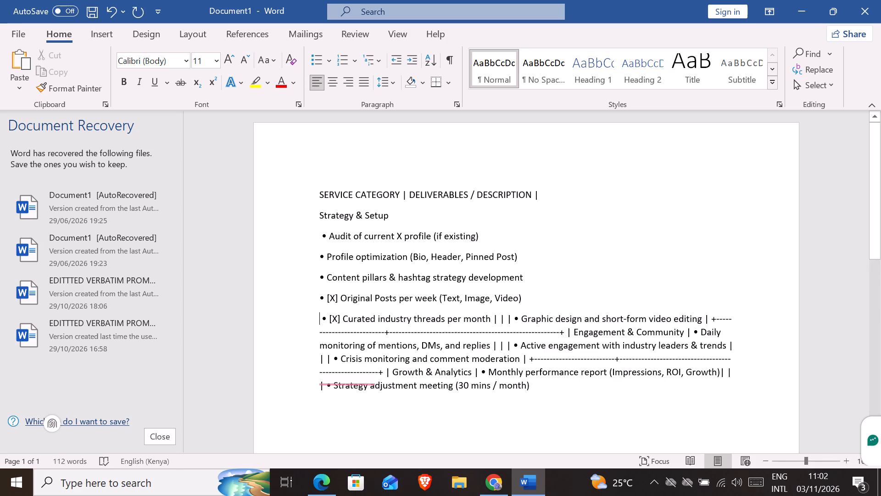
Delete the three pipes after the Curated industry threads bullet and start the Graphic design bullet on its own line.
scroll(519, 289, "down", 2)
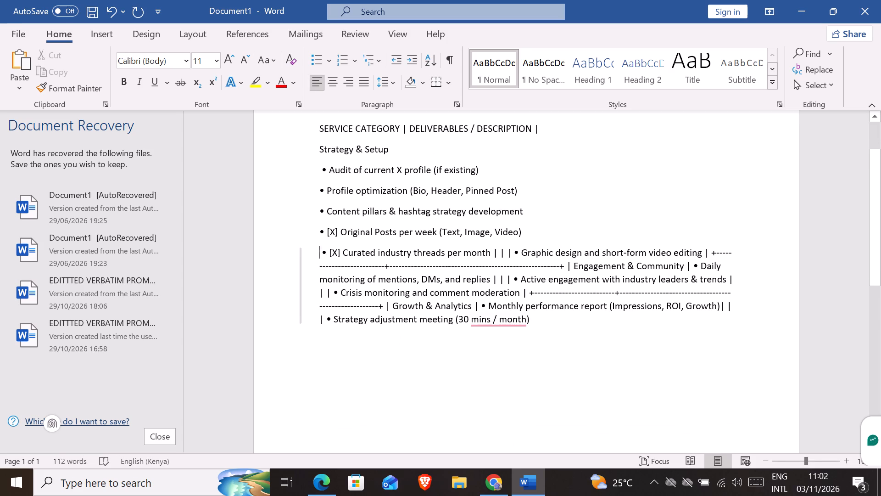
left_click_drag(511, 254, 494, 254)
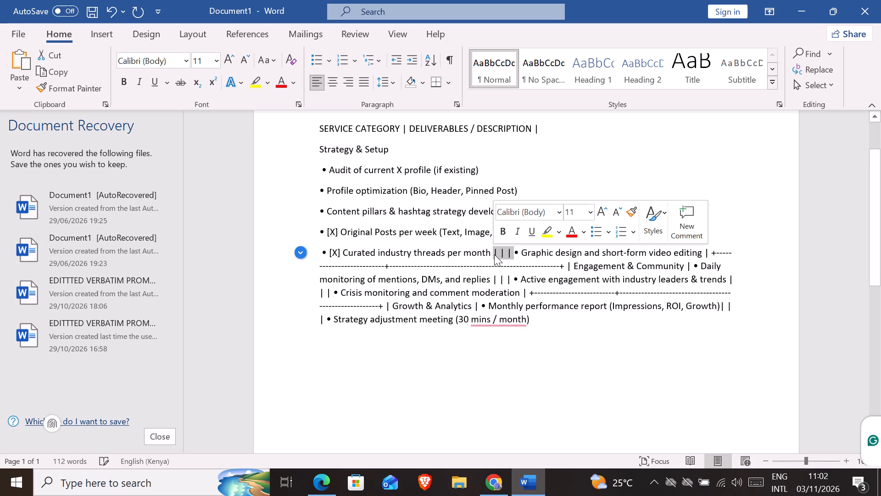
key("BackSpace")
key("Return")
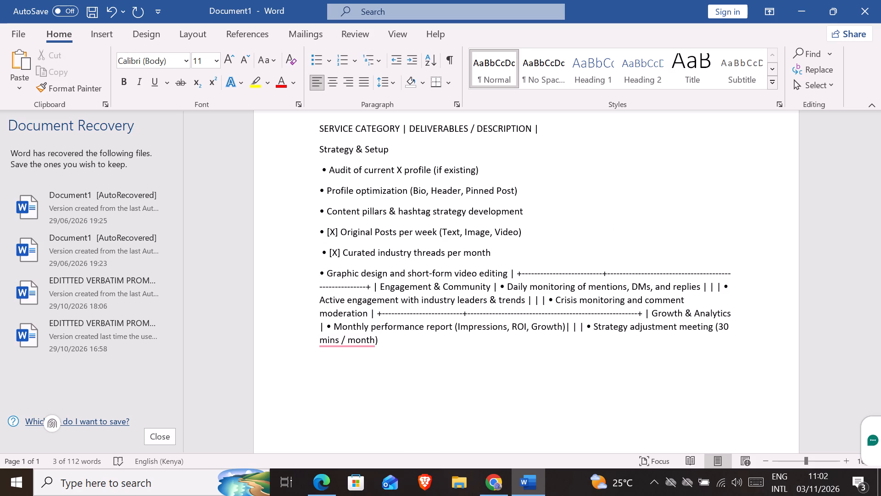
Delete the Graphic design and short-form video editing text together with the dashed divider before Engagement & Community.
left_click_drag(383, 287, 376, 286)
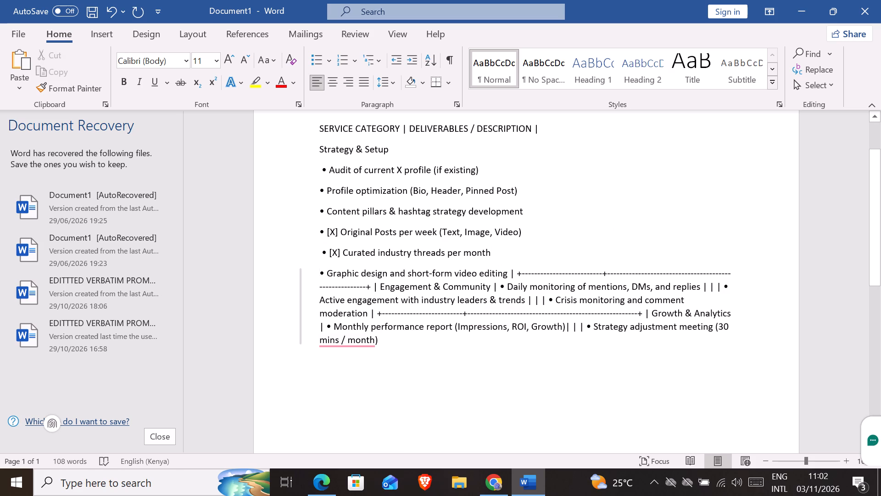
left_click_drag(376, 286, 322, 270)
left_click(341, 287)
left_click(372, 285)
left_click_drag(378, 286, 329, 277)
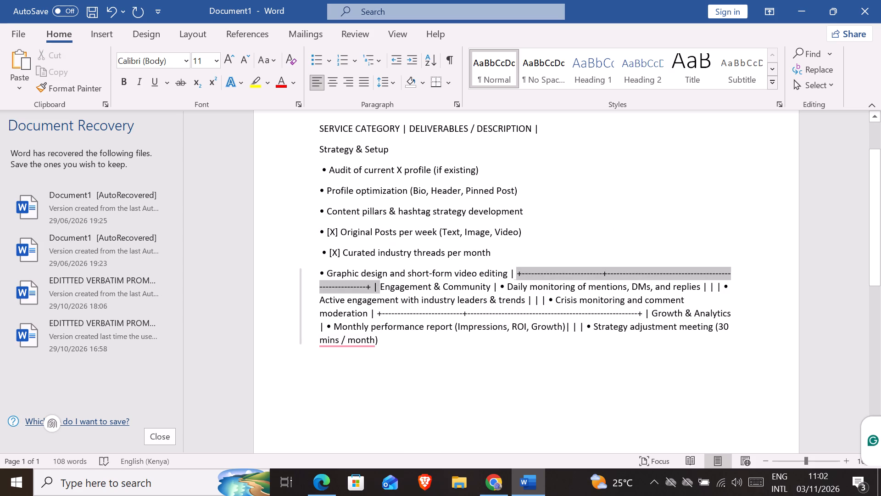
left_click_drag(329, 277, 329, 276)
key("BackSpace")
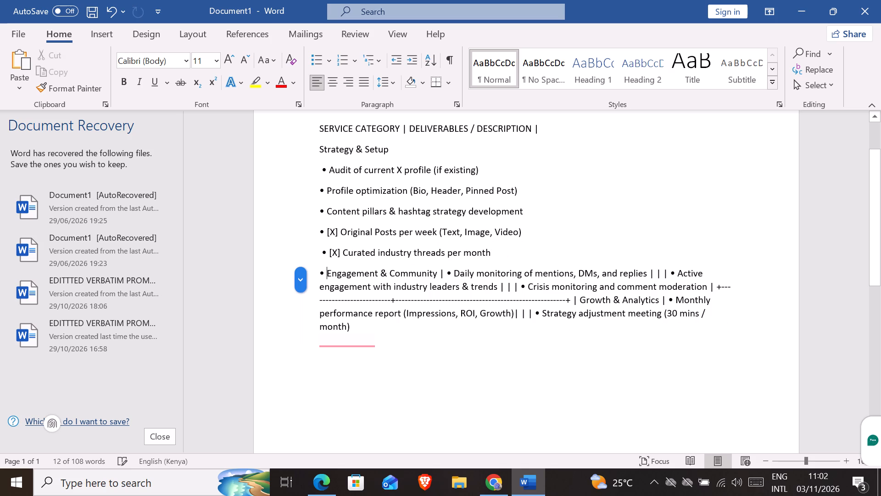
Delete the pipe after Engagement & Community and start the Daily monitoring bullet on its own line without a leading space.
left_click(445, 275)
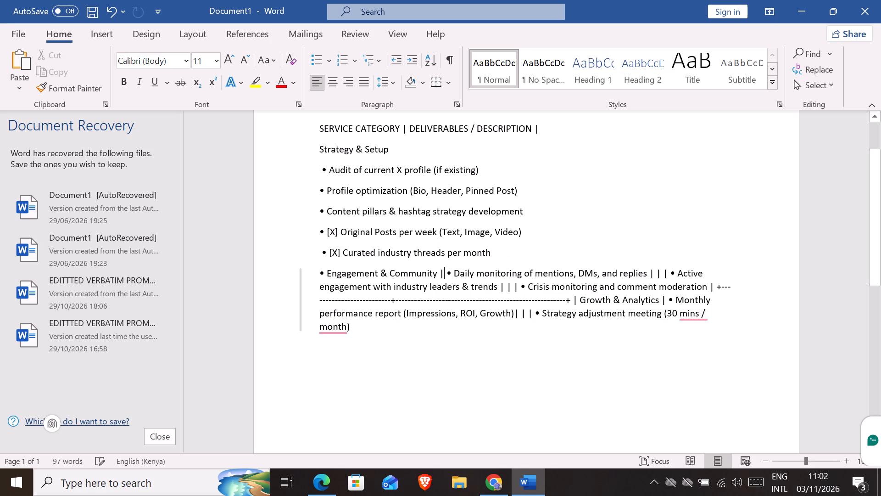
key("BackSpace")
key("Return")
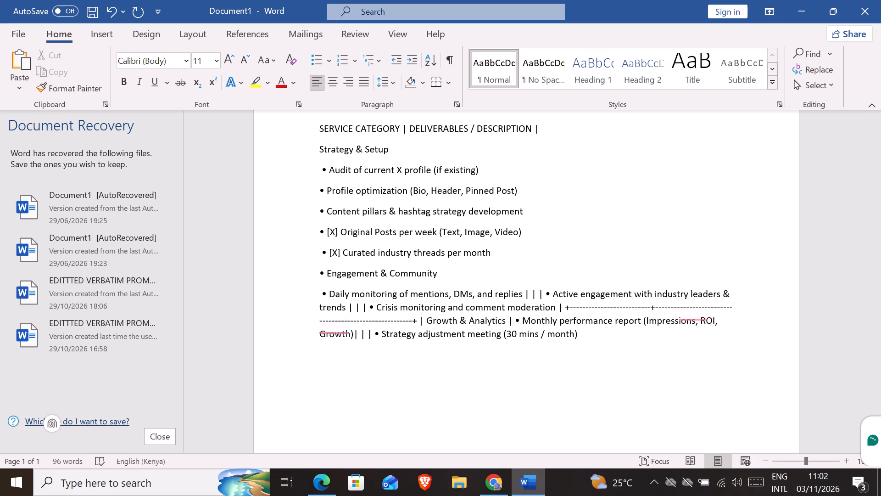
key("Right")
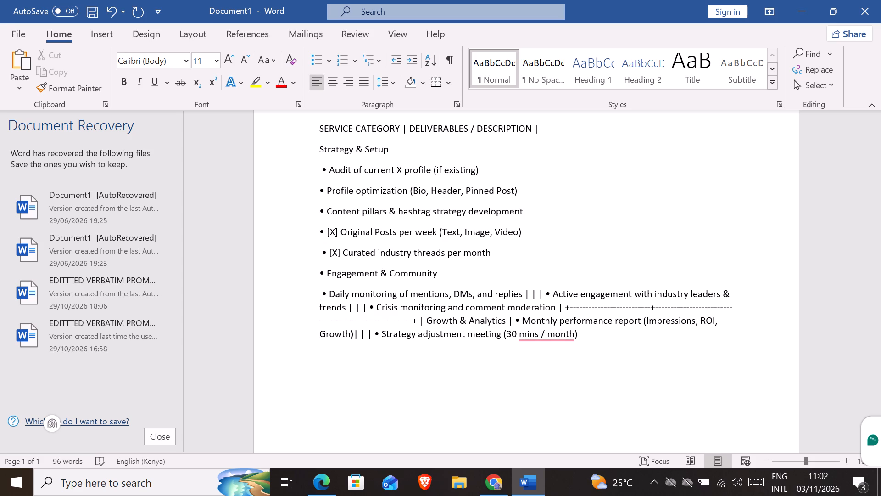
key("BackSpace")
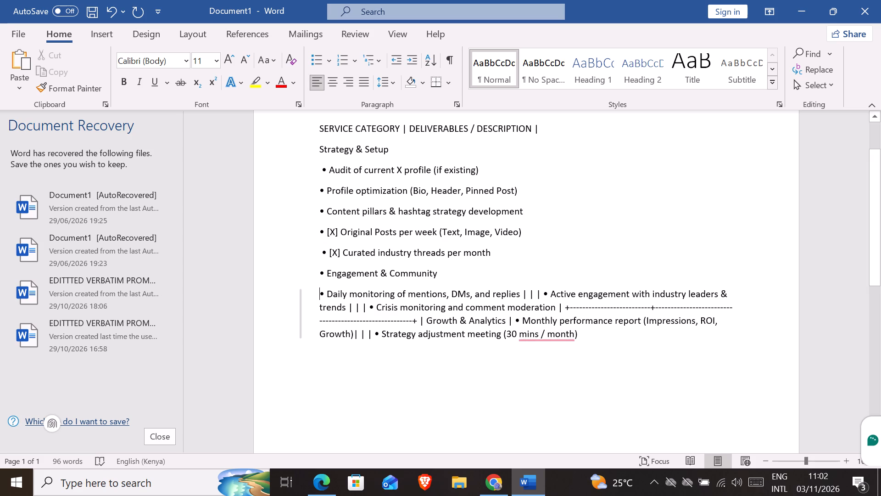
Delete the three pipes after the Daily monitoring bullet and start the Active engagement bullet on its own line.
left_click_drag(543, 295, 524, 297)
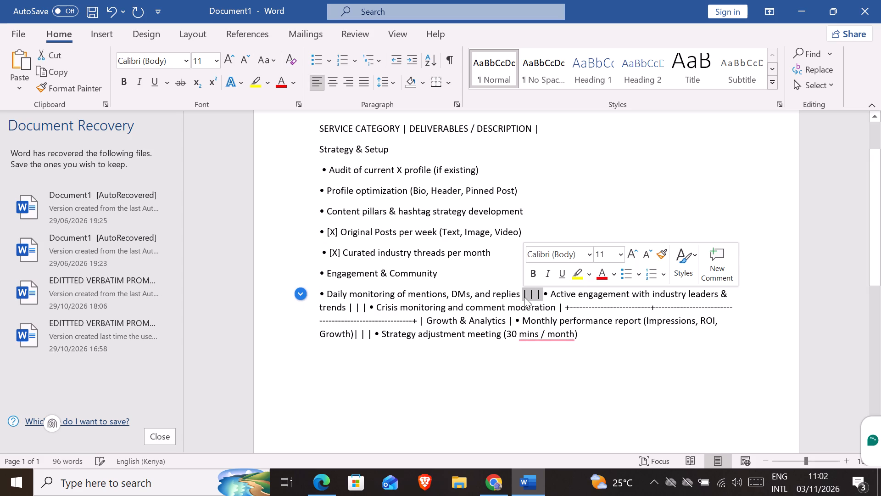
key("BackSpace")
key("Return")
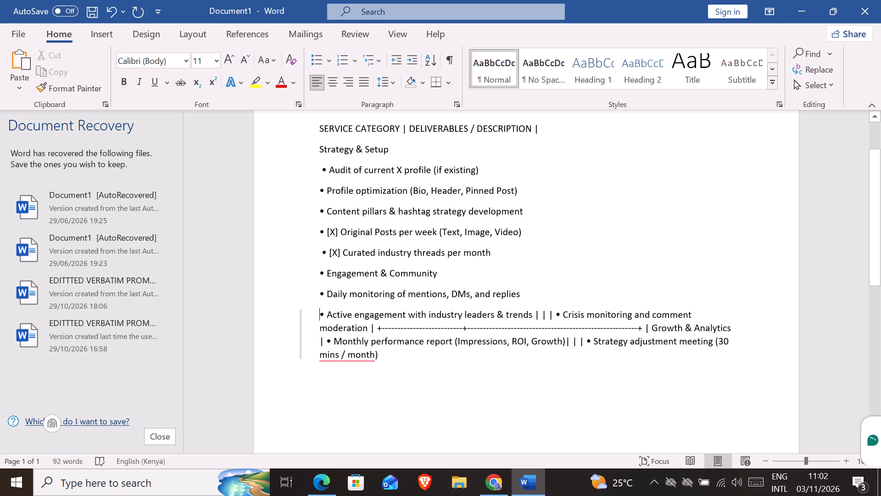
Delete the three pipes after the Active engagement bullet and start the Crisis monitoring bullet on its own line.
left_click_drag(556, 319, 537, 314)
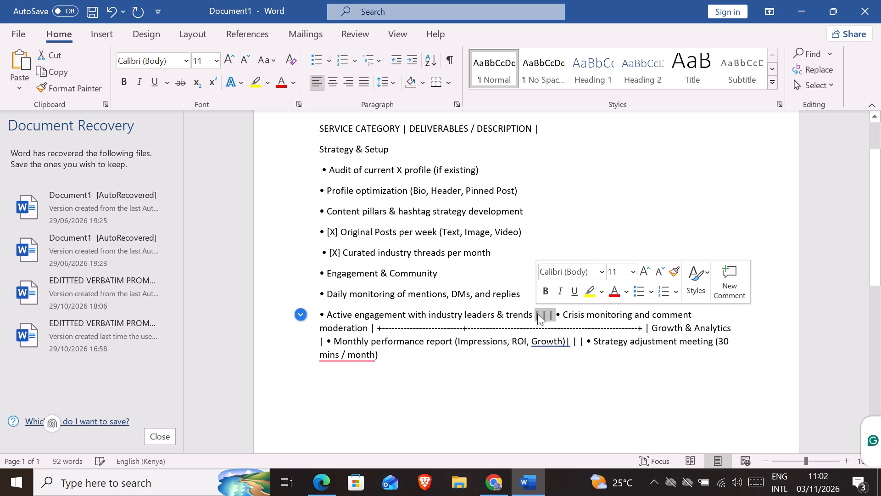
key("BackSpace")
key("Return")
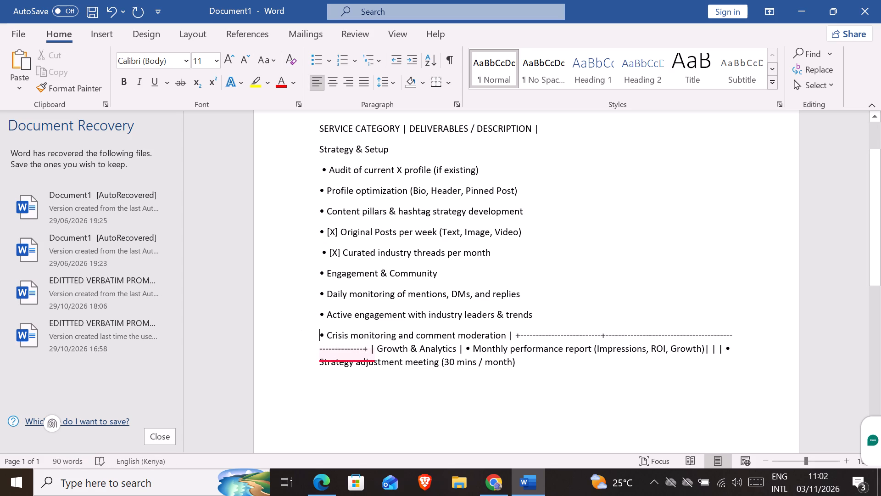
Delete the dashed divider and its pipes after the Crisis monitoring bullet and start Growth & Analytics on its own line.
left_click_drag(376, 346, 365, 350)
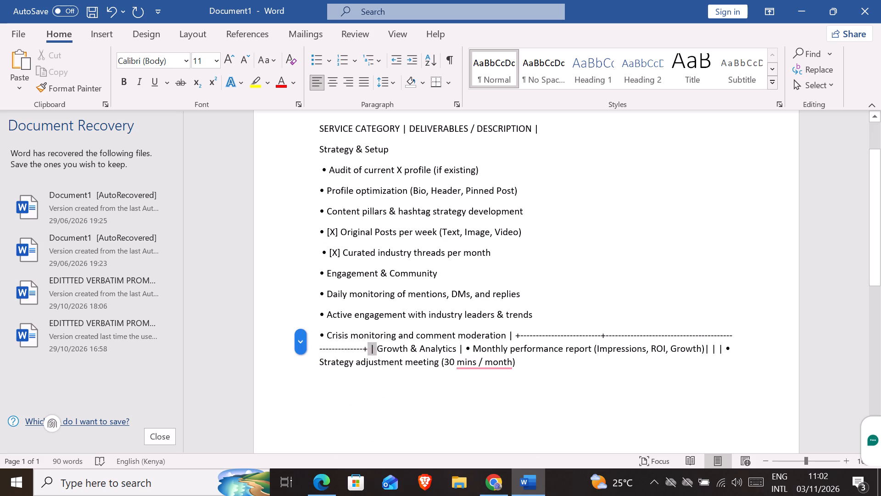
left_click_drag(365, 350, 302, 347)
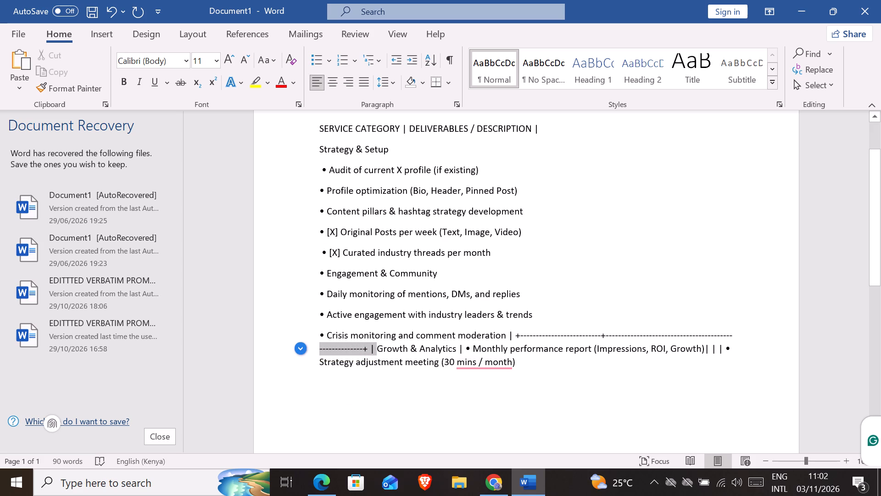
left_click_drag(302, 347, 480, 338)
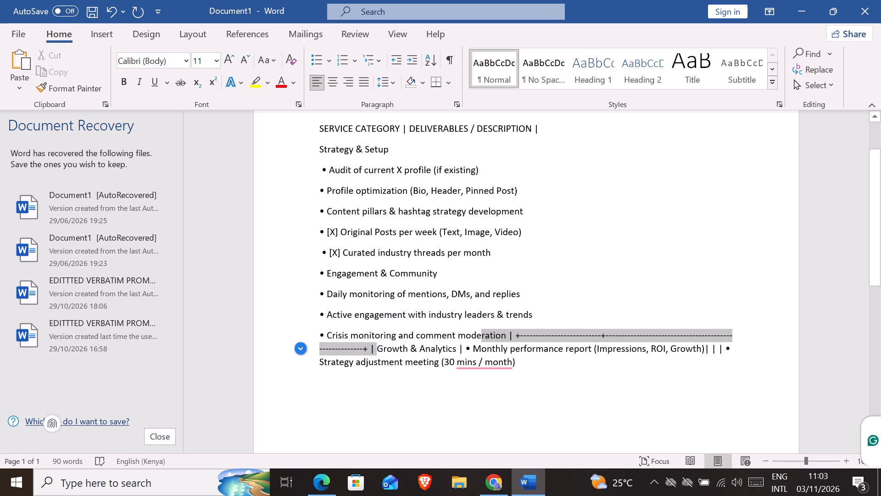
left_click_drag(480, 338, 294, 350)
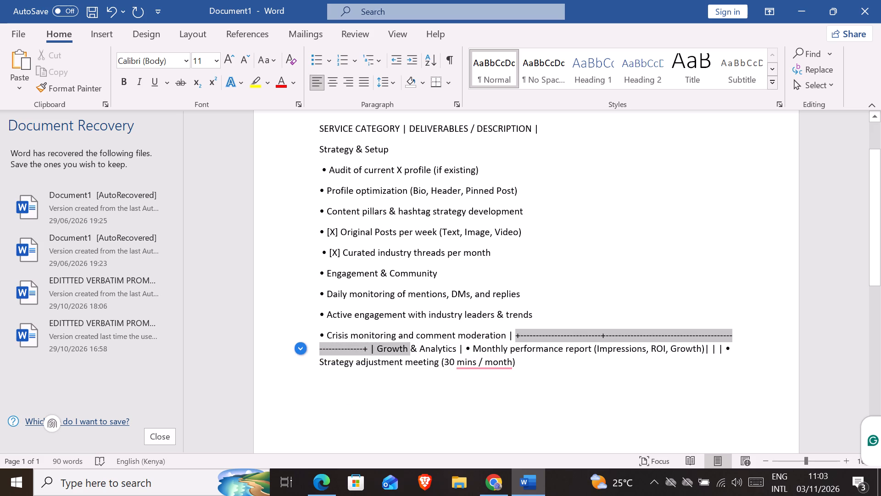
left_click_drag(294, 350, 492, 337)
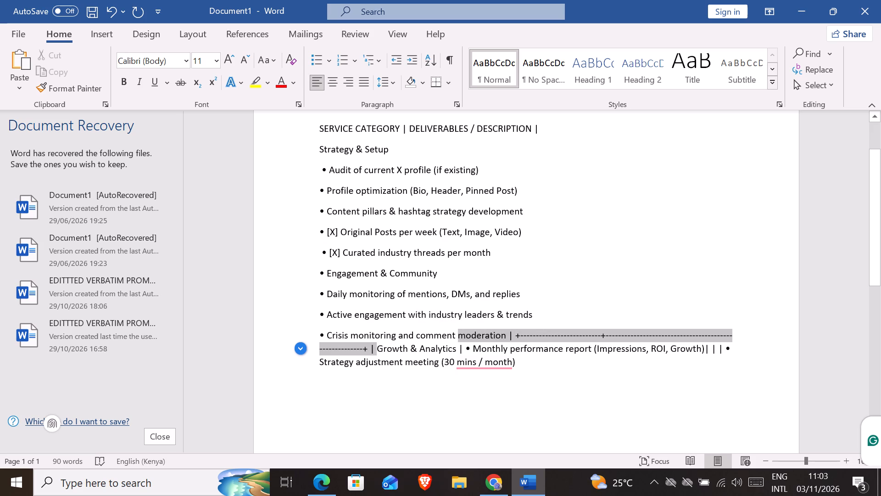
left_click_drag(492, 337, 513, 335)
key("BackSpace")
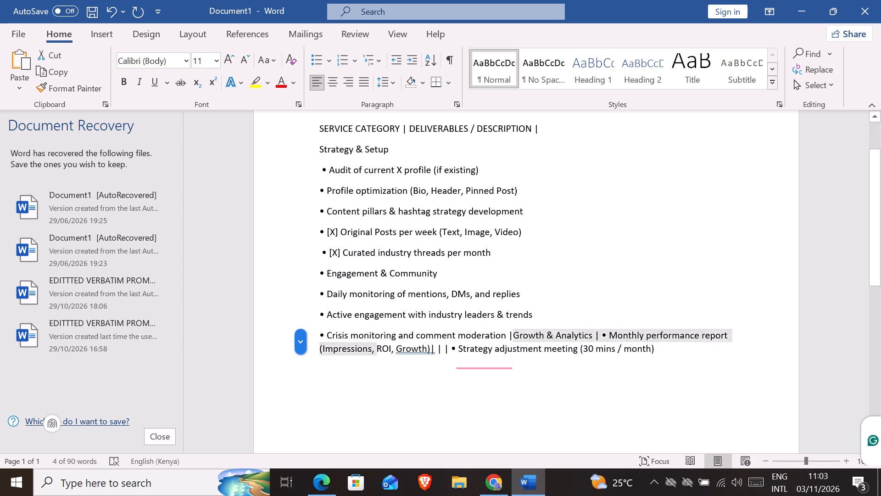
key("BackSpace")
key("Return")
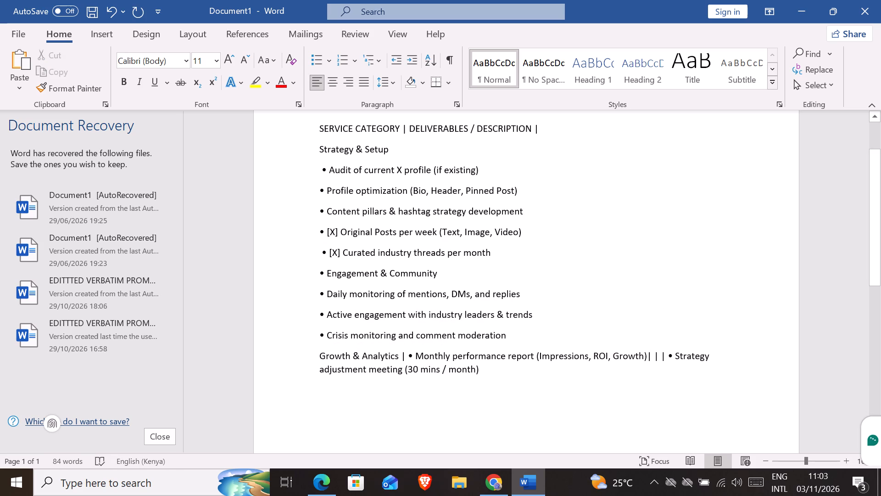
Delete the three pipes after the Monthly performance report text and start the Strategy adjustment meeting bullet on its own line.
scroll(628, 364, "down", 1)
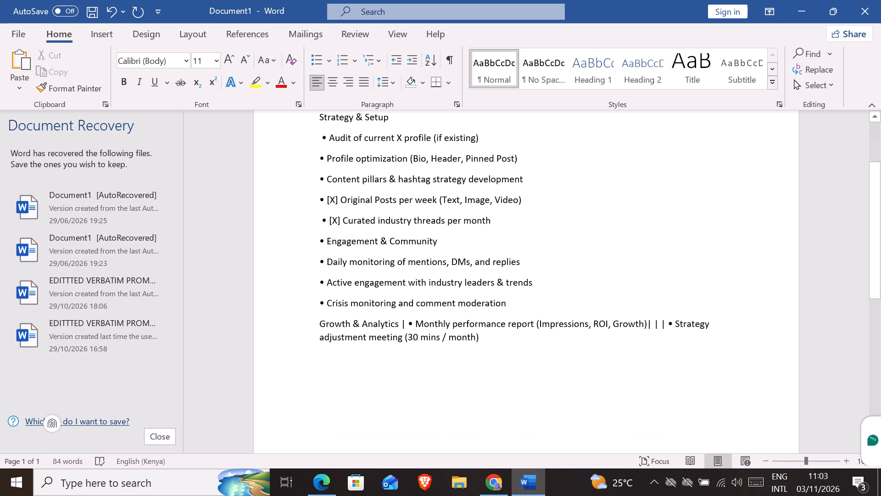
left_click_drag(666, 323, 651, 325)
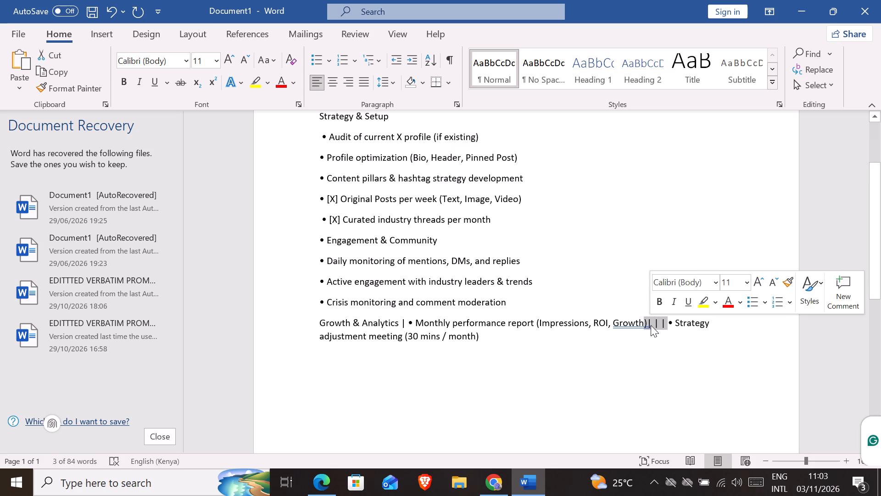
left_click(648, 326)
left_click_drag(668, 326, 648, 322)
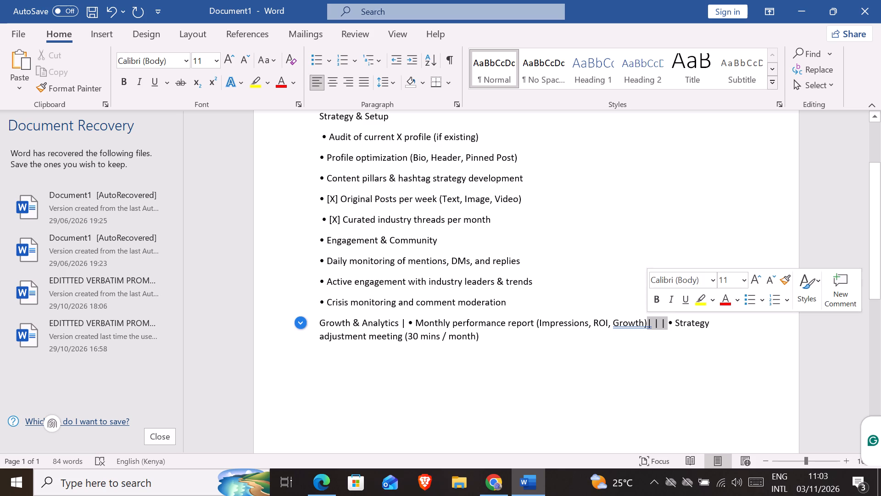
key("BackSpace")
key("Return")
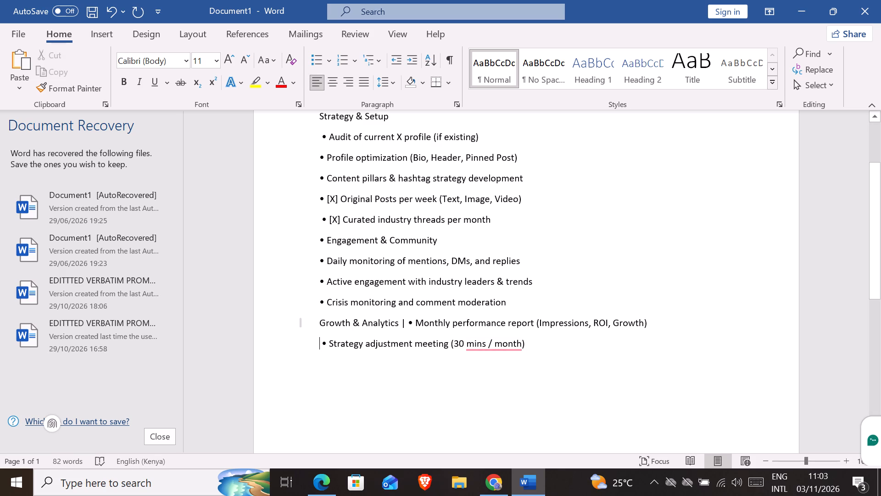
Delete the pipe after Growth & Analytics and start the Monthly performance report bullet on its own line.
left_click(406, 326)
key("BackSpace")
key("Return")
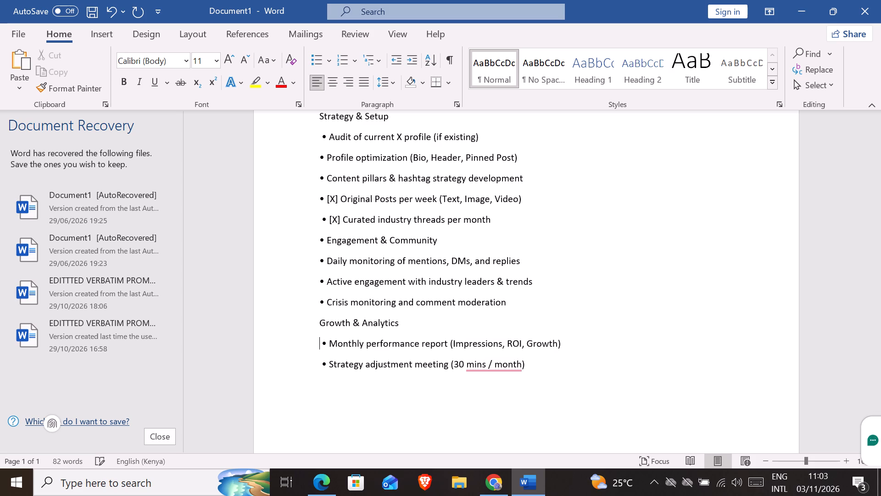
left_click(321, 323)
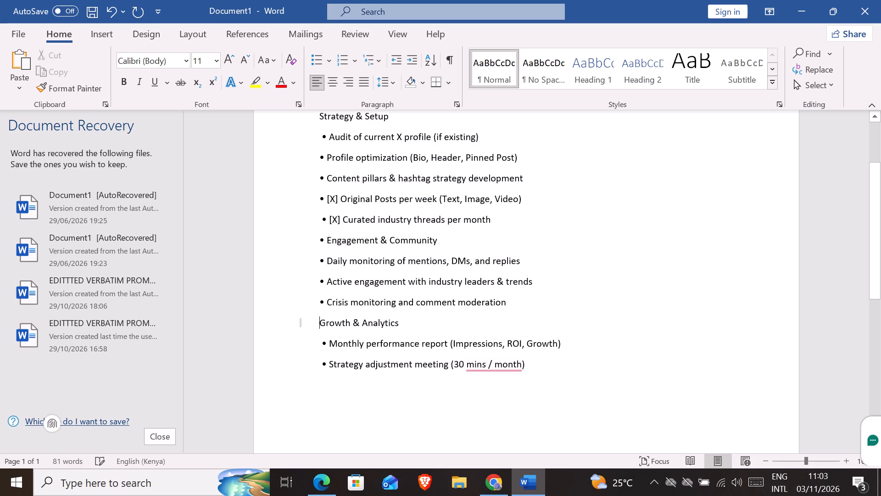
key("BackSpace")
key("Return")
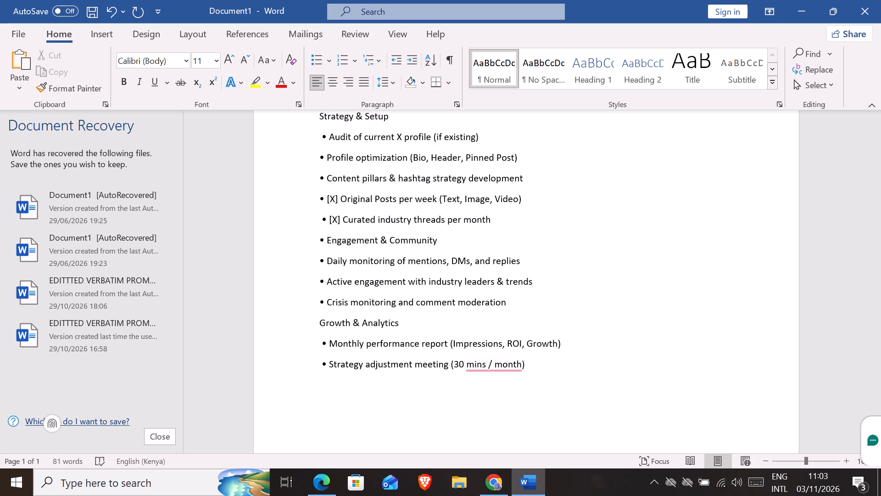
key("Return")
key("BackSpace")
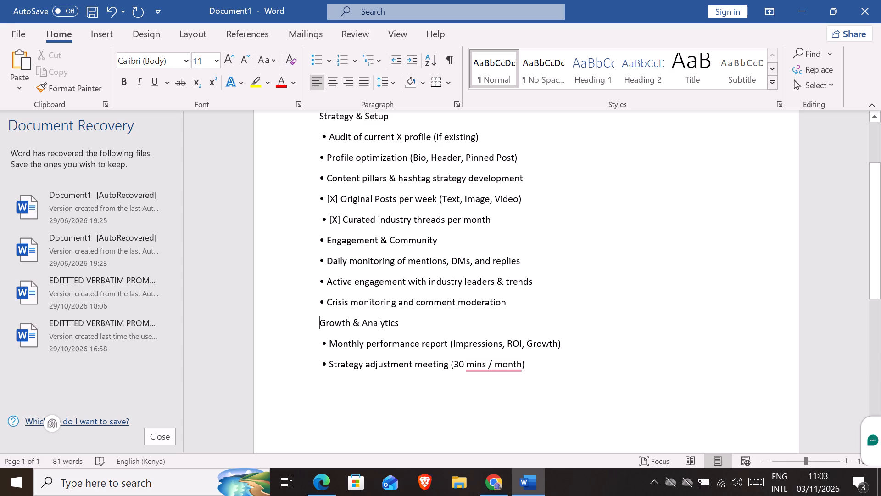
Copy the bullet symbol from the Crisis monitoring line and paste it, followed by a space, before Growth & Analytics.
left_click(322, 306)
left_click_drag(323, 306, 312, 308)
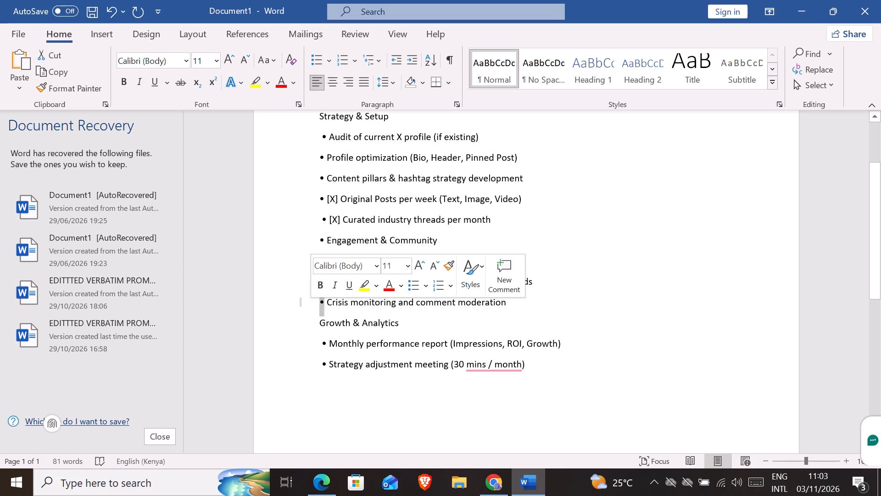
right_click(323, 308)
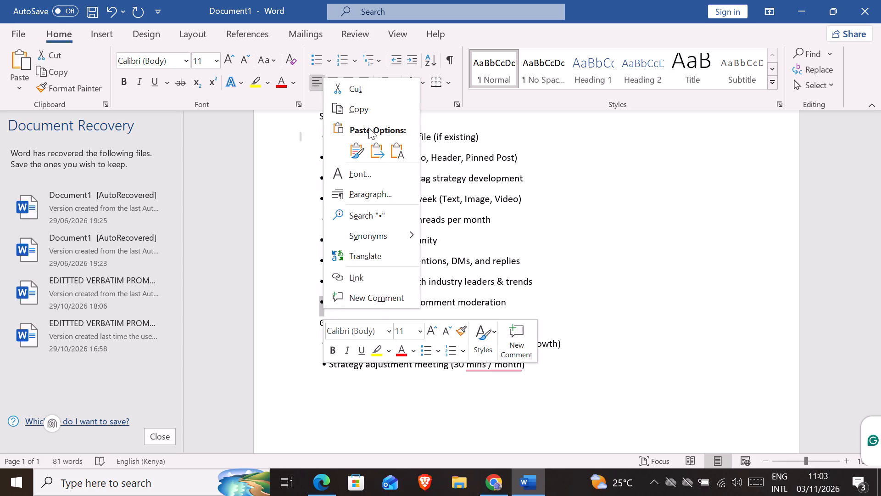
left_click(360, 112)
left_click(313, 319)
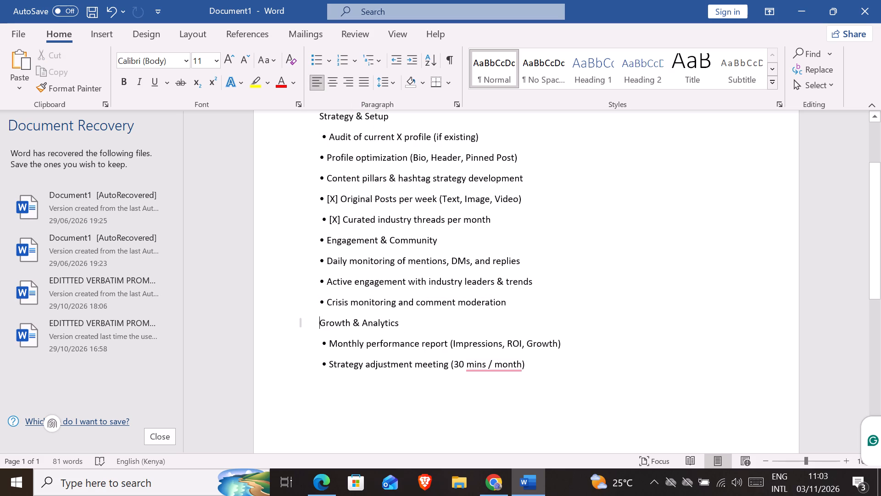
key("ctrl+v")
key("space")
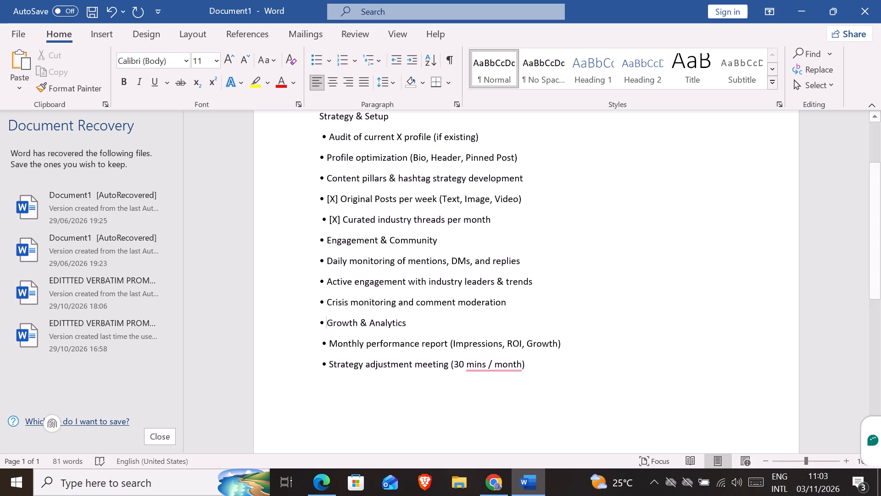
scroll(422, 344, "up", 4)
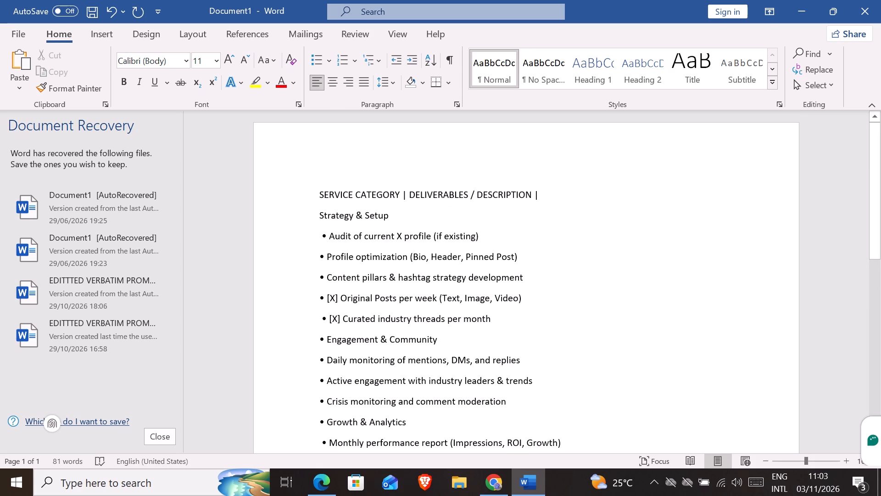
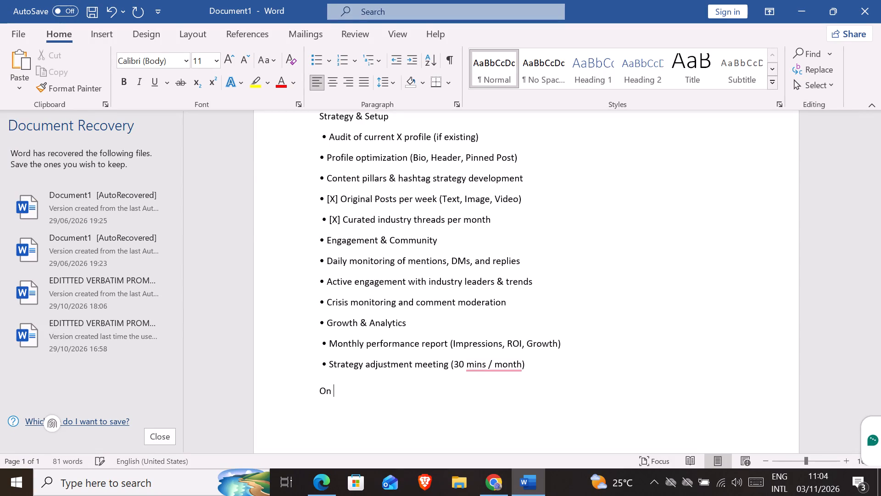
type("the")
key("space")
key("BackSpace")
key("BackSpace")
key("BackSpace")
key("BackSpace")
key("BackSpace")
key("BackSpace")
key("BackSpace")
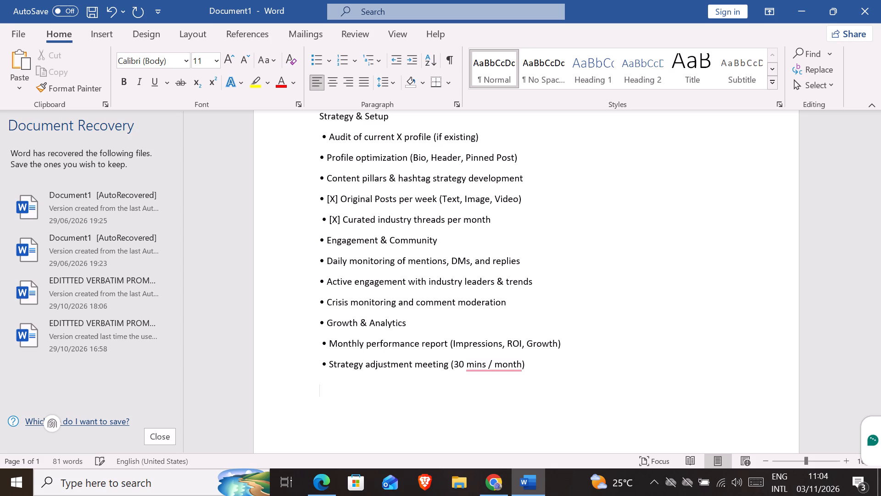
Add a line reading "200 to 300 followers a day" between the SERVICE CATEGORY heading line and Strategy & Setup.
scroll(543, 371, "up", 5)
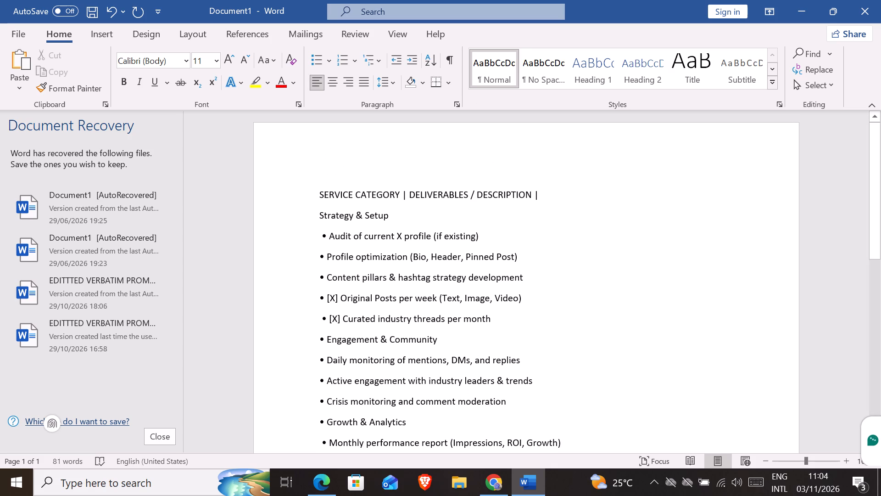
left_click(549, 208)
key("Return")
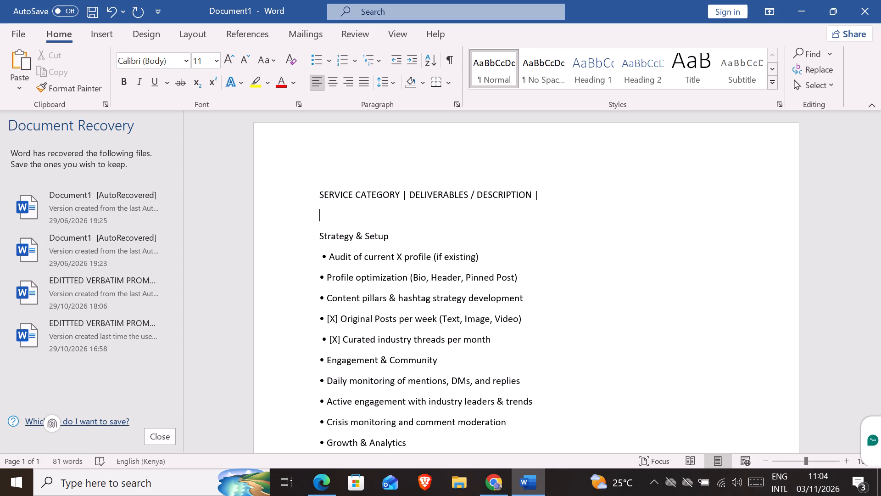
key("3")
key("BackSpace")
type("200 6")
key("BackSpace")
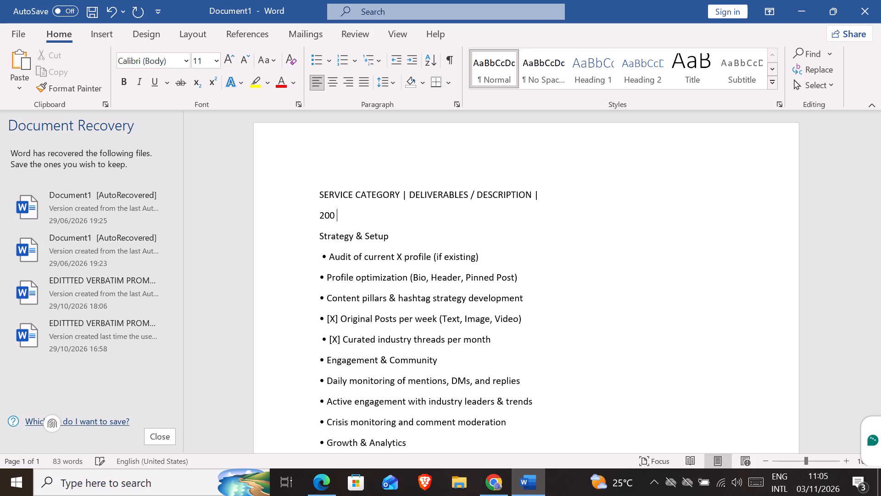
type("to")
key("space")
type("300 followers a da")
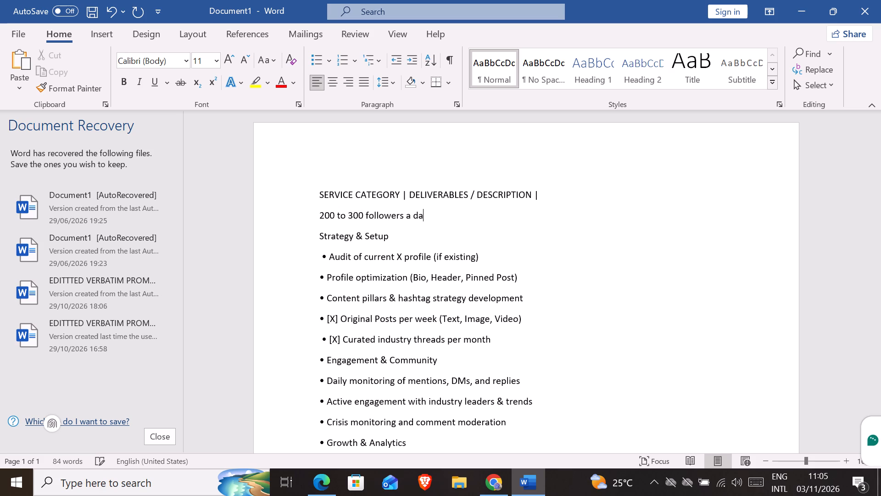
key("y")
Insert a line break below the followers line and write "3 tweet posts a day boosting them to get".
key("shift+Return")
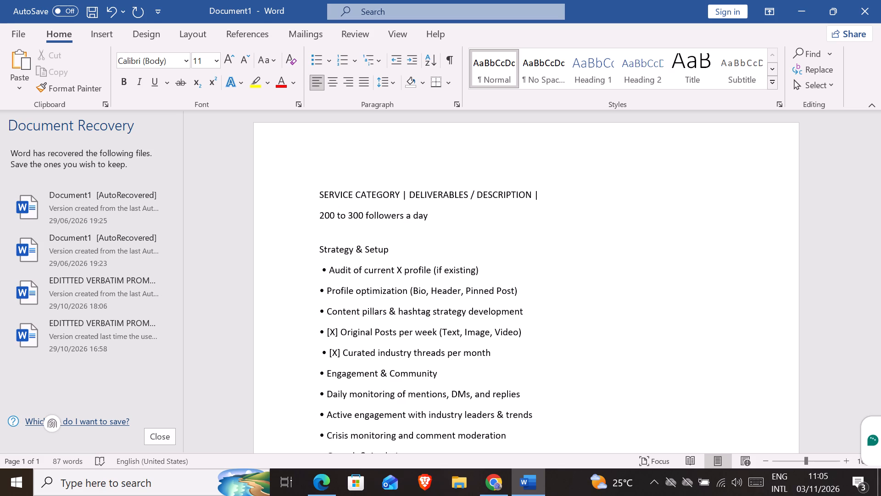
type("3 tweetrs")
key("BackSpace")
key("BackSpace")
key("BackSpace")
key("BackSpace")
key("BackSpace")
type("eets")
key("BackSpace")
key("space")
type("posts a day boosting them to g")
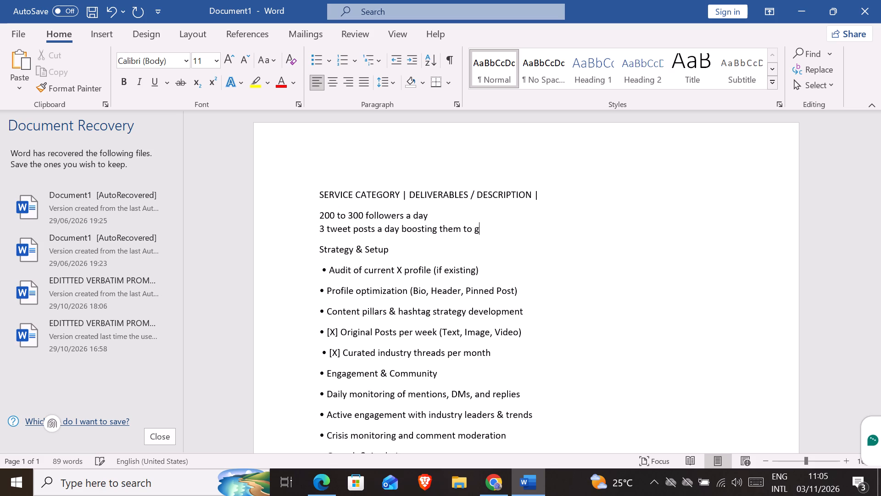
type("et")
key("space")
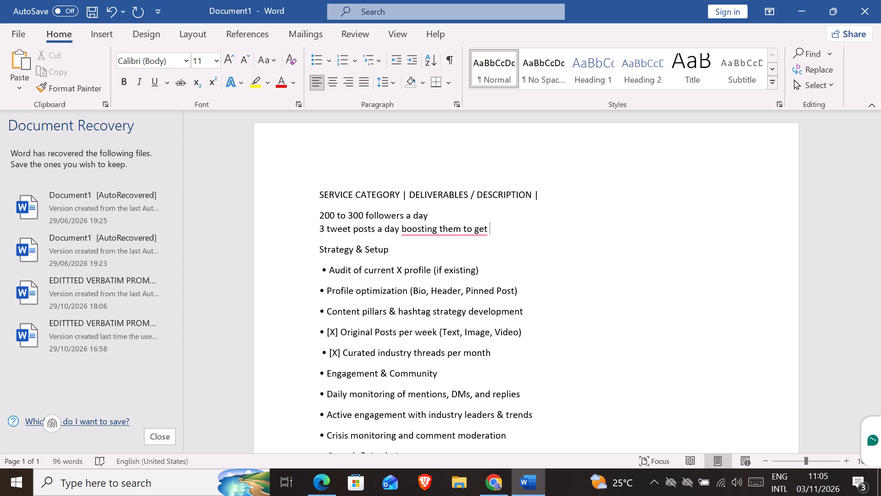
Complete the tweet posts line with "100+ likes and retweets".
key("u")
key("BackSpace")
type("10")
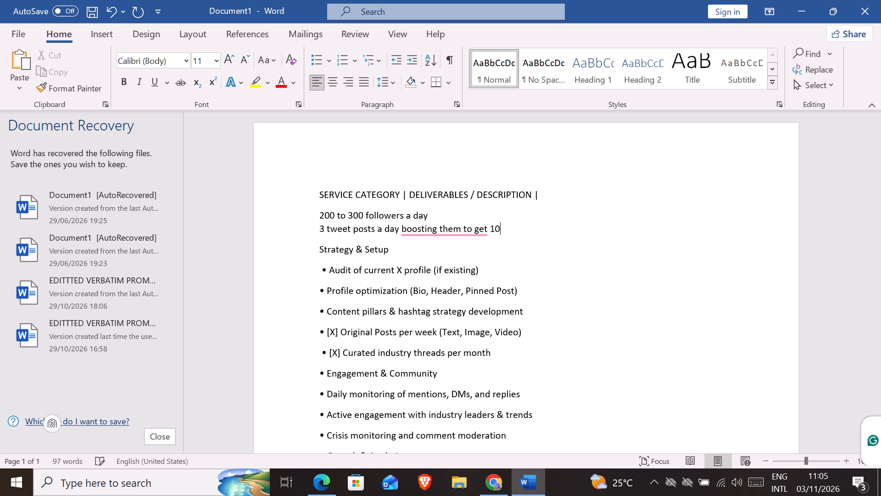
key("0")
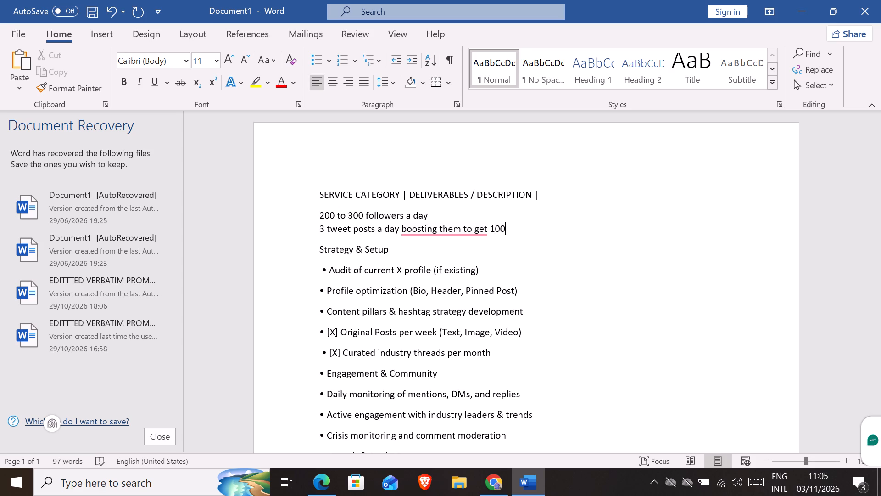
type("_+")
key("Left")
key("BackSpace")
key("Right")
key("Right")
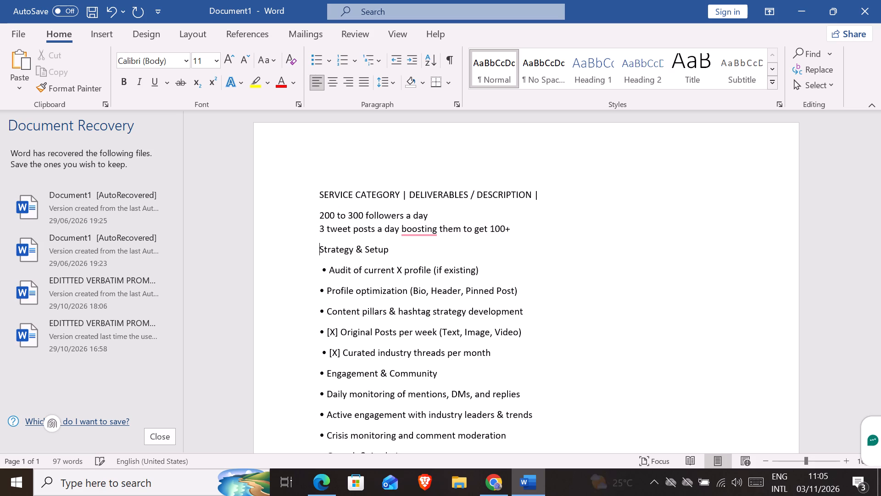
key("Left")
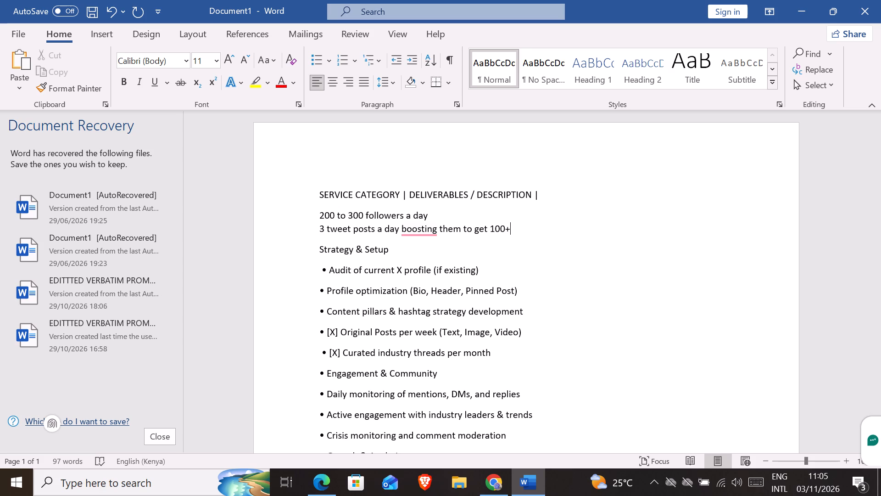
key("space")
type("likes ab")
key("equal")
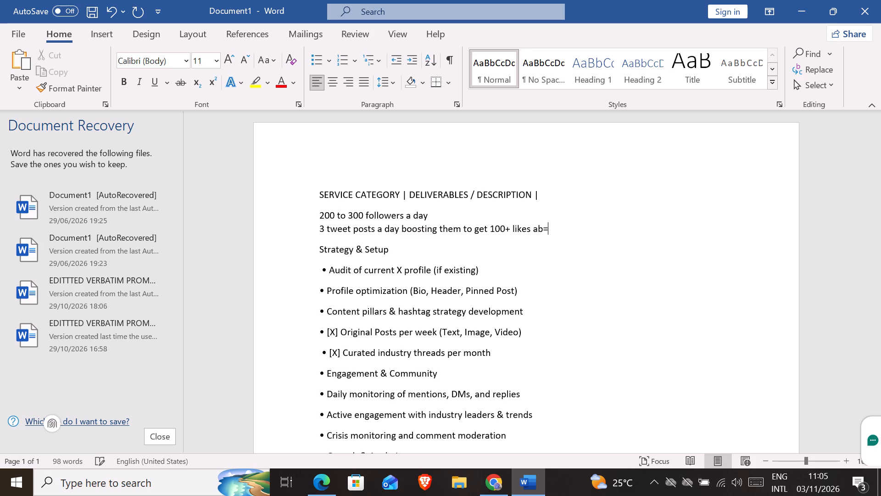
key("BackSpace")
key("BackSpace")
key("BackSpace")
key("a")
type("nd")
key("space")
type("retweets")
key("space")
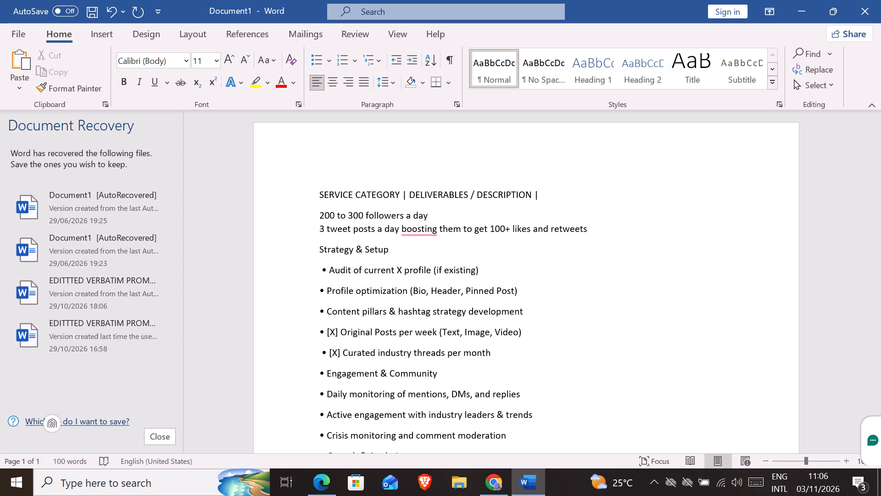
key("BackSpace")
Insert a line break below the tweet posts line and write "maximum comments on each with".
key("shift+Return")
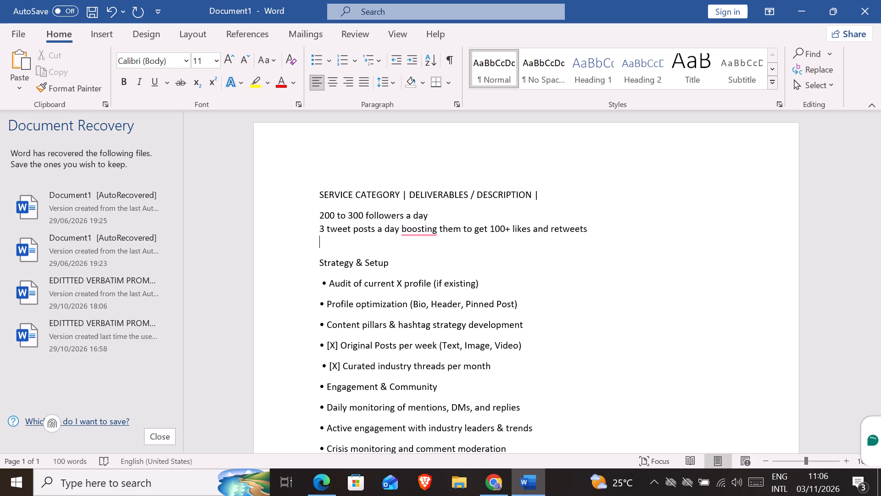
type("ma")
type("ximum c")
key("BackSpace")
type("po")
key("BackSpace")
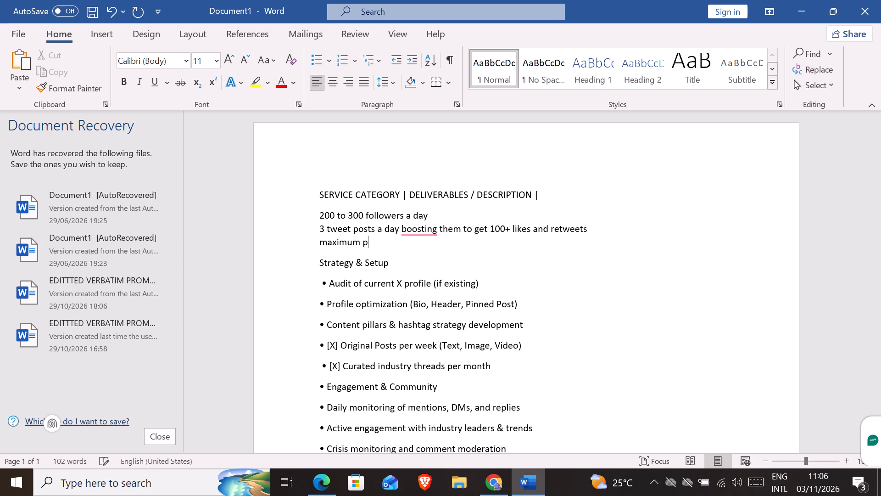
key("BackSpace")
type("comments")
key("space")
type("on each with")
key("space")
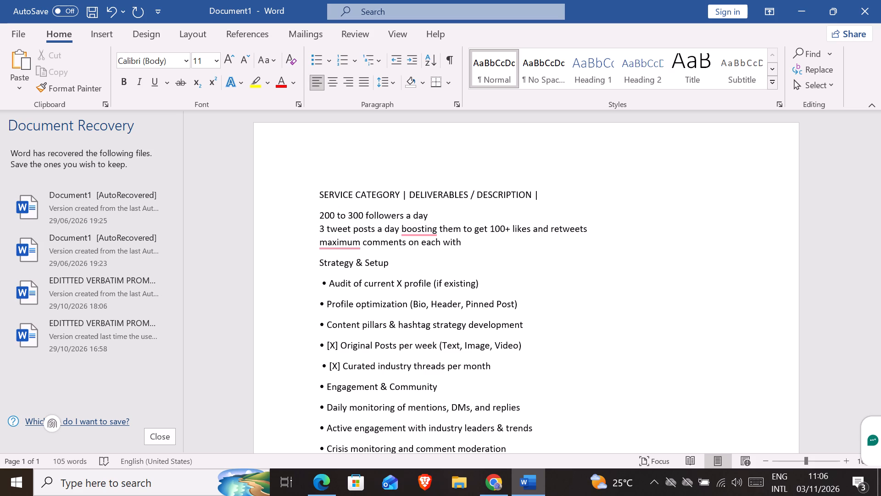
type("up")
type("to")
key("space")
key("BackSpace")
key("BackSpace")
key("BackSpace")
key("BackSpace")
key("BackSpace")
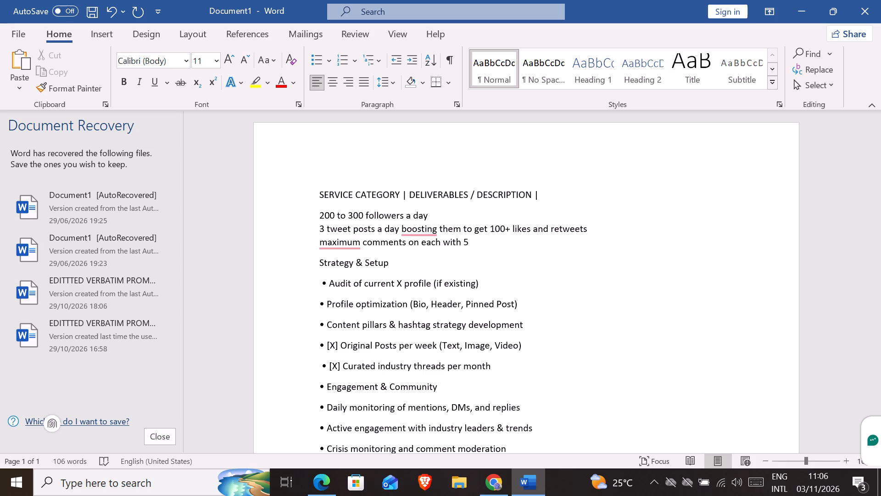
Continue the maximum comments line with "5K to 10K views on each po".
key("space")
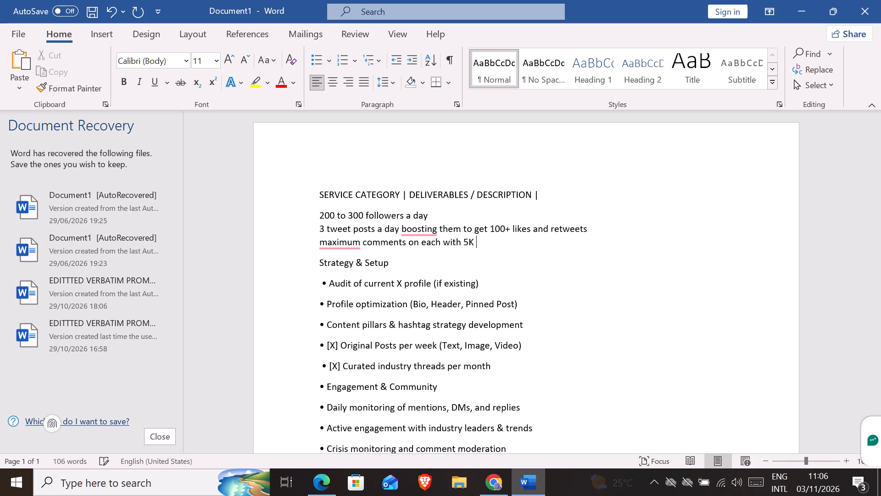
type("to 10")
key("space")
key("BackSpace")
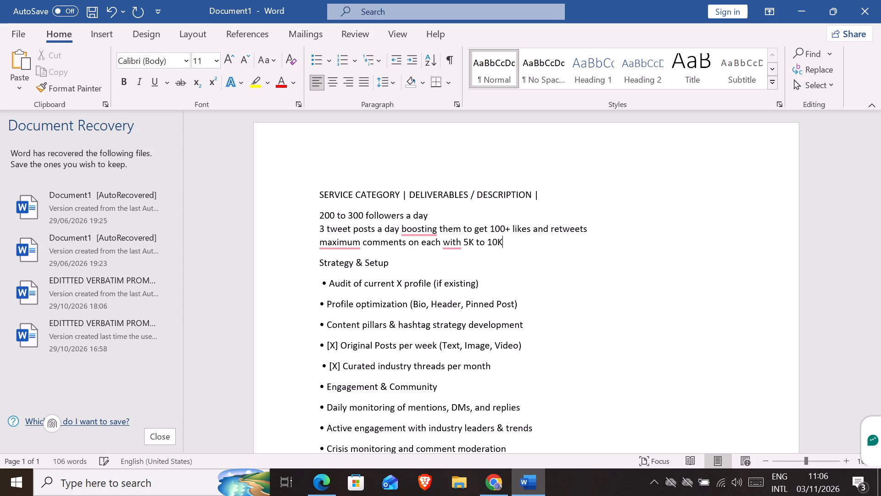
key("space")
type("views")
key("space")
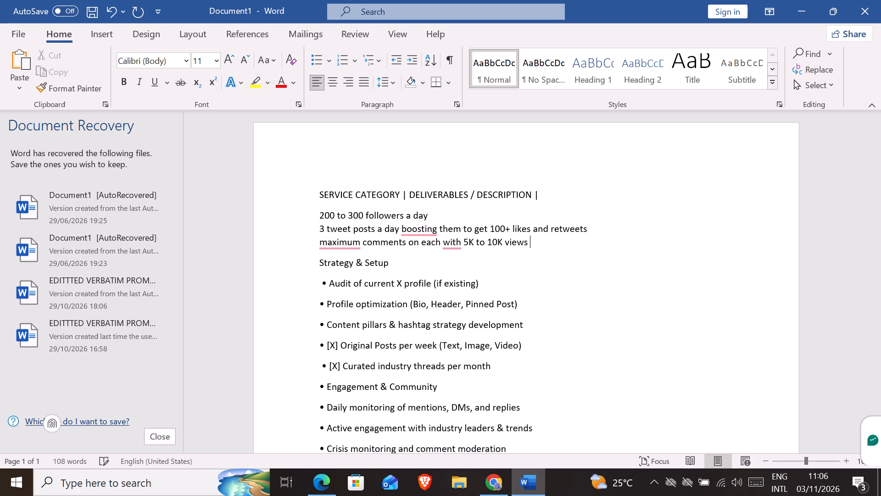
type("on each")
key("space")
type("po")
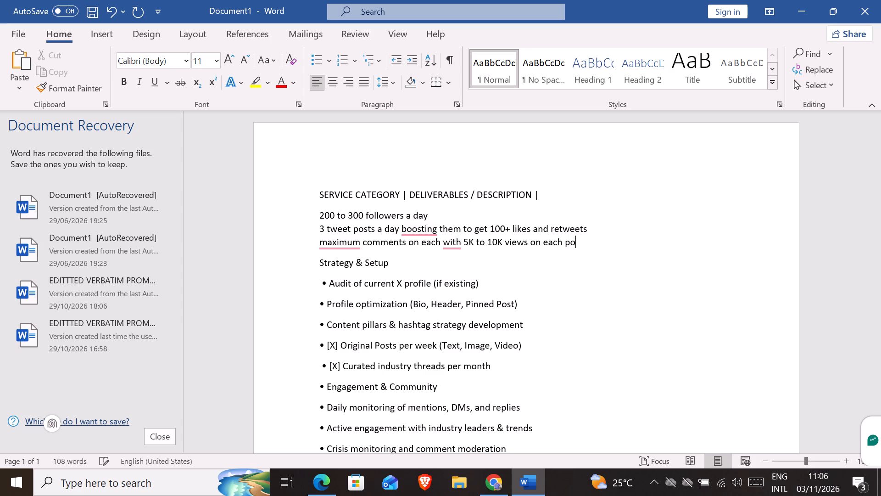
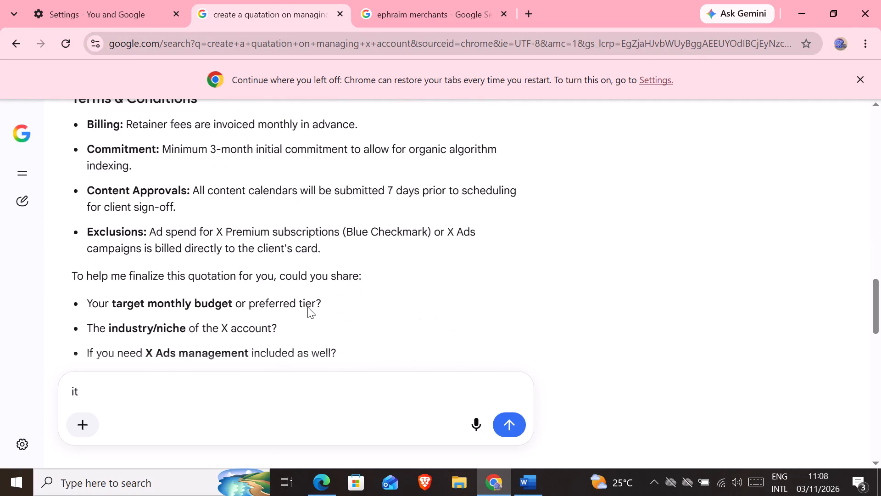
Review the AI-generated X account quotations in Chrome, examining the pricing tiers, terms and service deliverables table, and clear the table's text selection.
scroll(307, 307, "up", 1)
scroll(307, 307, "down", 12)
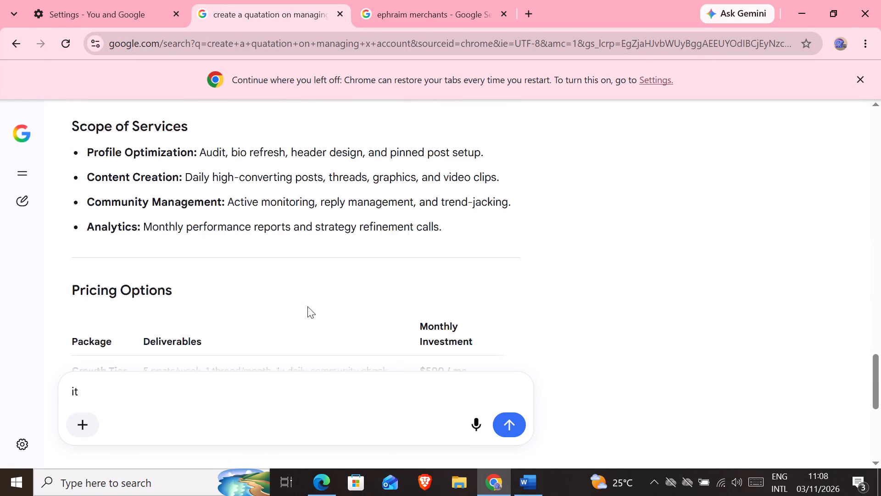
scroll(307, 306, "down", 1)
scroll(307, 306, "up", 1)
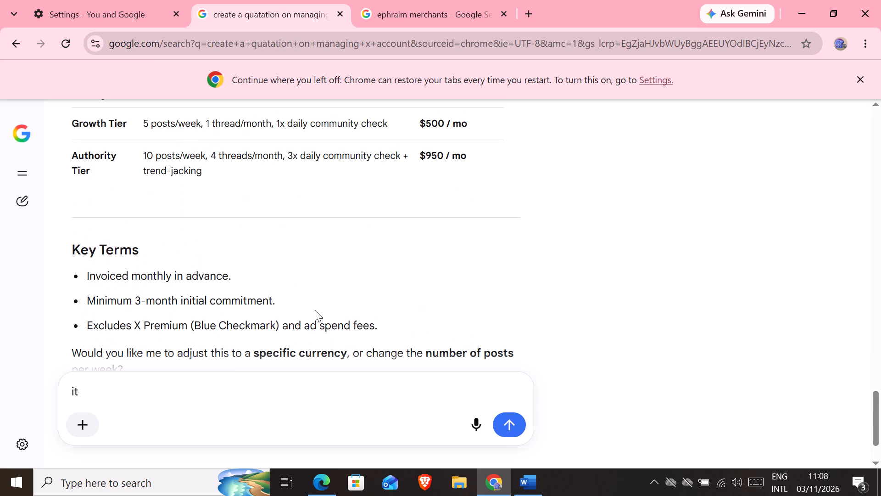
scroll(314, 304, "up", 10)
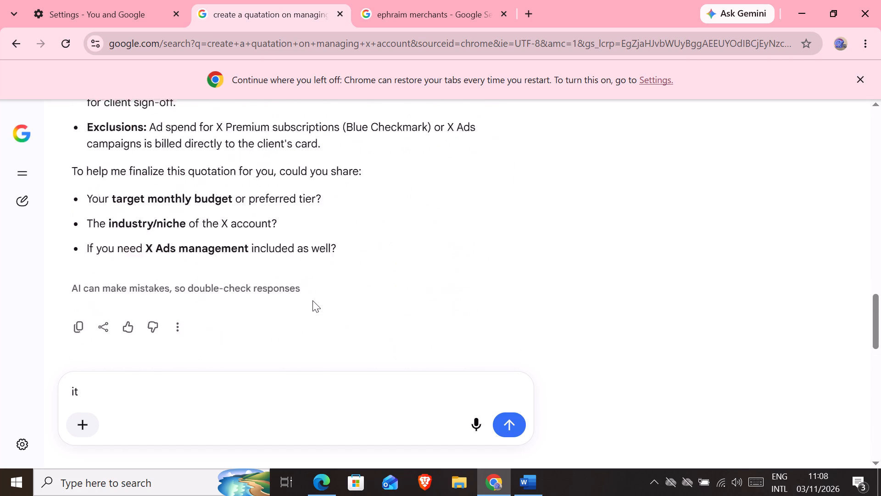
scroll(312, 300, "up", 4)
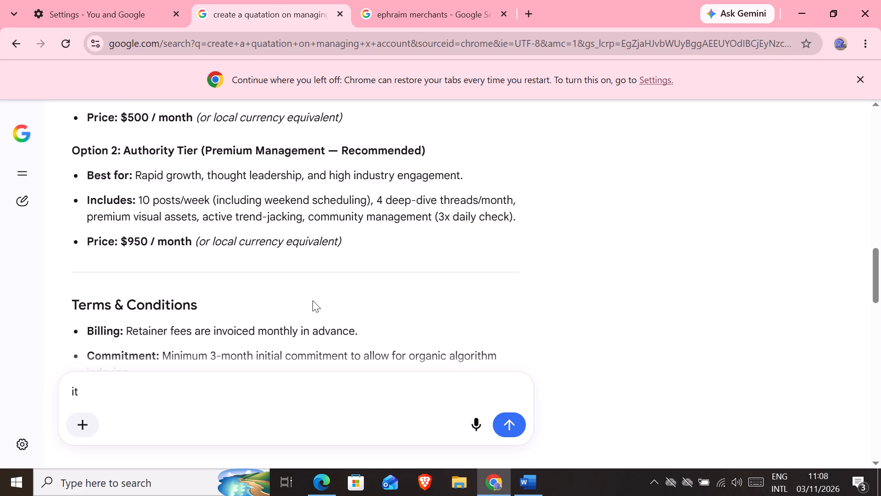
scroll(312, 300, "up", 8)
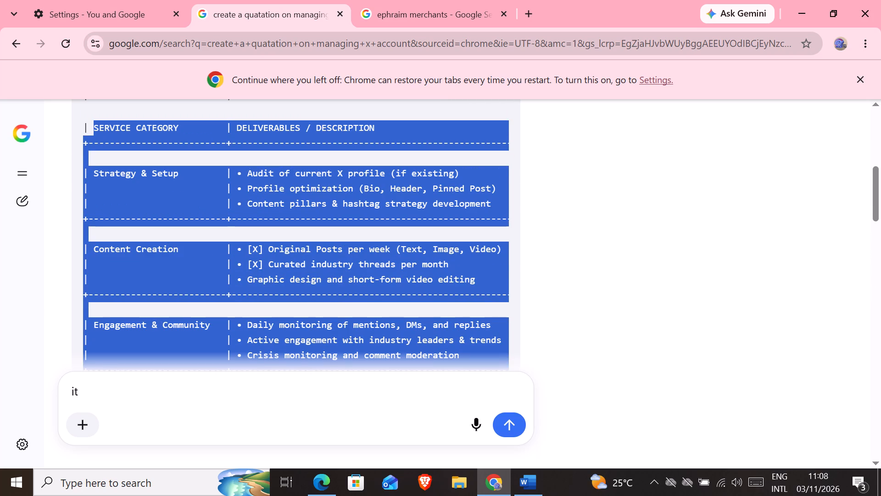
left_click(330, 245)
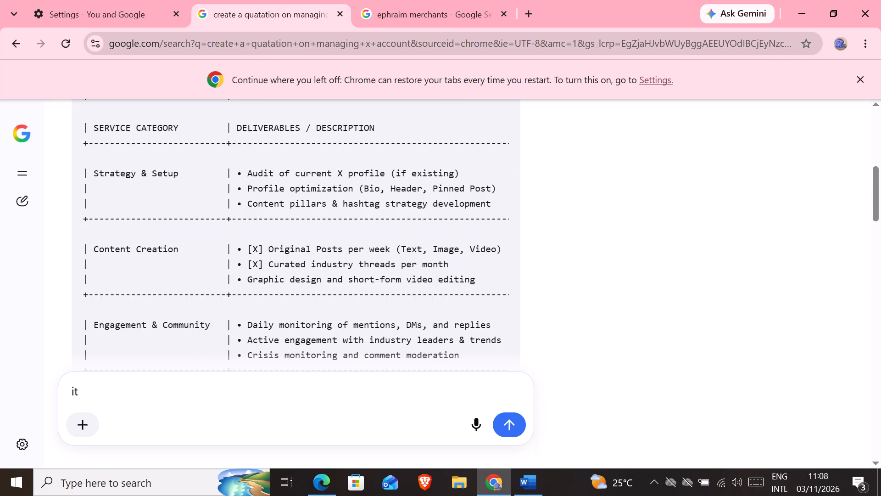
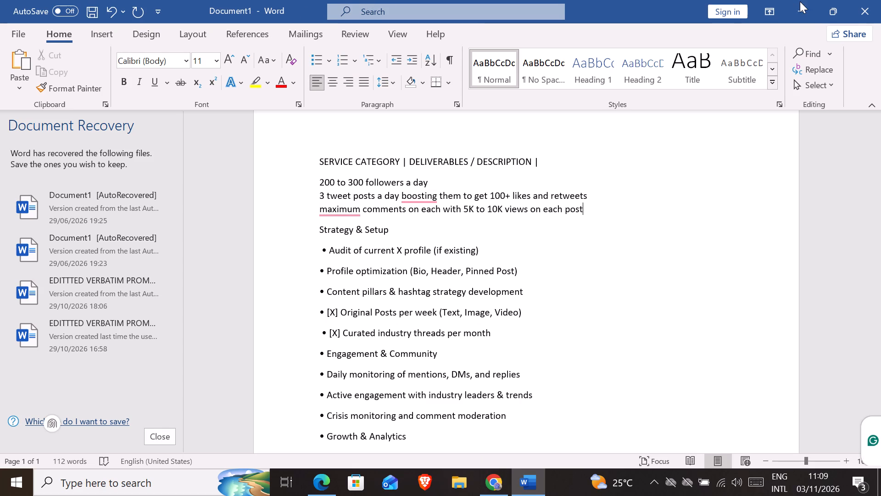
Restore the Word window to a smaller size and close the Document Recovery pane, keeping the recovered files for the next start.
left_click(818, 11)
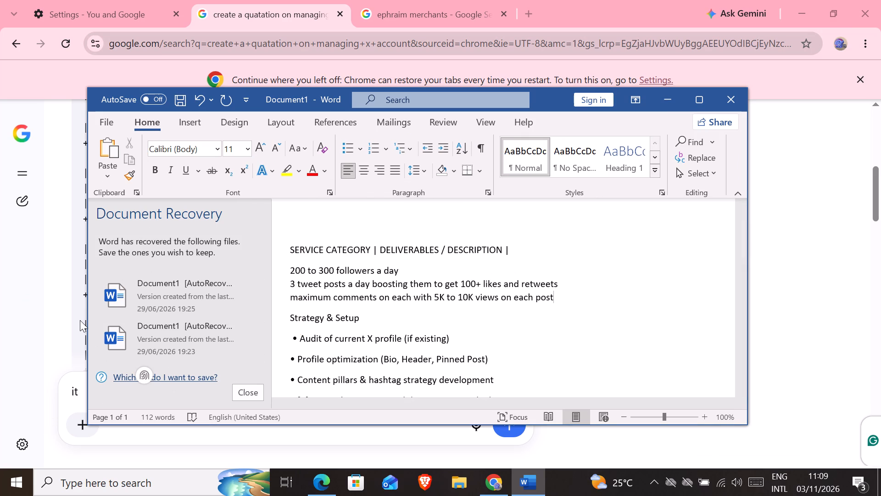
left_click(248, 392)
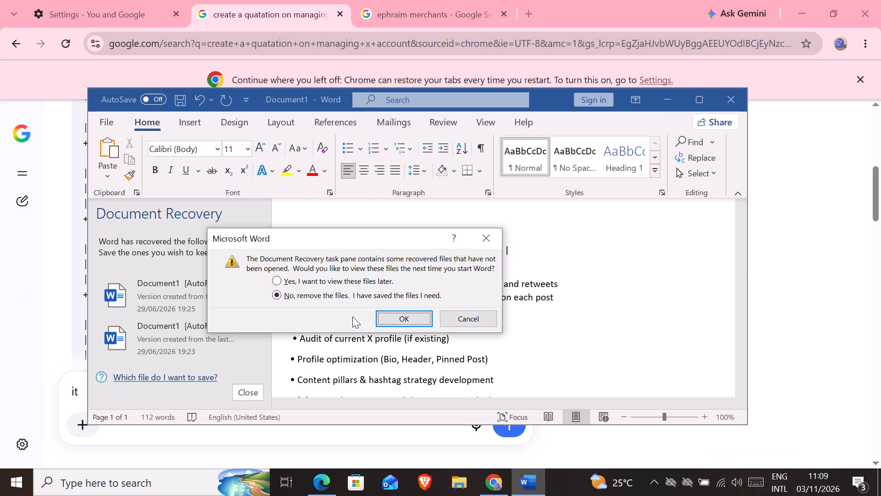
left_click(341, 285)
left_click(401, 320)
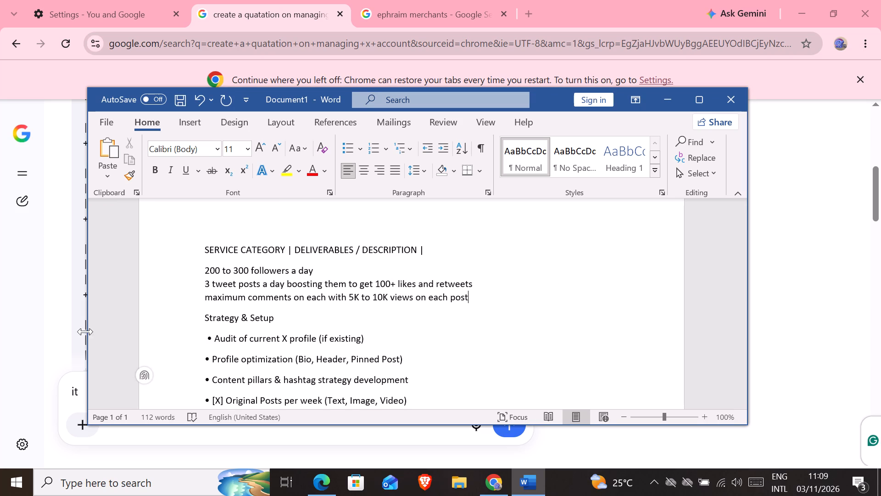
Resize the Word window to a narrow full-height pane and place it beside the quotation table in Chrome.
left_click_drag(86, 331, 357, 310)
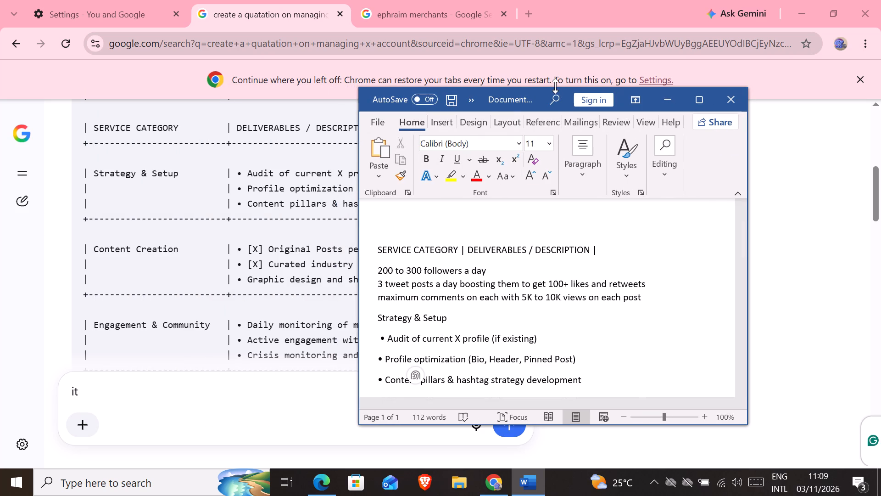
left_click_drag(555, 86, 536, 0)
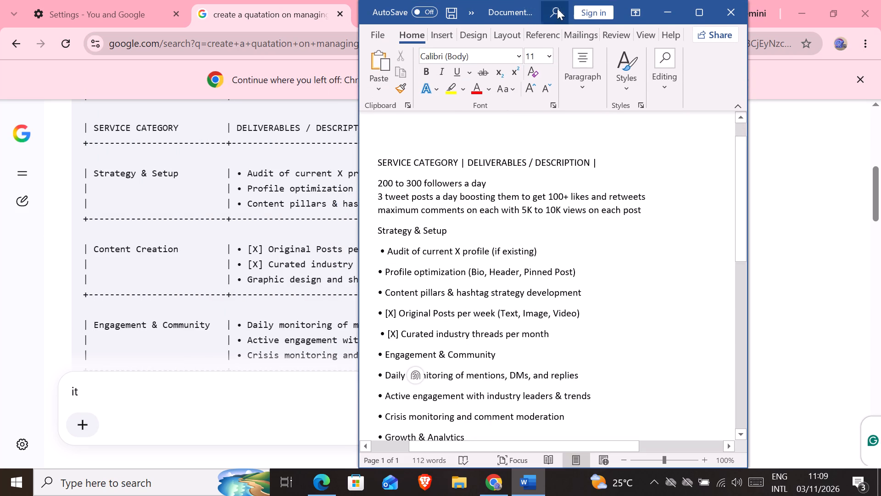
left_click(524, 0)
left_click_drag(516, 7, 528, 5)
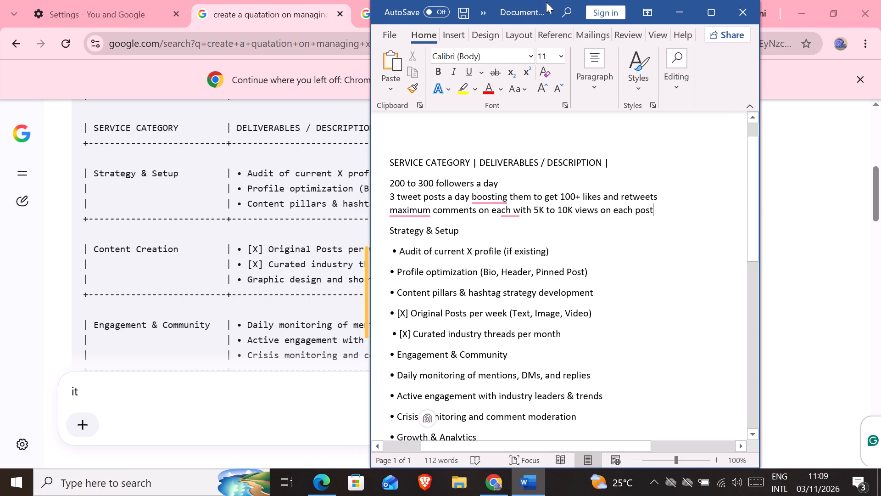
left_click_drag(536, 6, 653, 0)
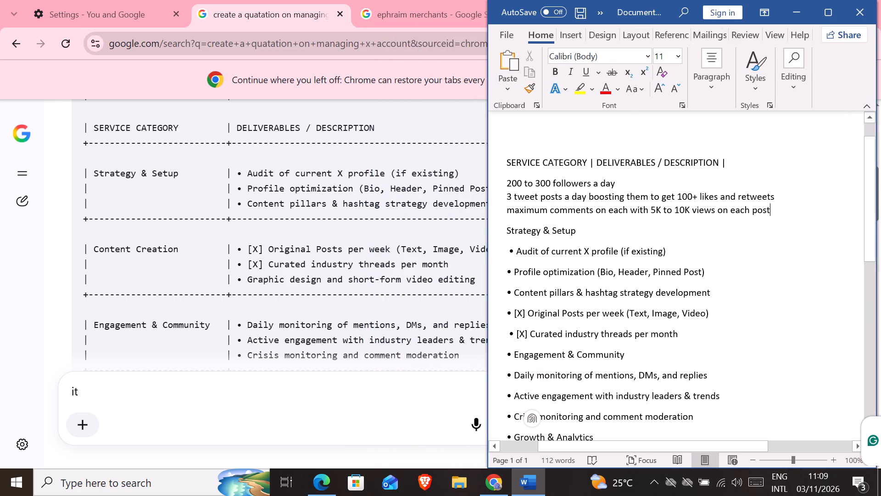
Add the heading "Content Creation" on a new line below "Content pillars & hashtag strategy development".
scroll(346, 269, "up", 2)
scroll(346, 269, "down", 1)
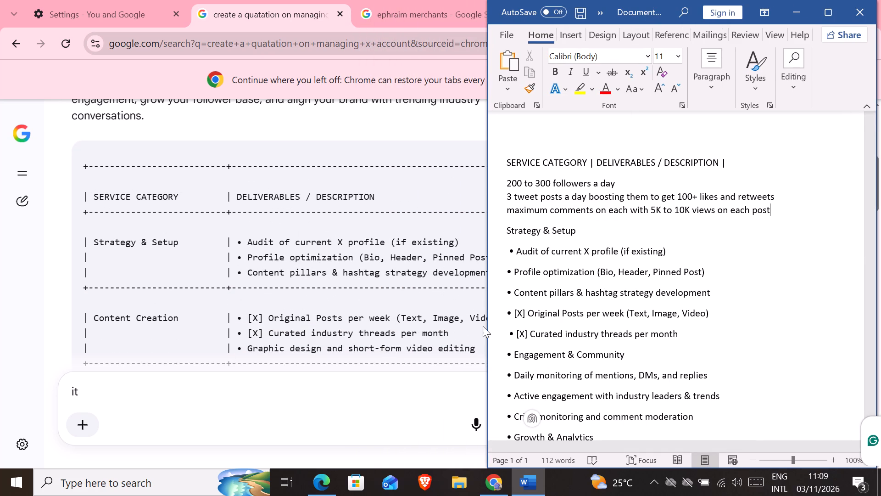
left_click(623, 300)
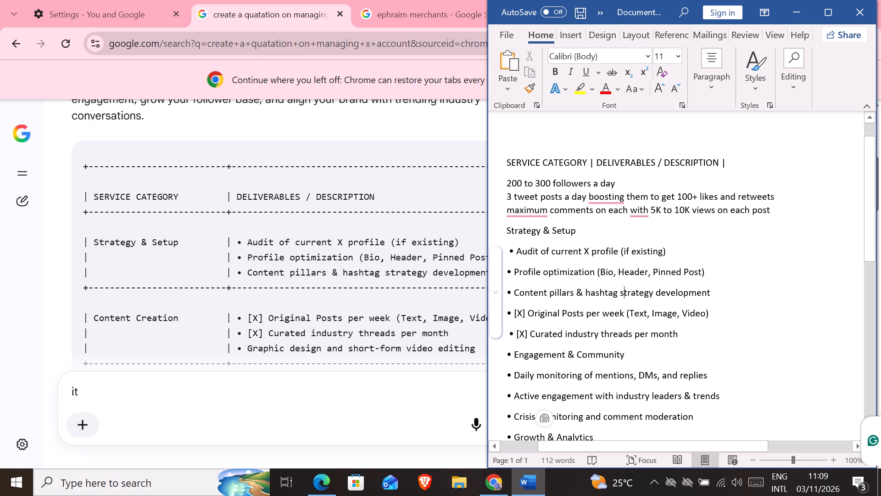
left_click(723, 293)
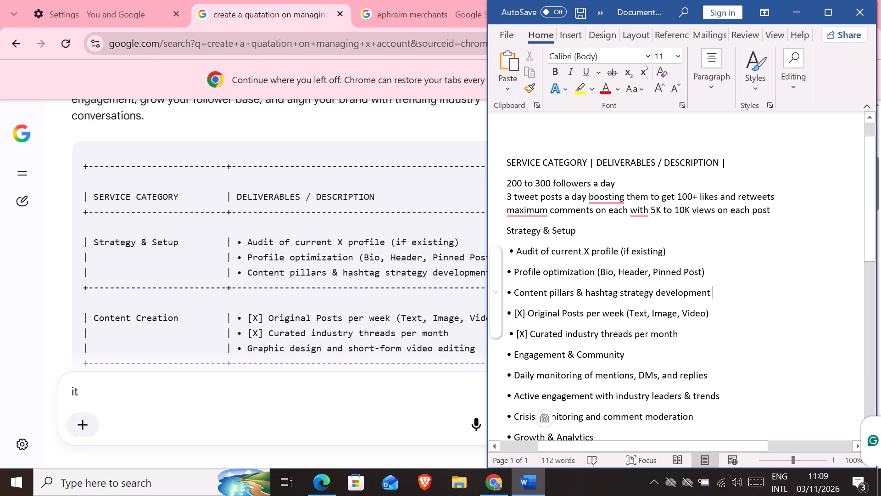
key("Return")
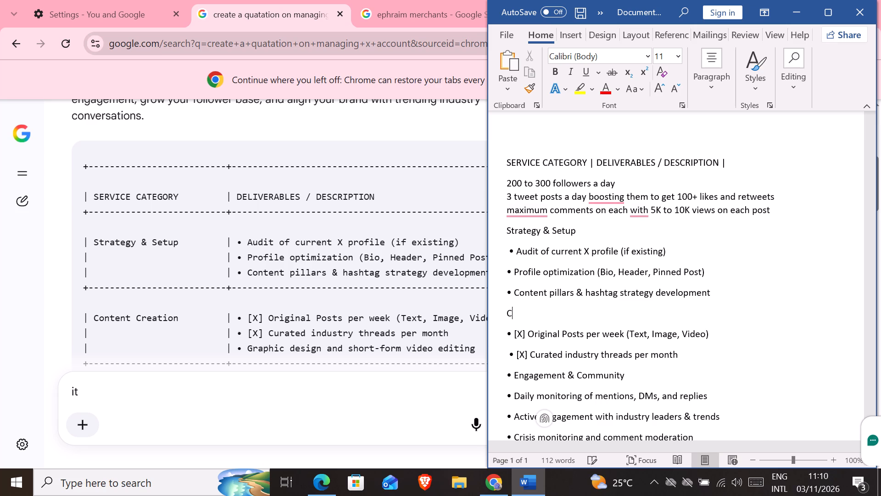
type("ontent")
key("space")
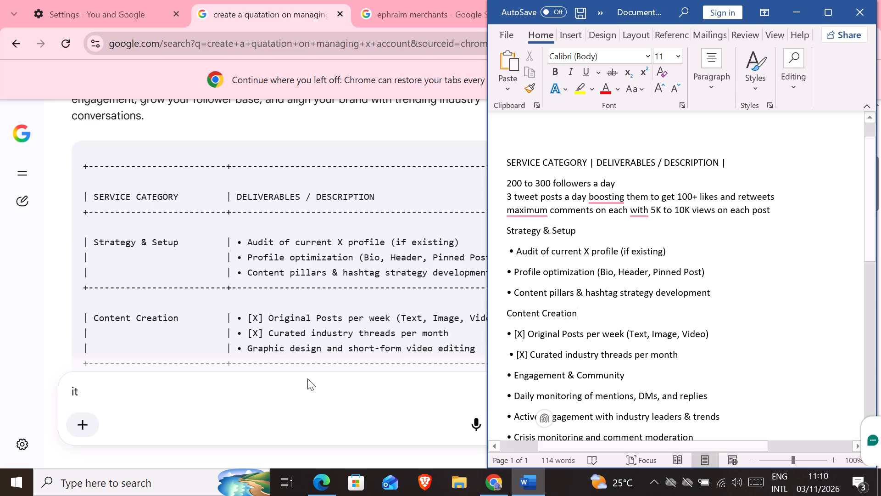
Remove the bullet before "Engagement & Community" so the line reads as a section heading flush with the others.
scroll(294, 374, "down", 2)
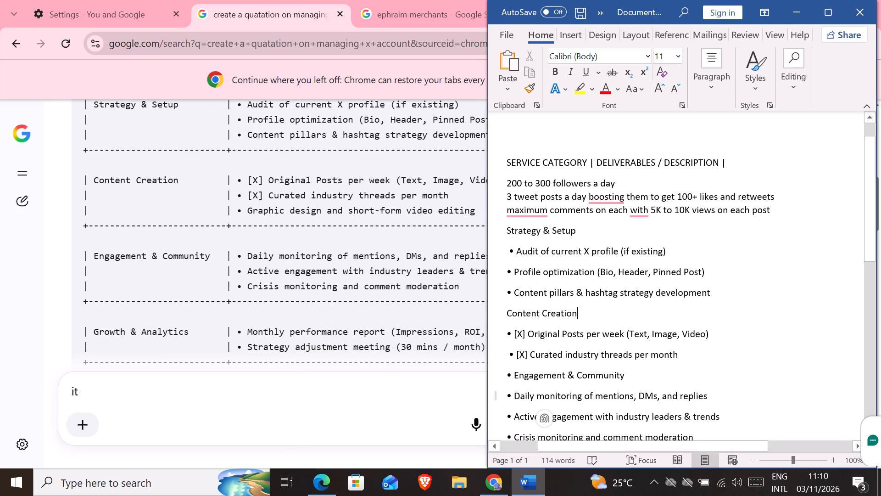
left_click(518, 377)
key("Left")
key("BackSpace")
key("BackSpace")
key("space")
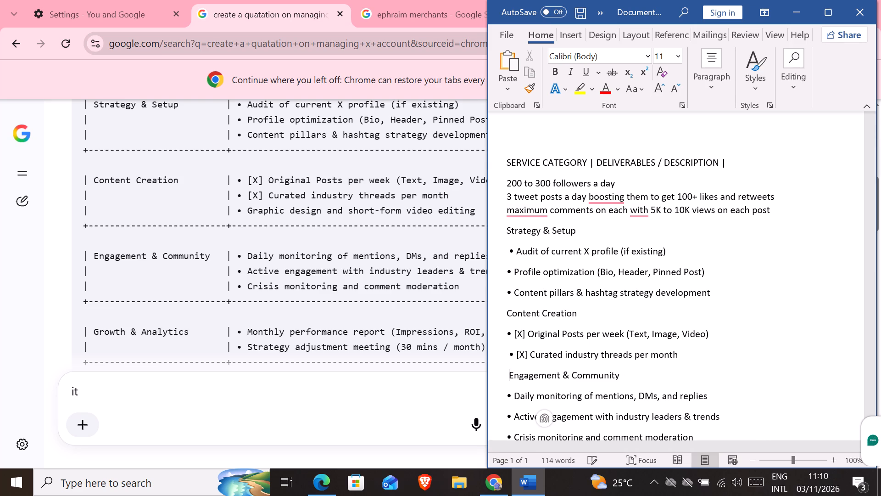
key("space")
key("BackSpace")
key("BackSpace")
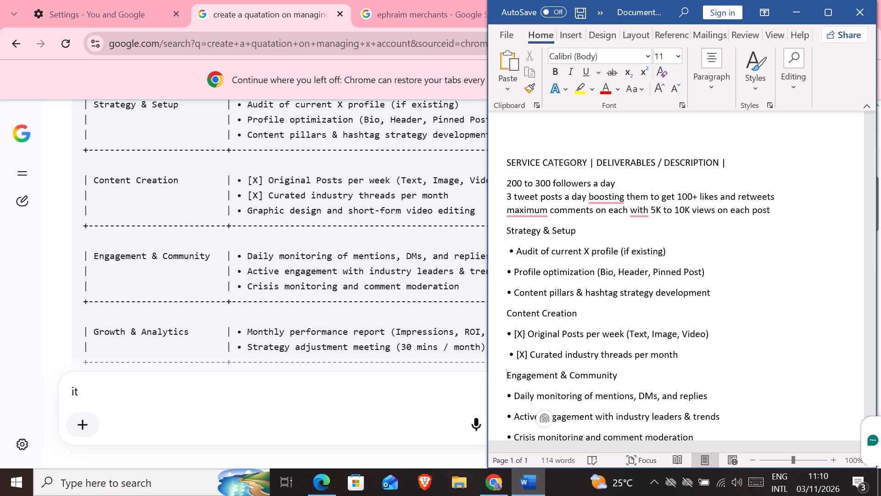
Replace the bullet before "Growth & Analytics" with a single space so the line reads as a section heading.
scroll(544, 388, "down", 2)
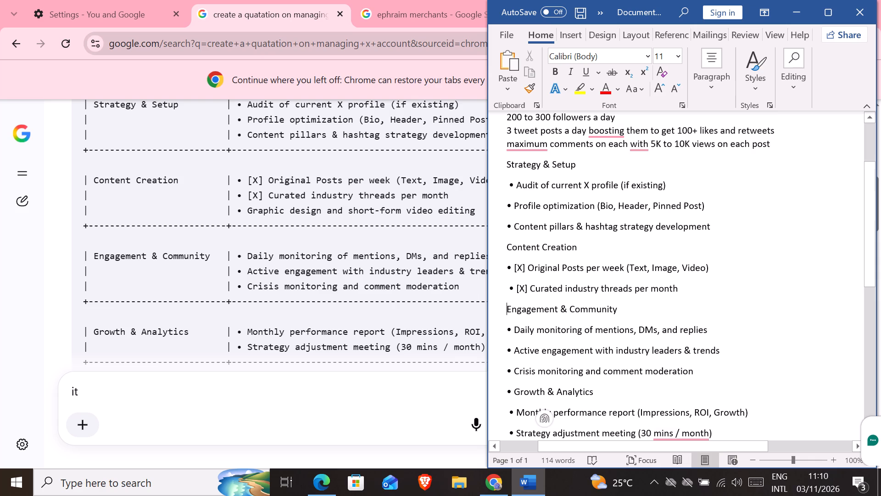
scroll(584, 379, "down", 1)
left_click(513, 360)
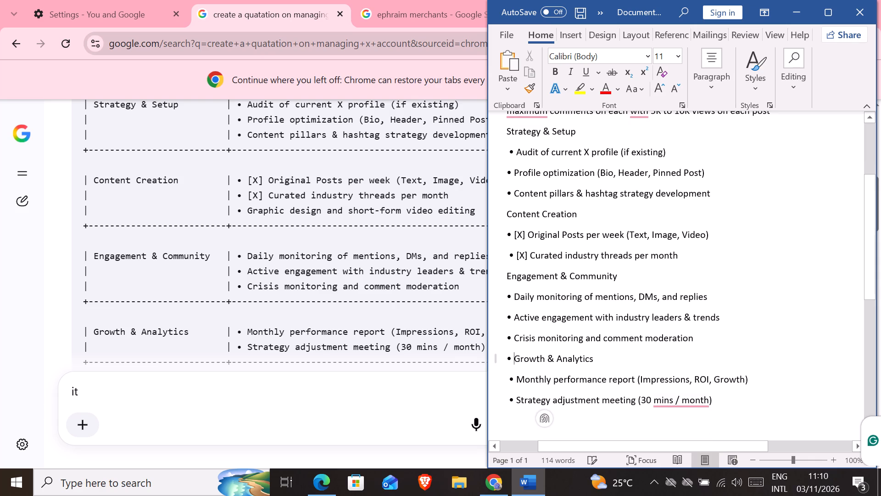
key("BackSpace")
key("BackSpace")
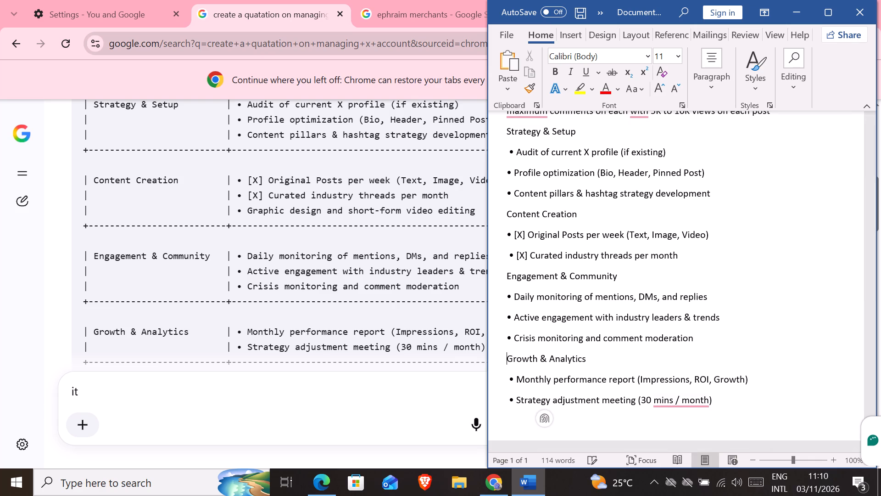
key("space")
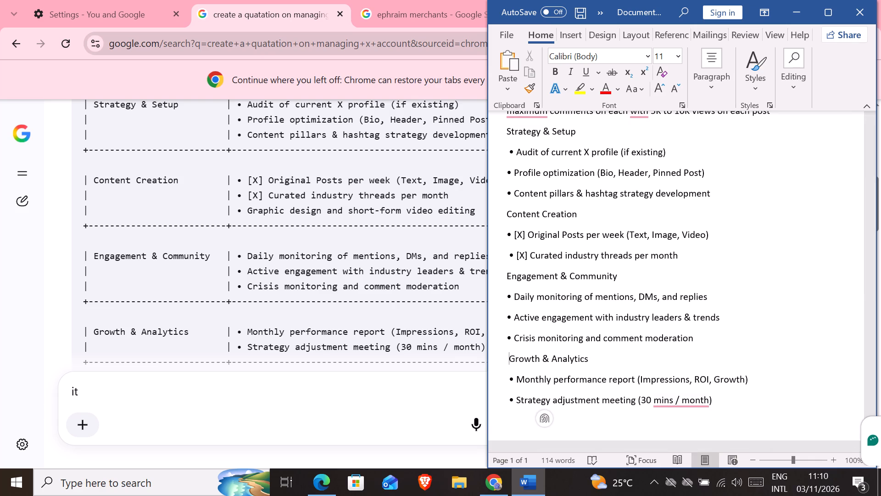
Delete "(30 mins / month)" from the end of the "Strategy adjustment meeting" bullet.
scroll(555, 349, "down", 1)
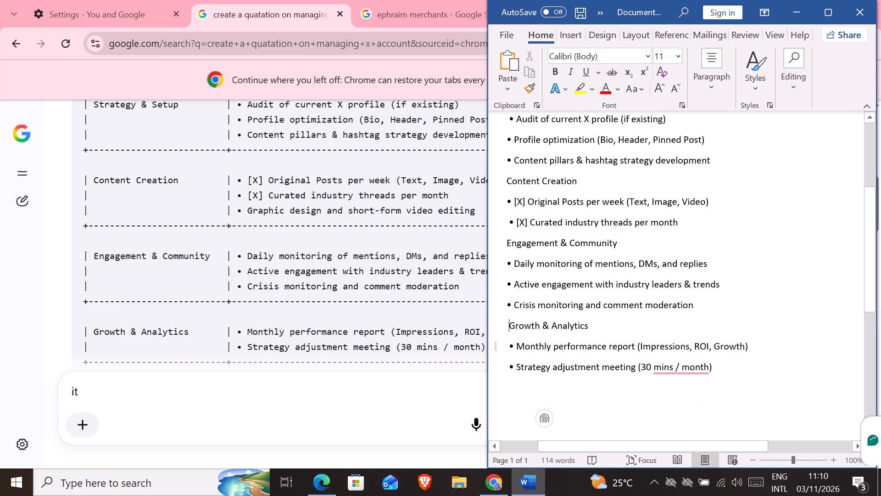
scroll(551, 348, "down", 1)
left_click(722, 332)
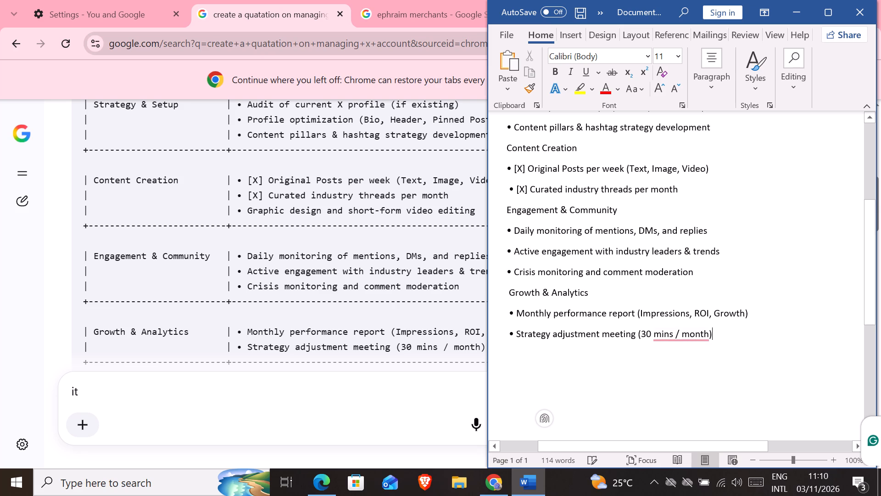
key("BackSpace")
key("BackSpace")
key("BackSpace")
key("BackSpace")
key("BackSpace")
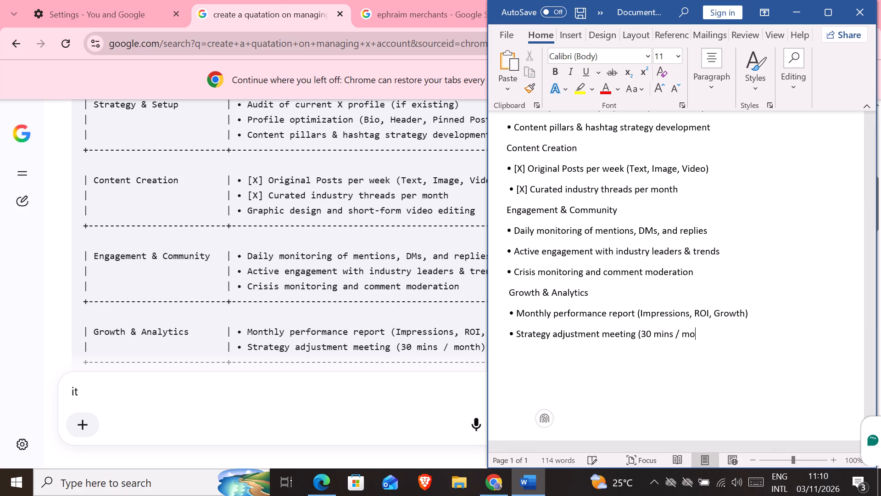
key("BackSpace")
key("BackSpace")
key("BackSpace")
key("BackSpace")
key("BackSpace")
key("BackSpace")
key("BackSpace")
key("BackSpace")
key("BackSpace")
key("BackSpace")
key("BackSpace")
key("BackSpace")
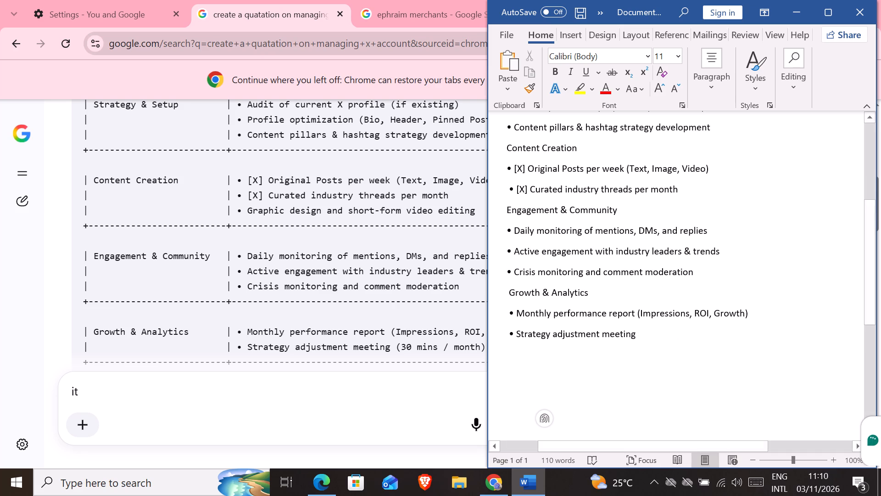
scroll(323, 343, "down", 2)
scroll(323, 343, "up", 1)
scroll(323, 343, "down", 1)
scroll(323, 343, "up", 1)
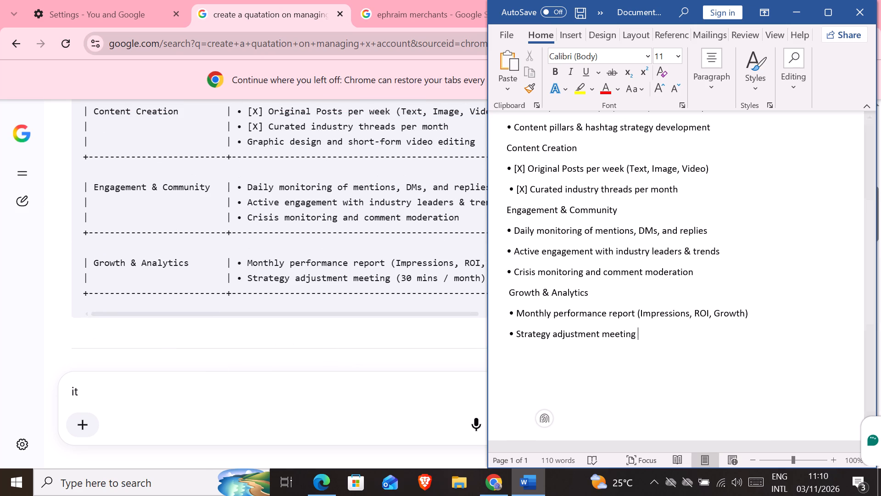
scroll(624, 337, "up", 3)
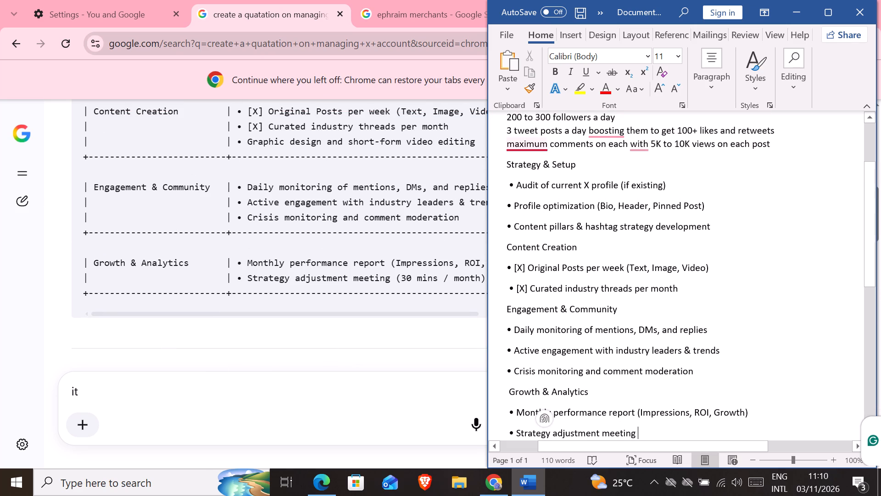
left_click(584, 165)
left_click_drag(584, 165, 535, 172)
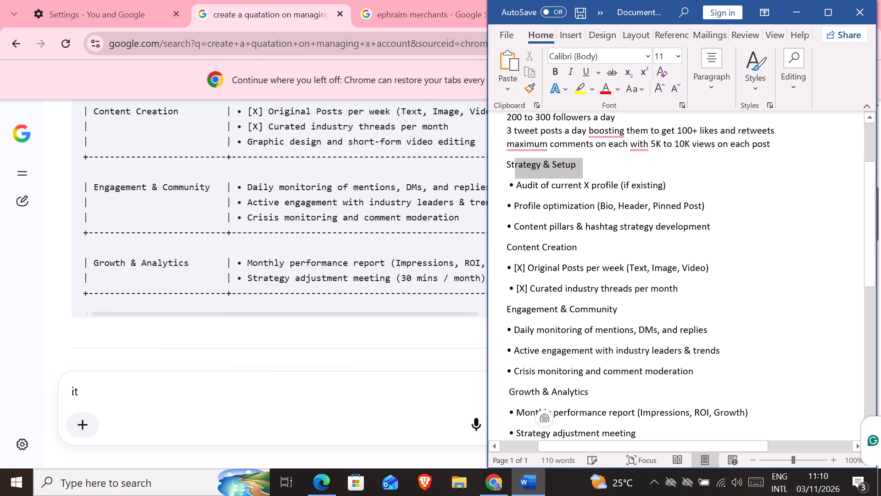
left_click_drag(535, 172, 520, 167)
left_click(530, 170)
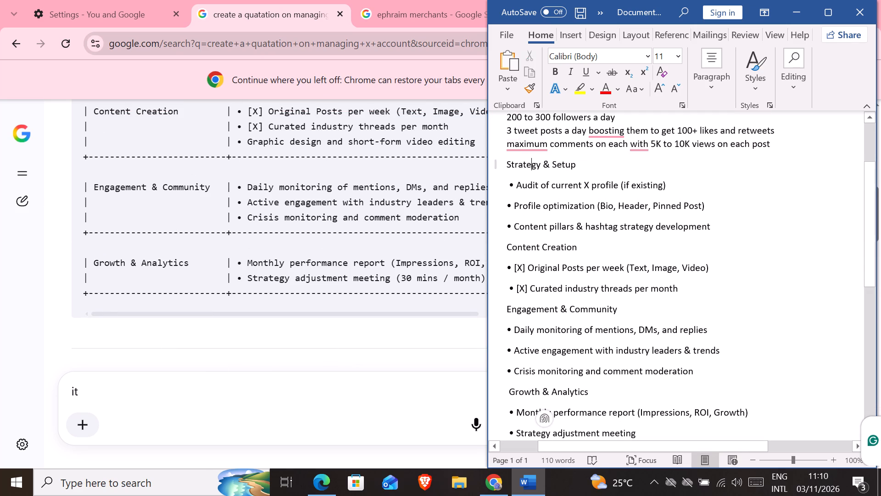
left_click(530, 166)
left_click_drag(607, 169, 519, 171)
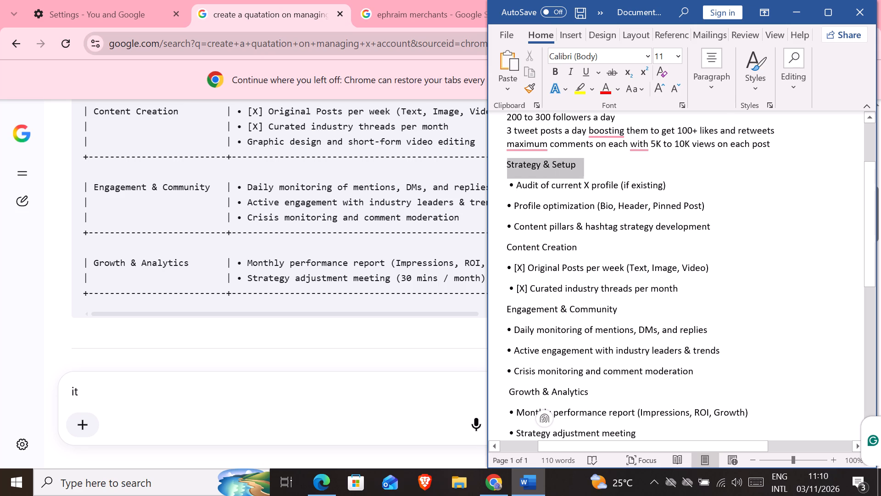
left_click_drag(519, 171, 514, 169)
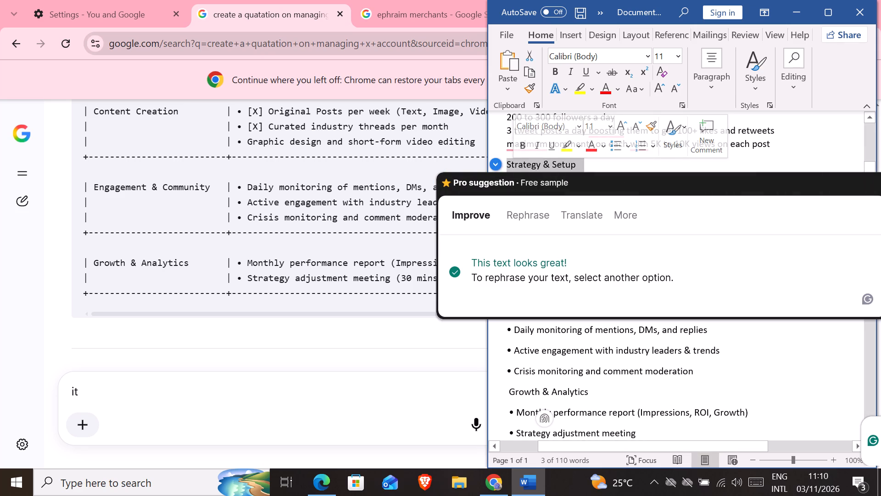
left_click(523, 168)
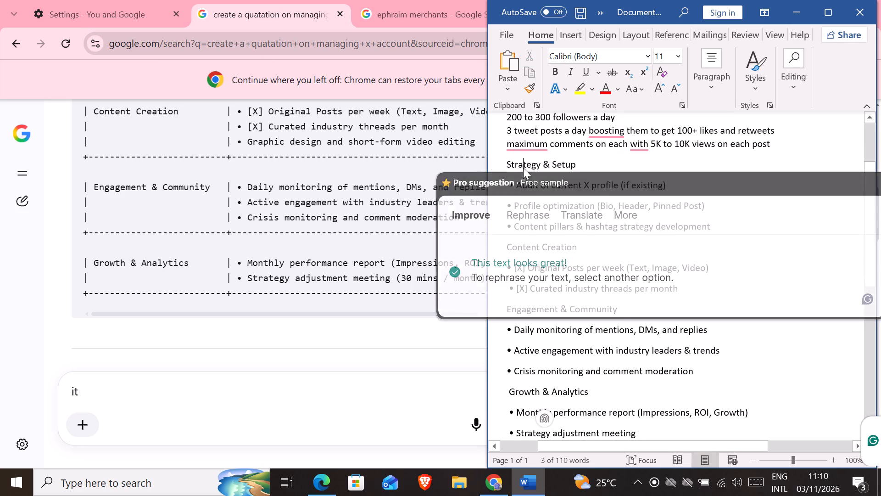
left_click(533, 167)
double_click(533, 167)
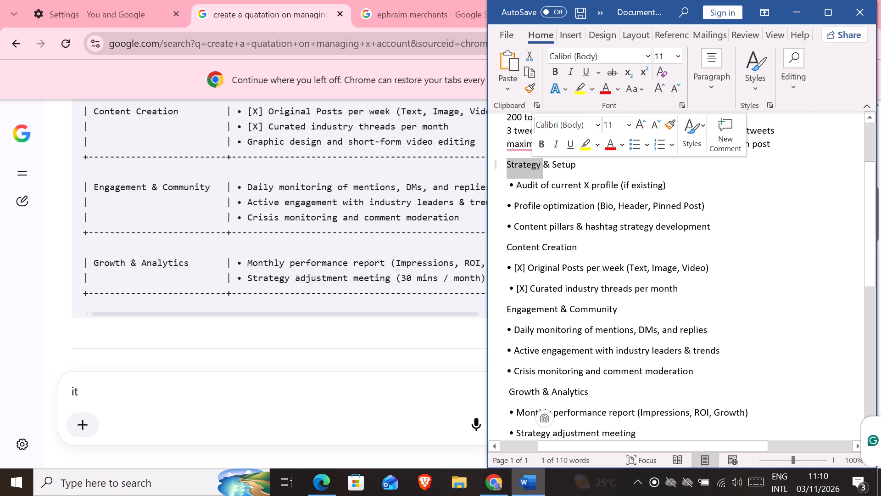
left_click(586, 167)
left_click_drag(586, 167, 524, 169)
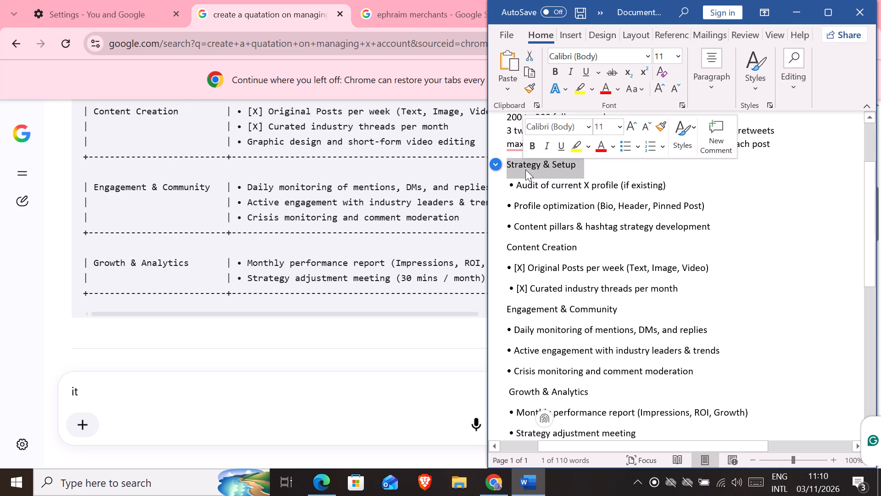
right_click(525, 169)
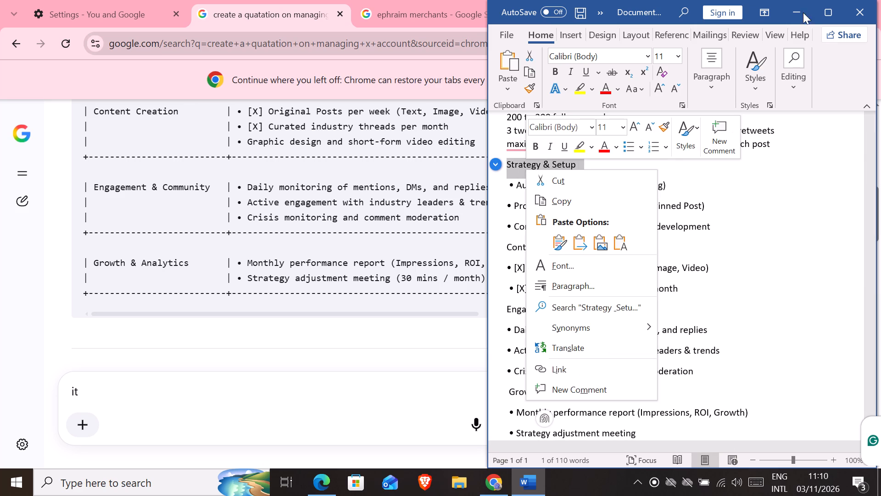
Maximize the document window.
left_click(837, 14)
left_click(467, 204)
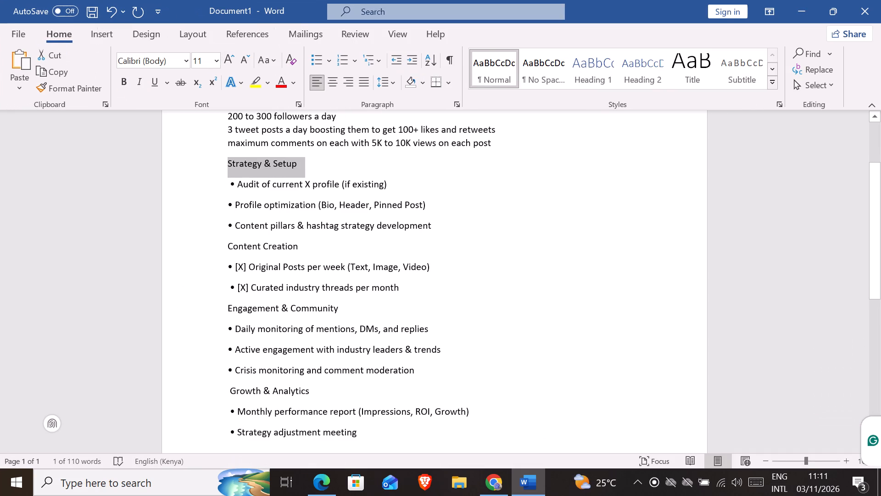
Make the "Strategy & Setup" heading bold.
scroll(465, 202, "up", 7)
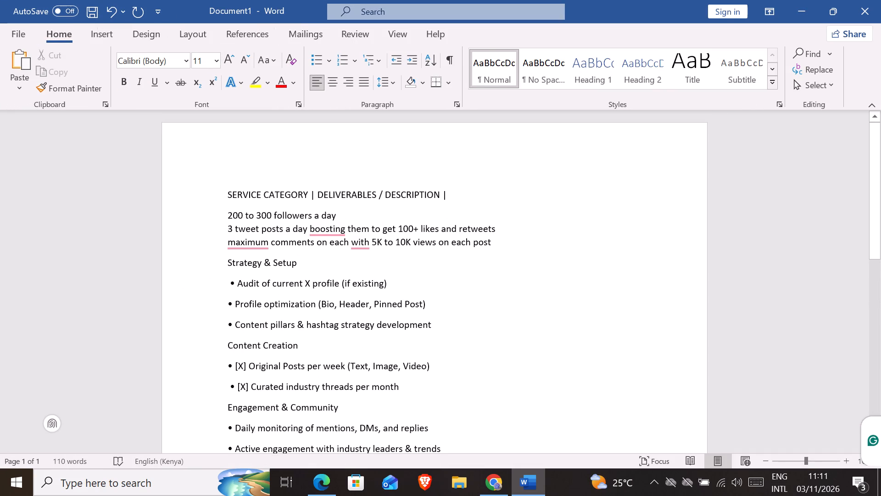
left_click_drag(300, 266, 245, 260)
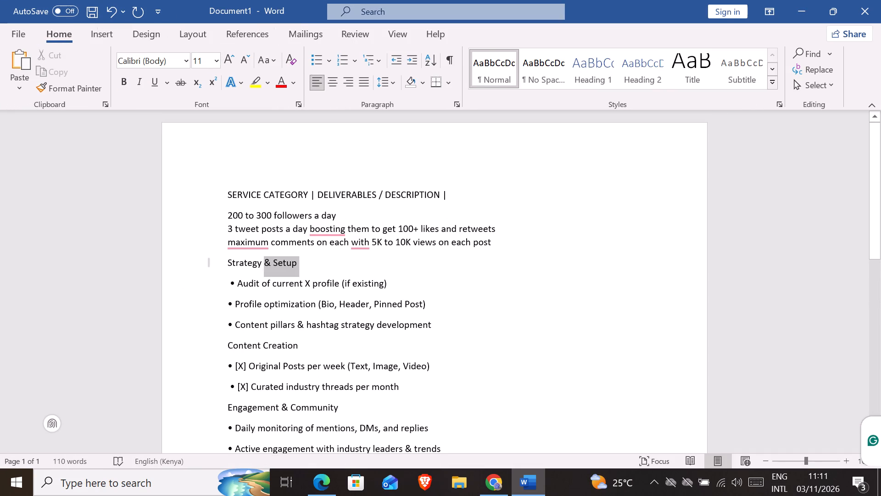
left_click_drag(245, 260, 229, 259)
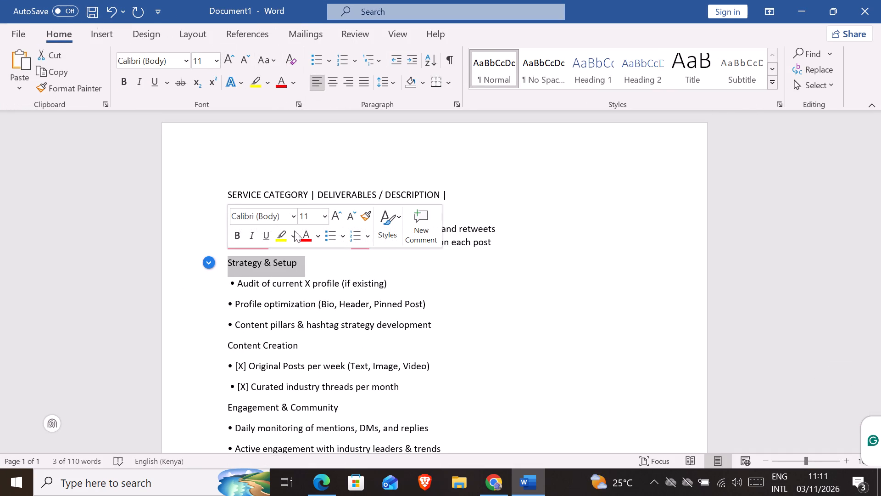
left_click(243, 232)
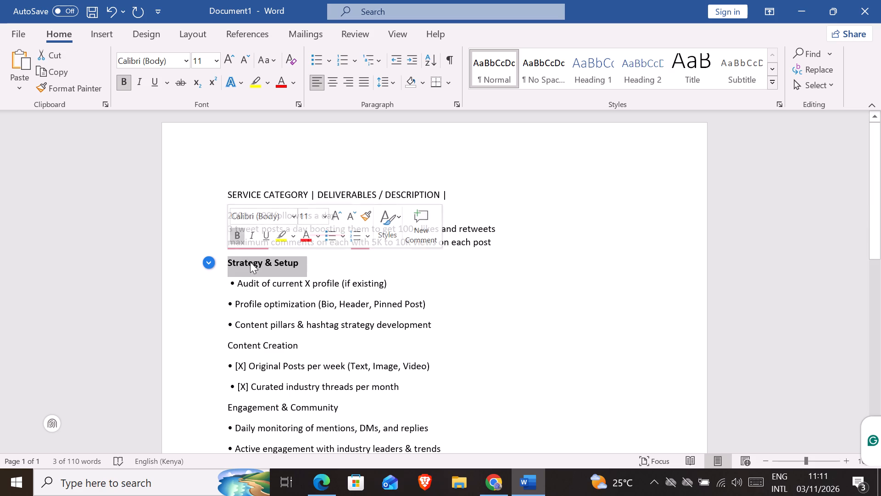
left_click(302, 269)
Make the "Content Creation" heading bold.
left_click_drag(298, 348, 279, 346)
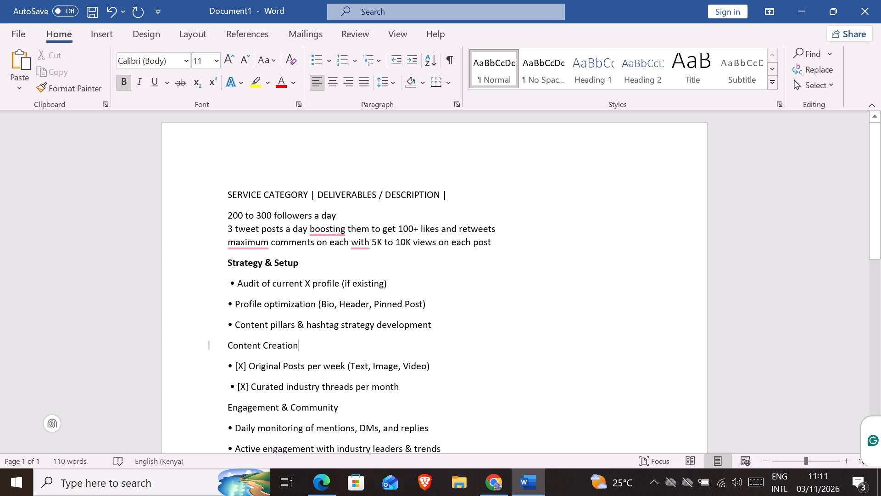
left_click_drag(279, 346, 240, 344)
left_click(244, 326)
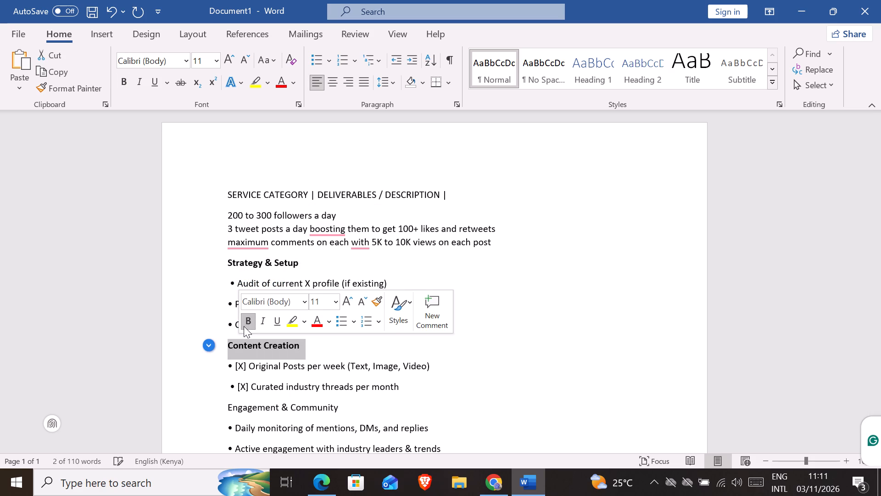
Make the "Engagement & Community" heading bold.
scroll(246, 318, "down", 2)
scroll(291, 310, "down", 2)
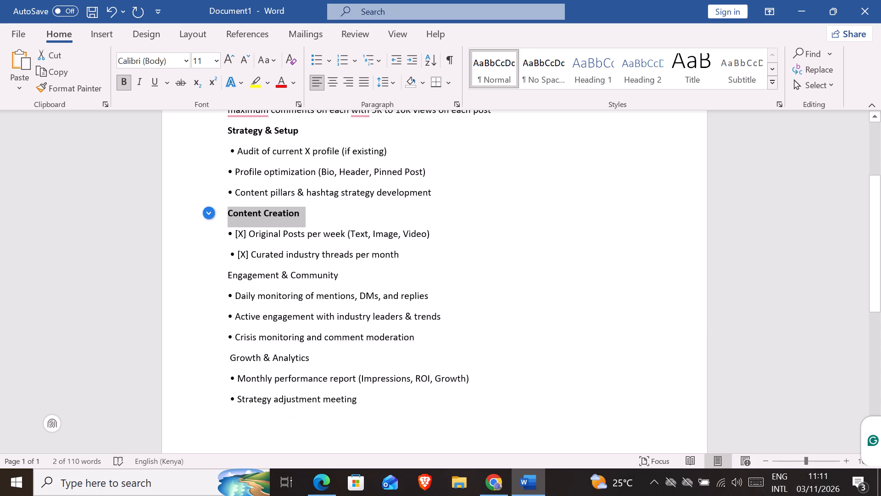
left_click(351, 279)
left_click_drag(351, 279, 240, 279)
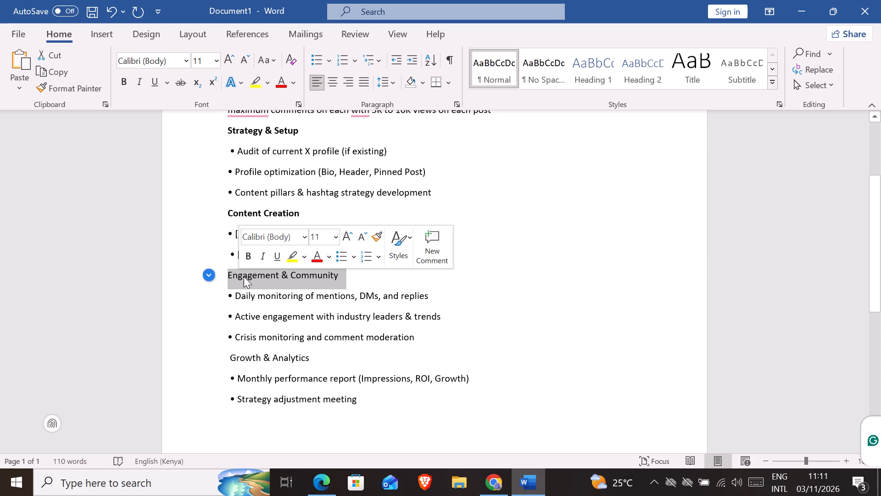
left_click(252, 255)
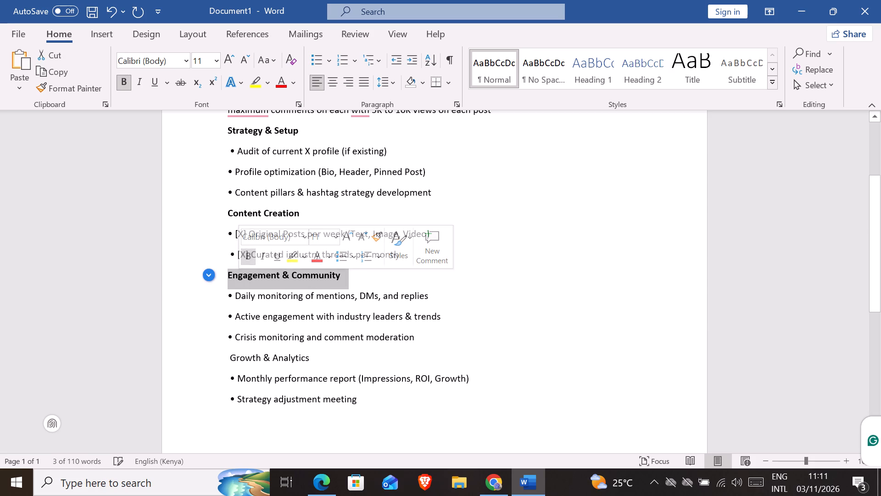
Delete "per month" from the end of the "[X] Curated industry threads" bullet under "Content Creation".
left_click(391, 295)
left_click(408, 256)
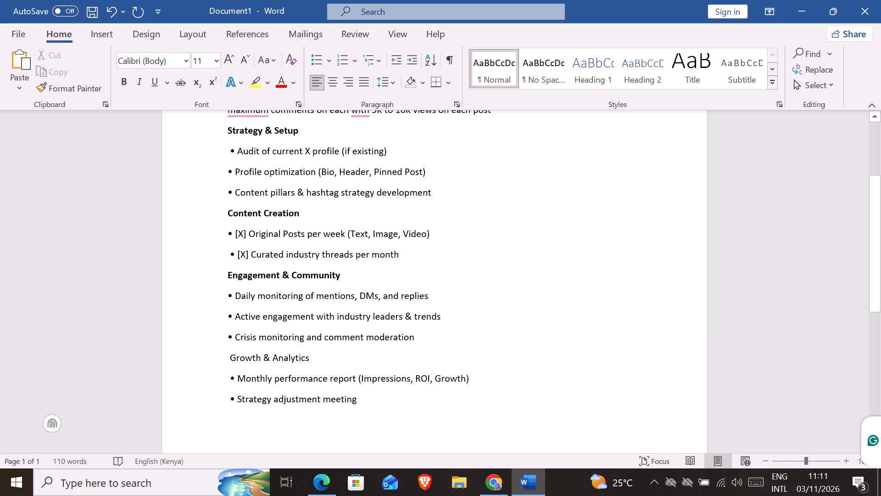
key("BackSpace")
key("BackSpace")
key("BackSpace")
key("BackSpace")
key("BackSpace")
key("BackSpace")
key("BackSpace")
key("BackSpace")
key("BackSpace")
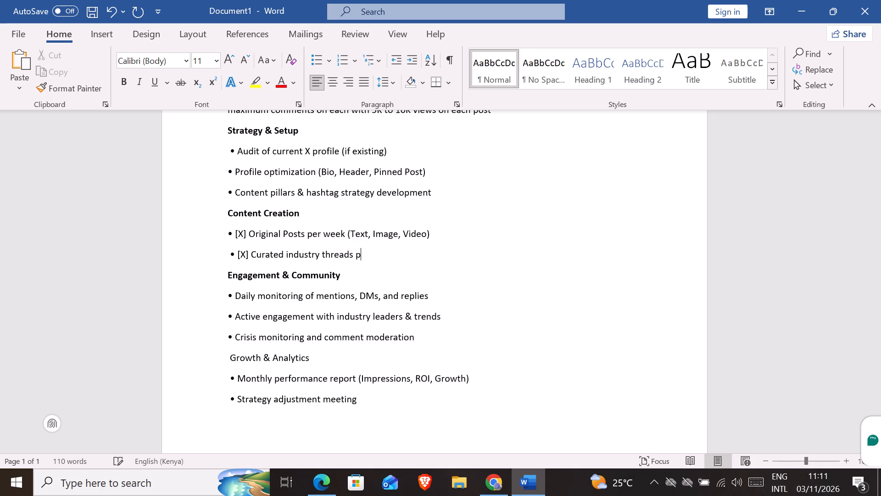
key("BackSpace")
Make the "Growth & Analytics" heading bold.
scroll(405, 279, "down", 1)
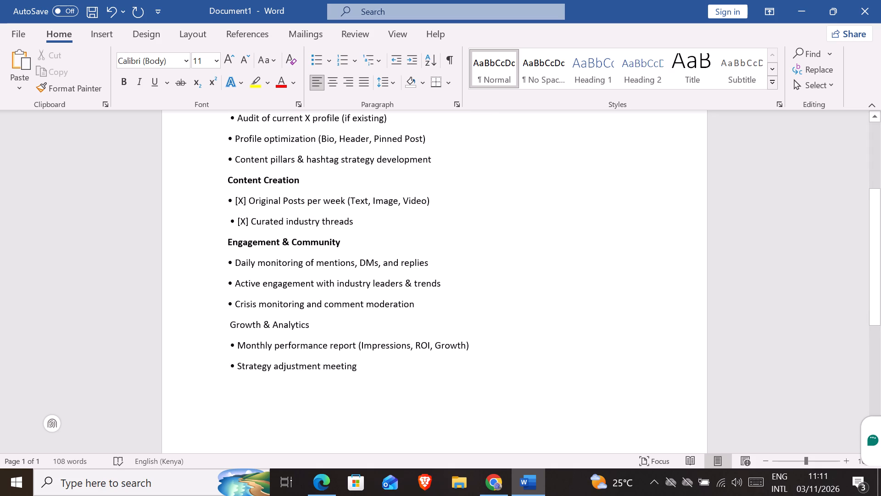
scroll(365, 292, "down", 1)
left_click_drag(316, 295, 221, 289)
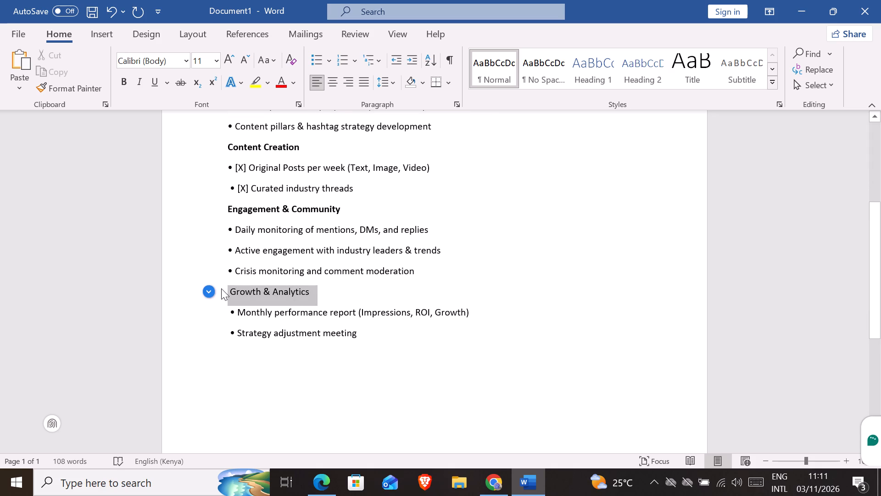
left_click(229, 267)
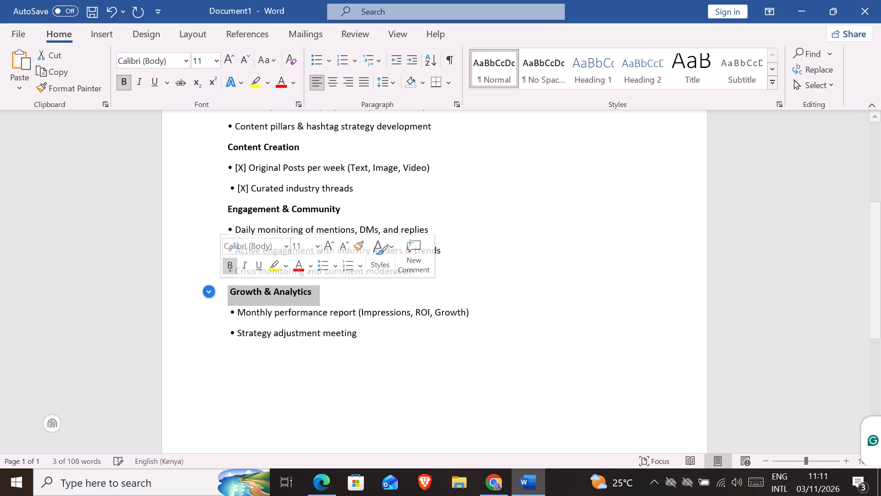
Make the opening line "SERVICE CATEGORY | DELIVERABLES / DESCRIPTION |" bold.
scroll(256, 334, "down", 4)
scroll(259, 329, "up", 9)
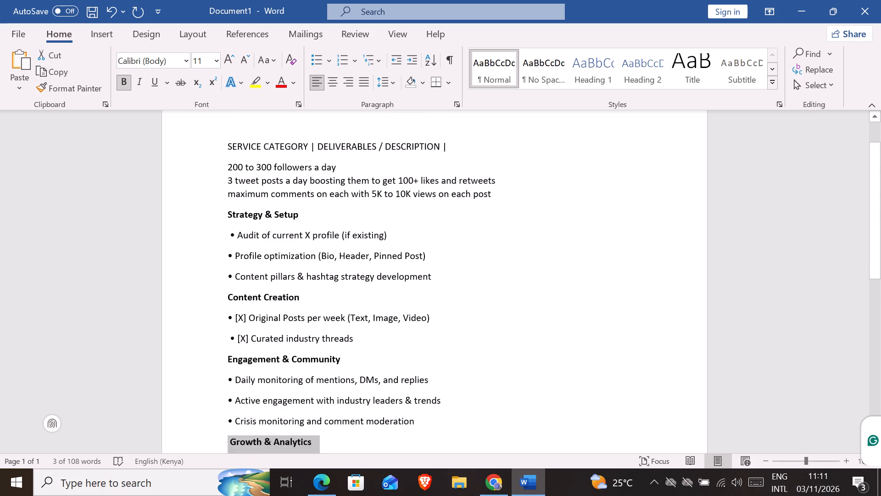
left_click(271, 312)
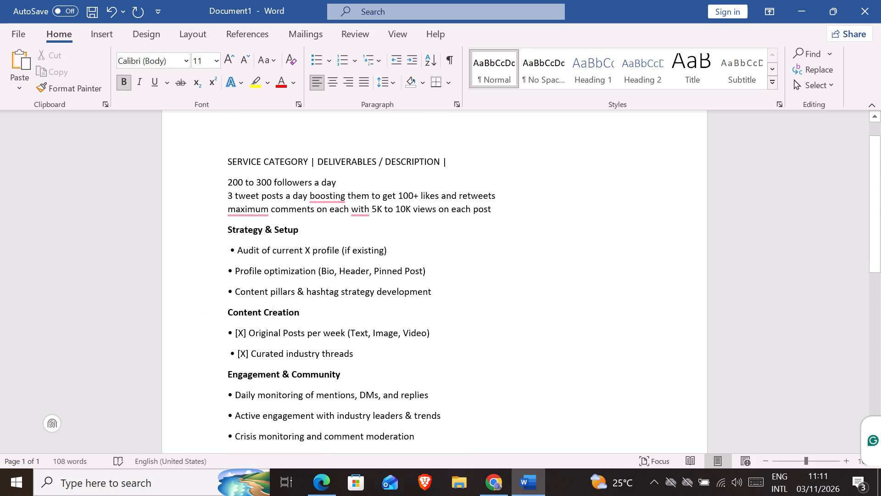
scroll(340, 316, "down", 4)
scroll(340, 316, "up", 3)
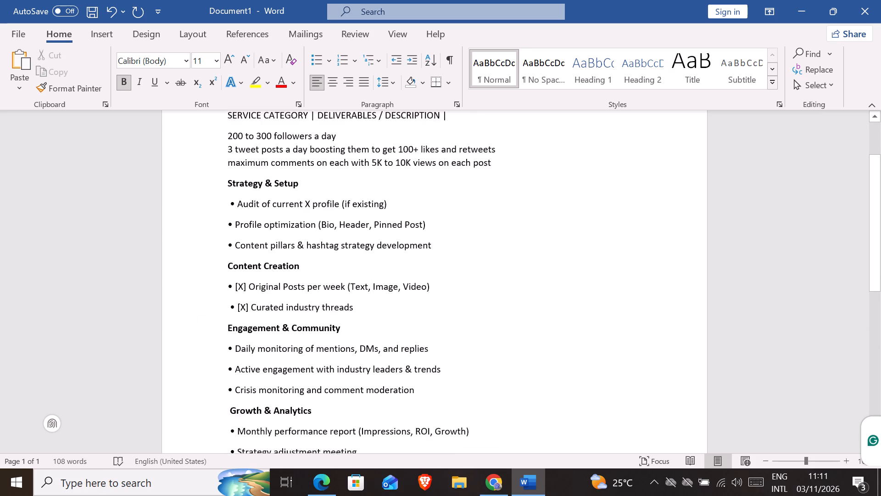
scroll(340, 316, "up", 2)
left_click_drag(457, 193, 220, 192)
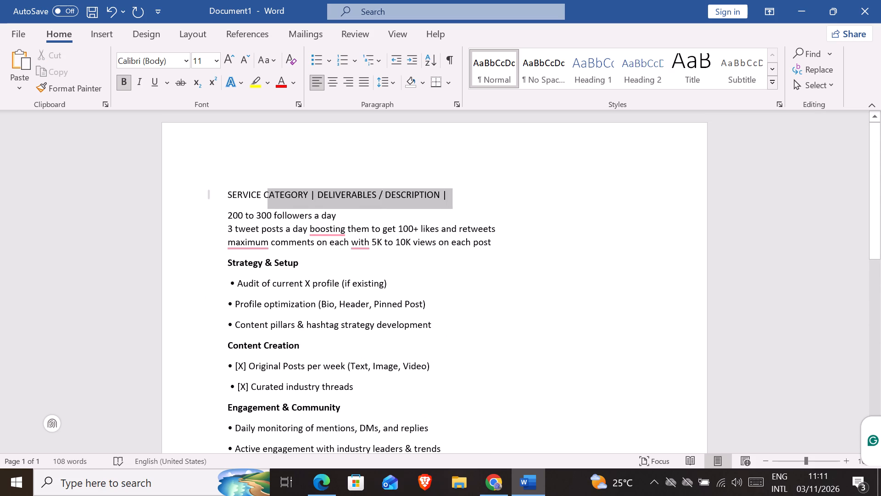
left_click_drag(220, 192, 215, 193)
left_click(223, 168)
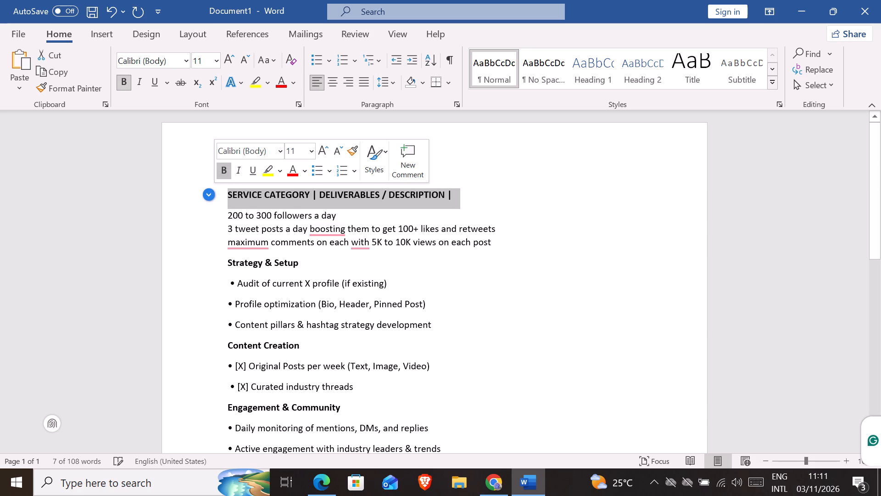
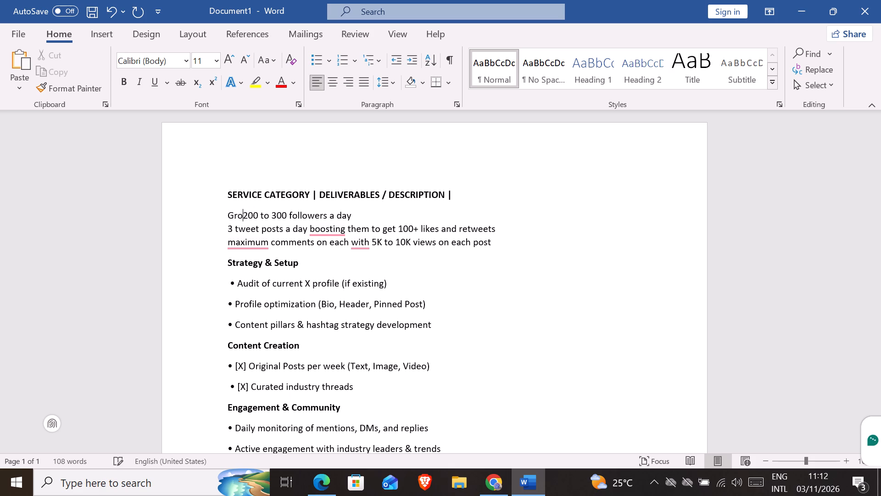
Complete the lead-in "Growth of about" before "200 to 300 followers a day" under the opening line.
type("wth")
key("space")
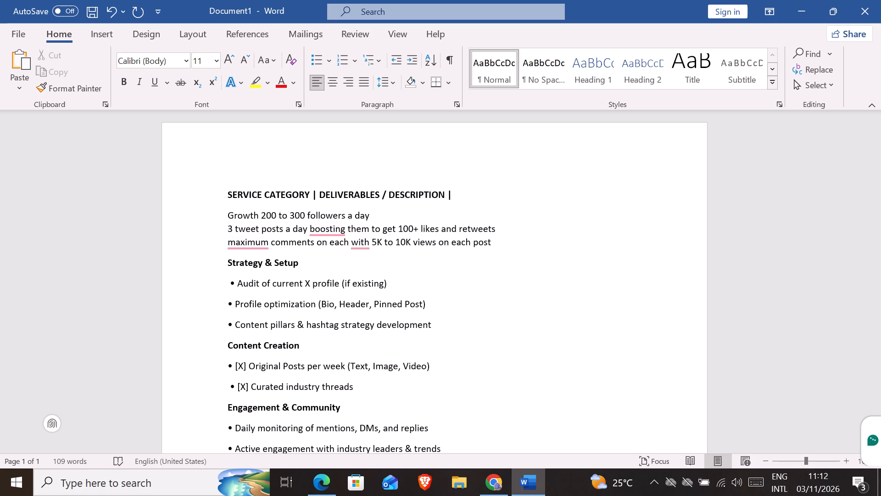
type("of ab")
type("out")
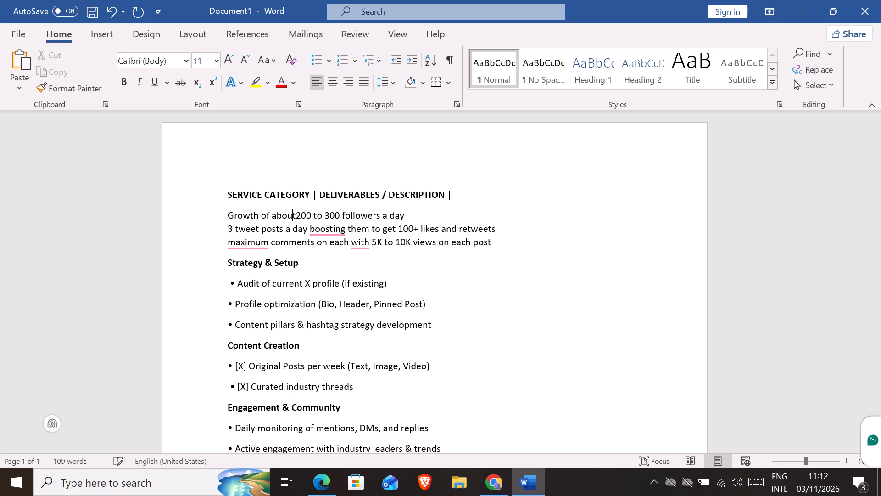
key("space")
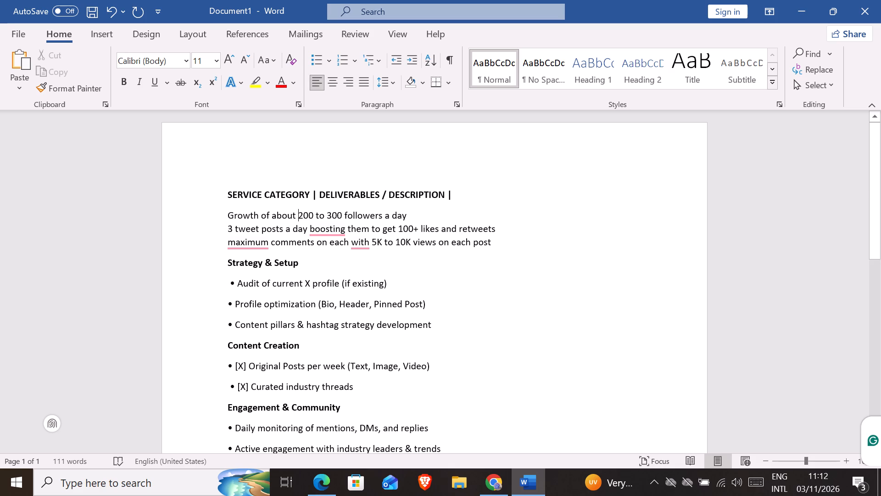
Review the whole quotation, from the follower and post targets through the "Growth & Analytics" bullets.
scroll(385, 282, "down", 1)
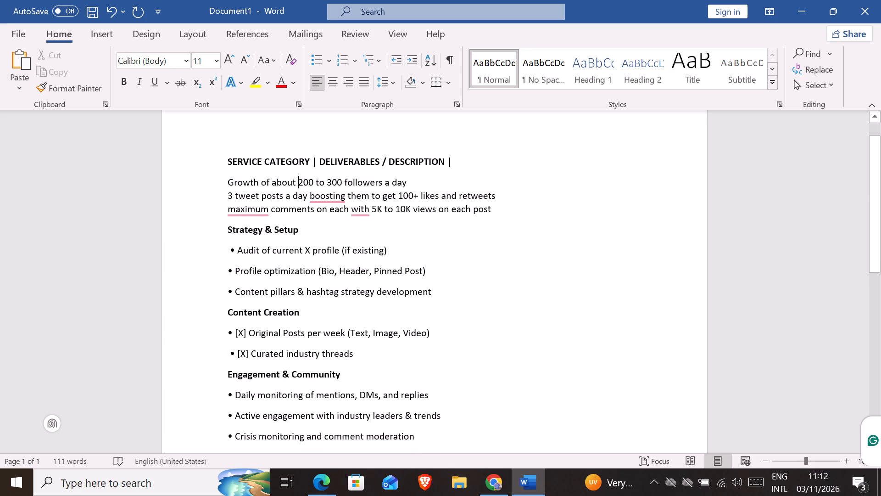
scroll(323, 294, "down", 1)
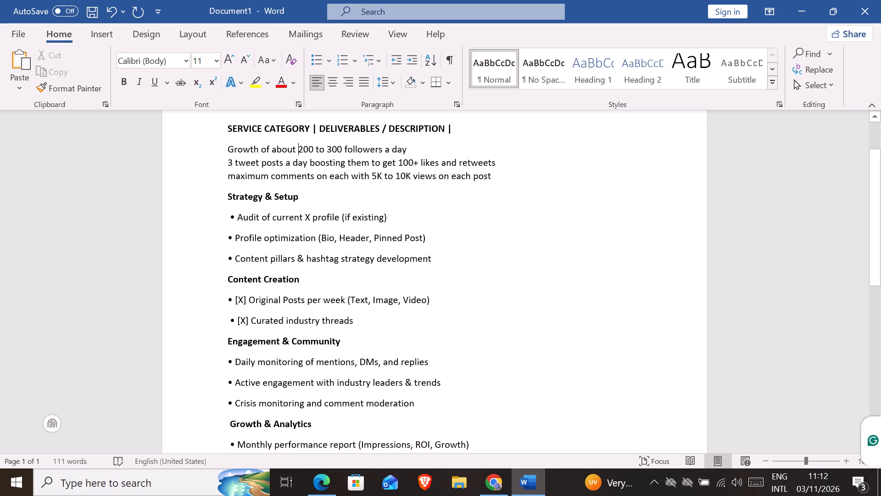
scroll(322, 299, "down", 6)
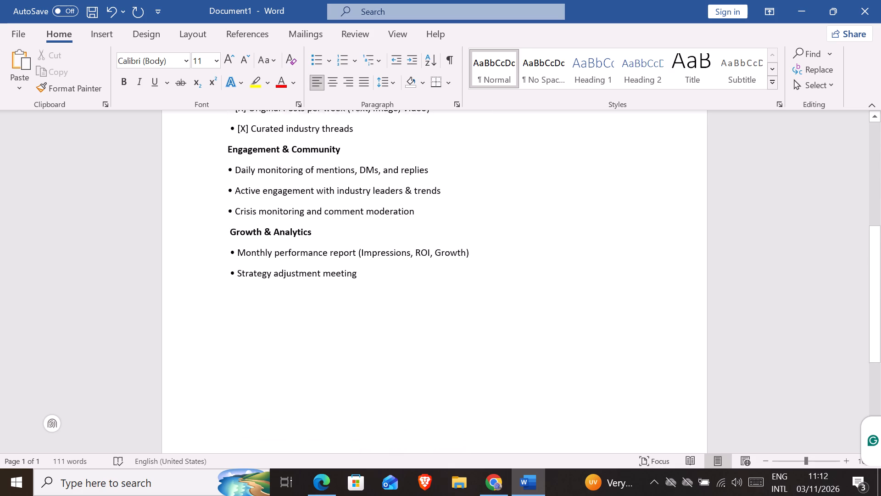
scroll(322, 299, "down", 3)
scroll(322, 299, "up", 11)
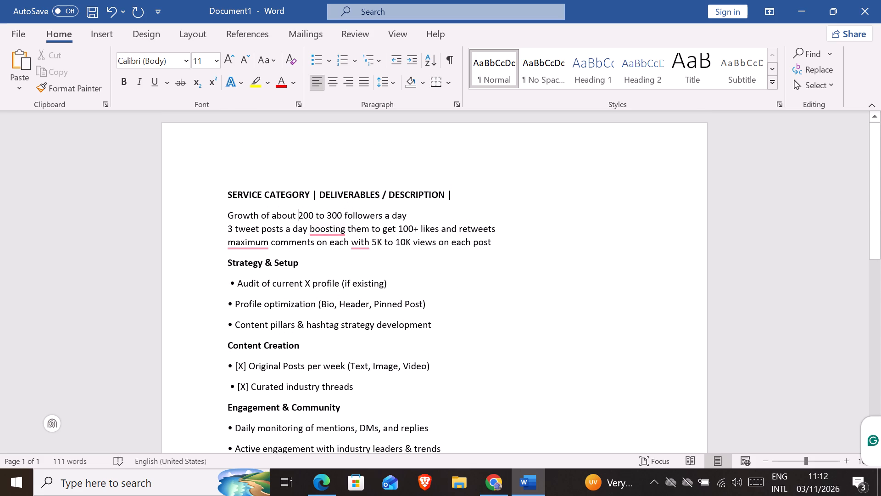
scroll(279, 195, "down", 4)
scroll(393, 231, "down", 2)
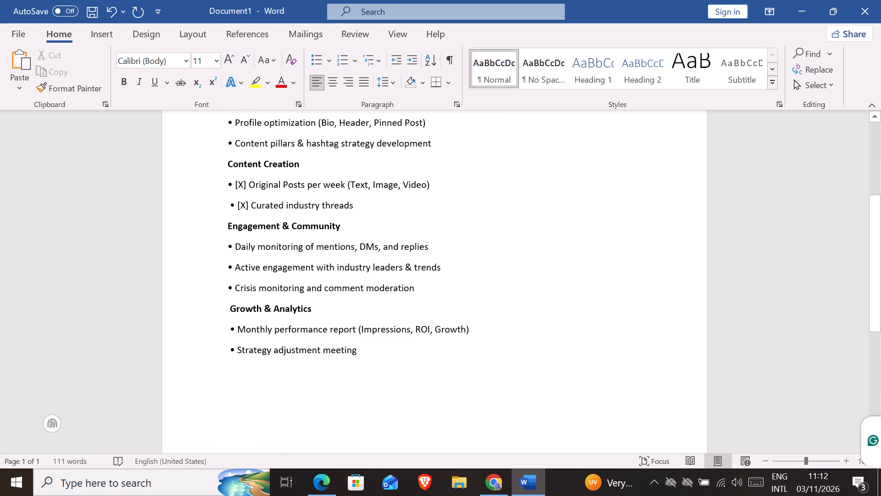
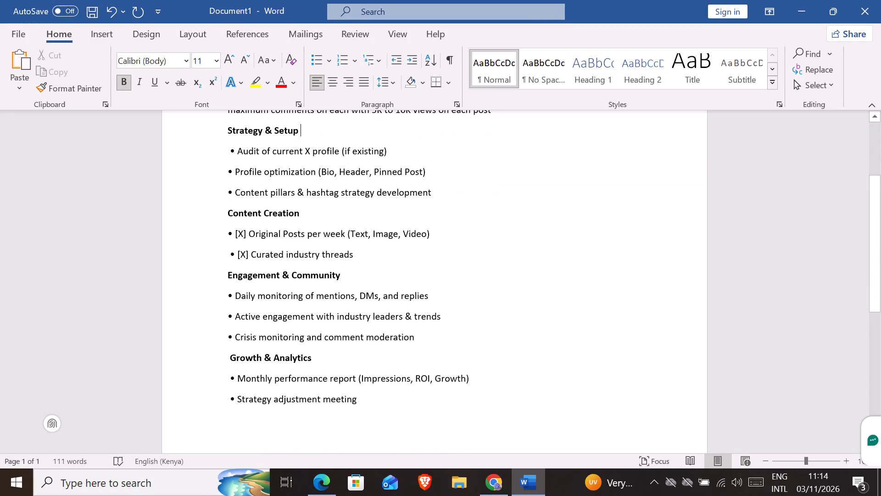
Apply the suggested punctuation correction that adds a comma before "boosting" in the "3 tweet posts a day" line.
scroll(397, 298, "down", 2)
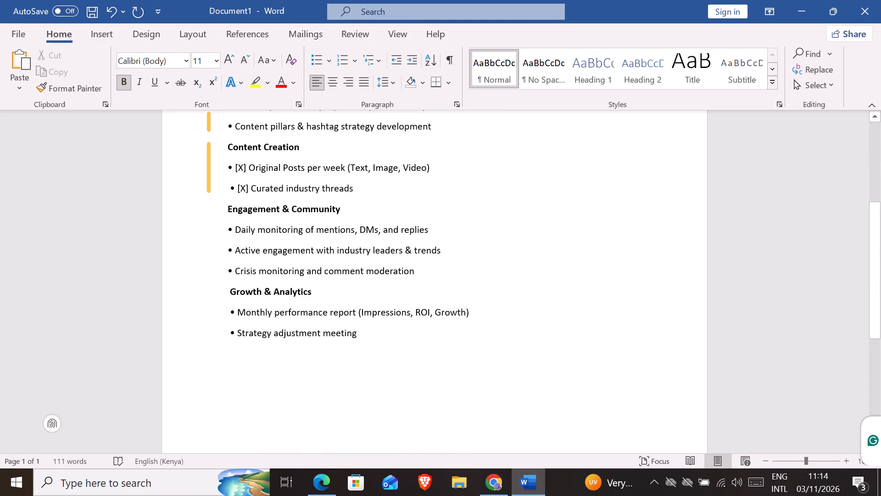
scroll(212, 192, "up", 2)
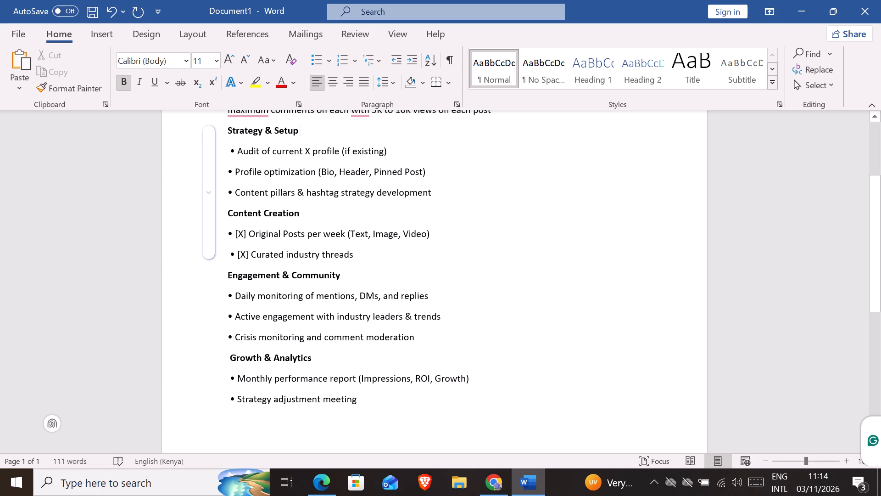
left_click(299, 238)
scroll(299, 238, "up", 2)
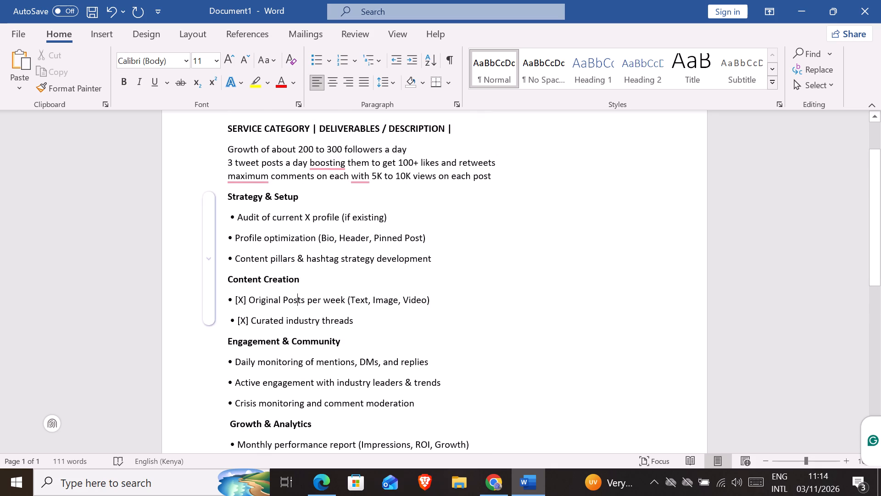
left_click(332, 163)
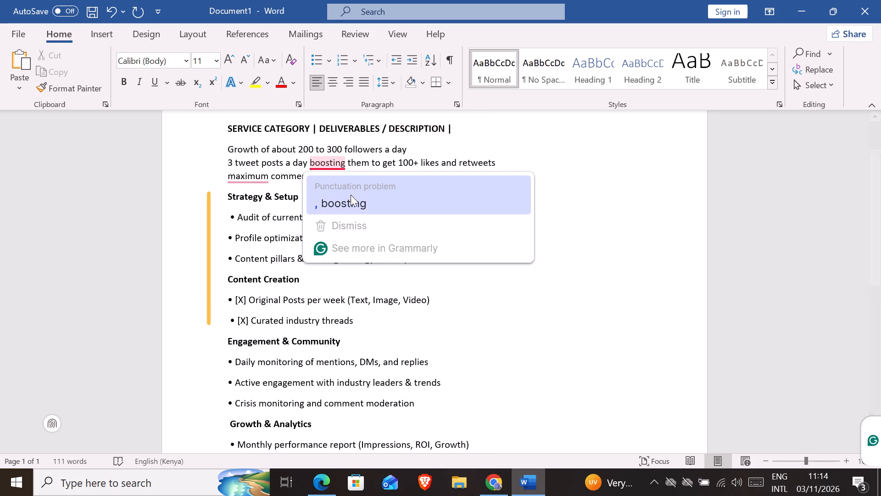
left_click(358, 197)
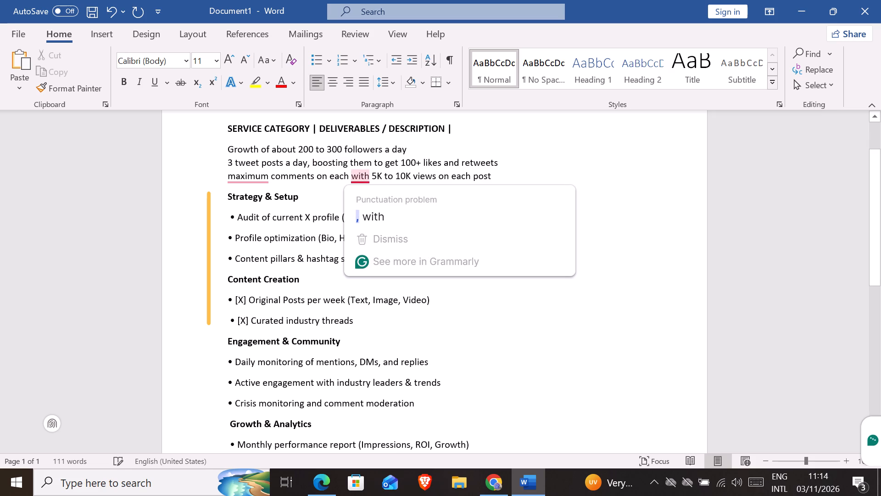
Accept the Grammarly corrections in the comments line, adding a comma before "with" and capitalizing "Maximum".
left_click(359, 182)
left_click(370, 212)
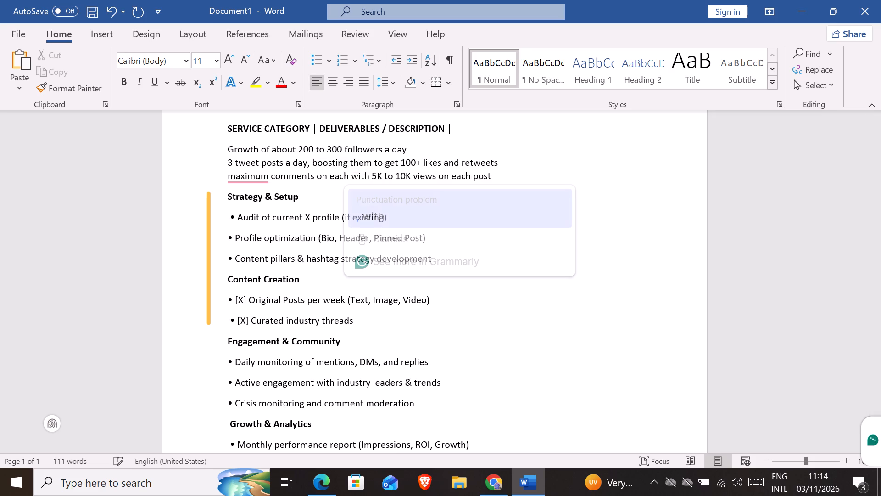
left_click(262, 182)
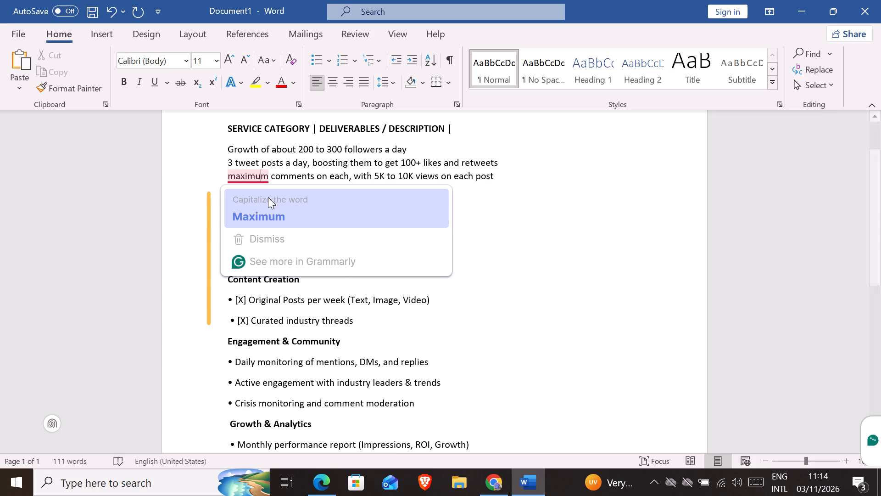
left_click(270, 205)
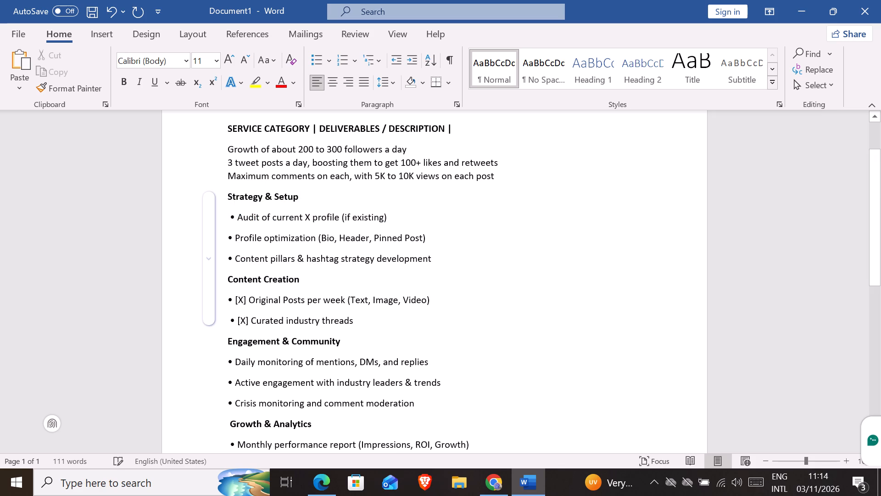
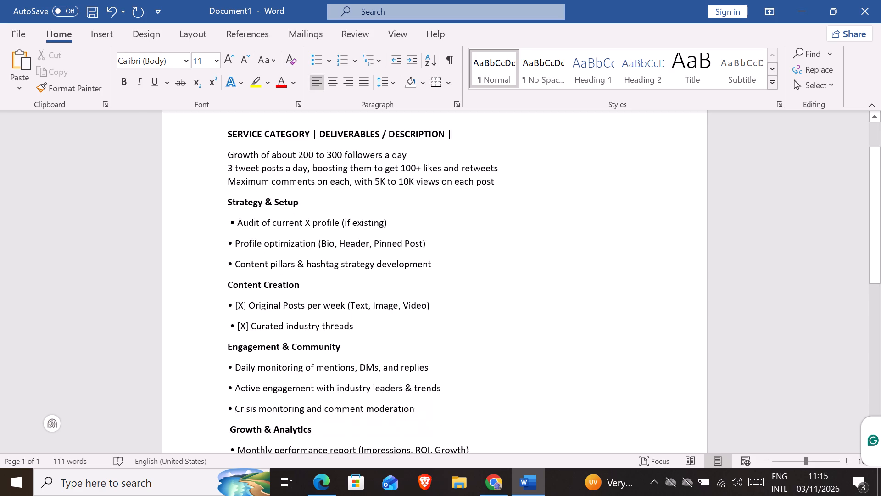
Review the quotation from the service category heading to the Growth & Analytics bullets, checking Grammarly's suggestions for the growth targets.
scroll(303, 148, "down", 4)
scroll(304, 147, "up", 3)
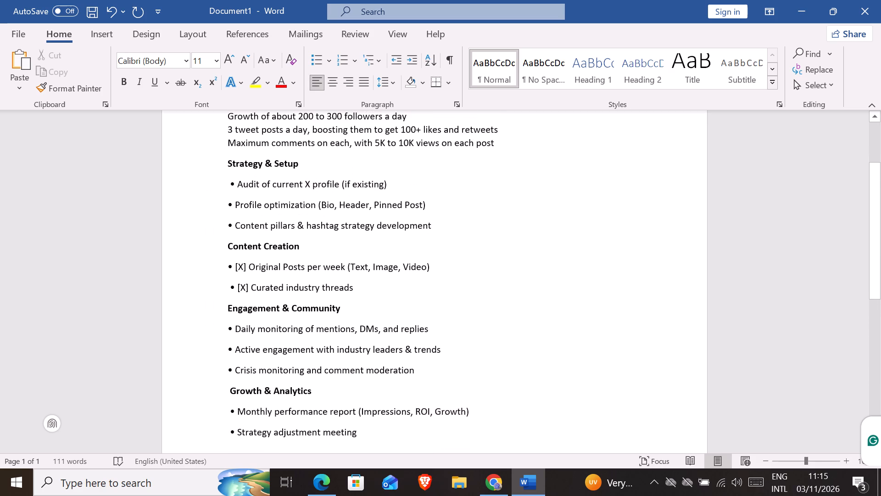
scroll(305, 146, "up", 1)
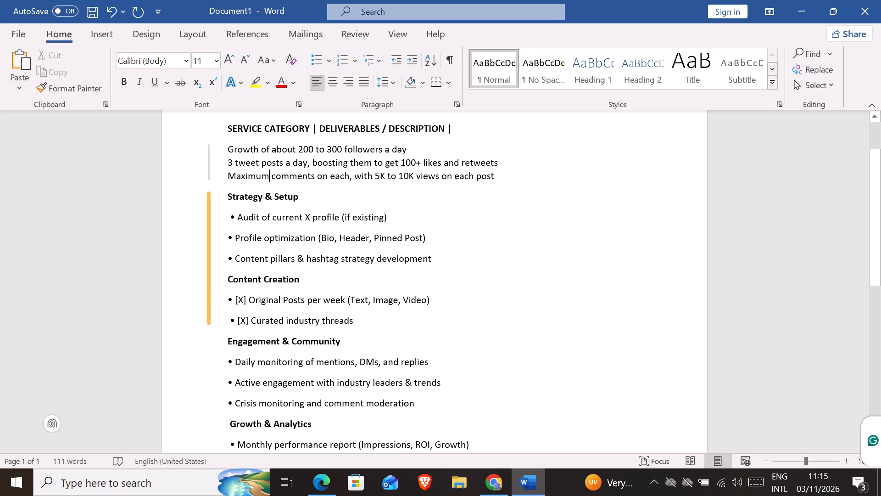
scroll(280, 150, "up", 3)
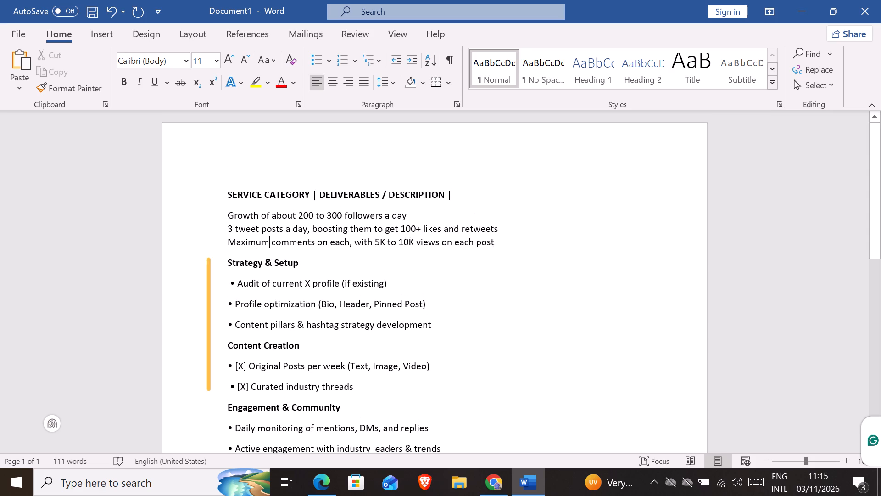
left_click(215, 222)
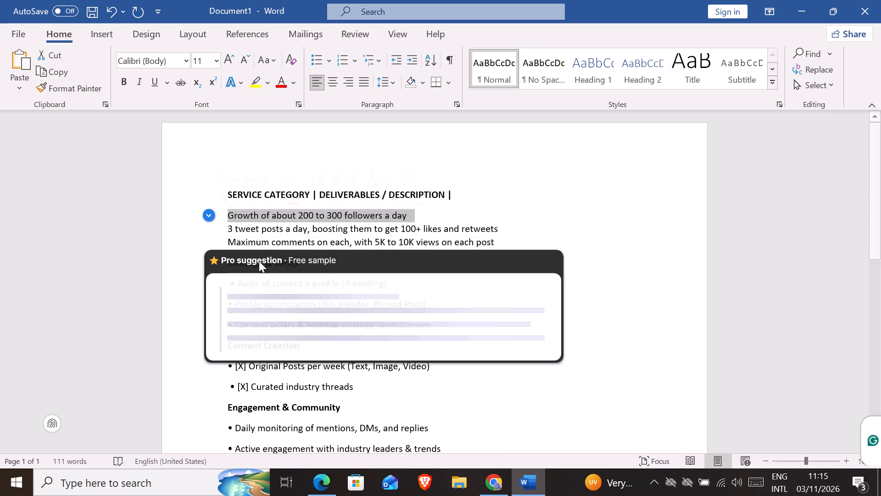
left_click(377, 231)
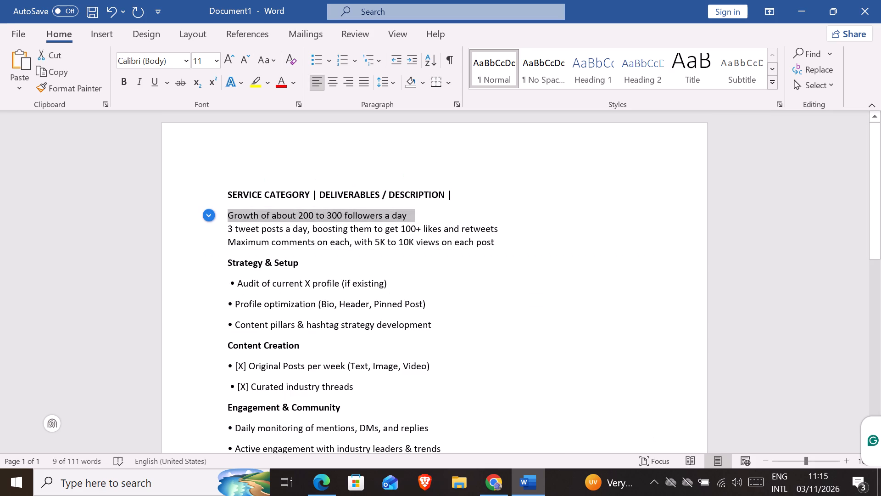
scroll(377, 231, "down", 6)
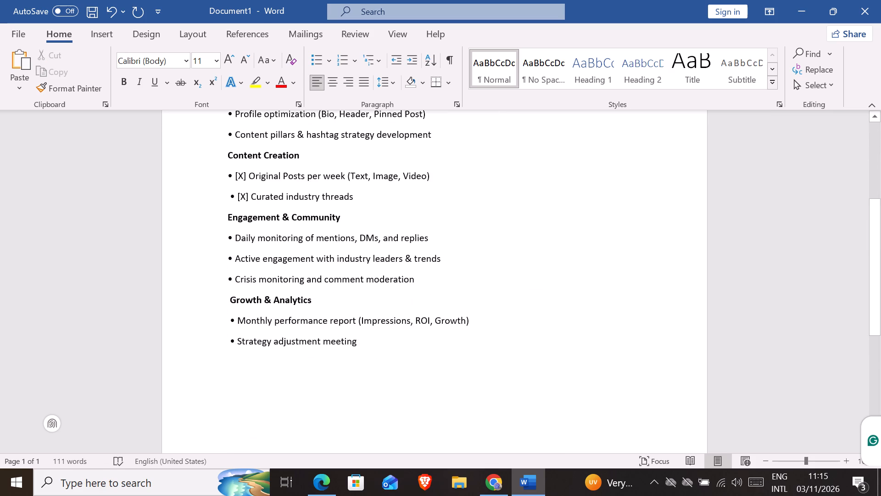
scroll(377, 231, "down", 1)
scroll(377, 231, "up", 5)
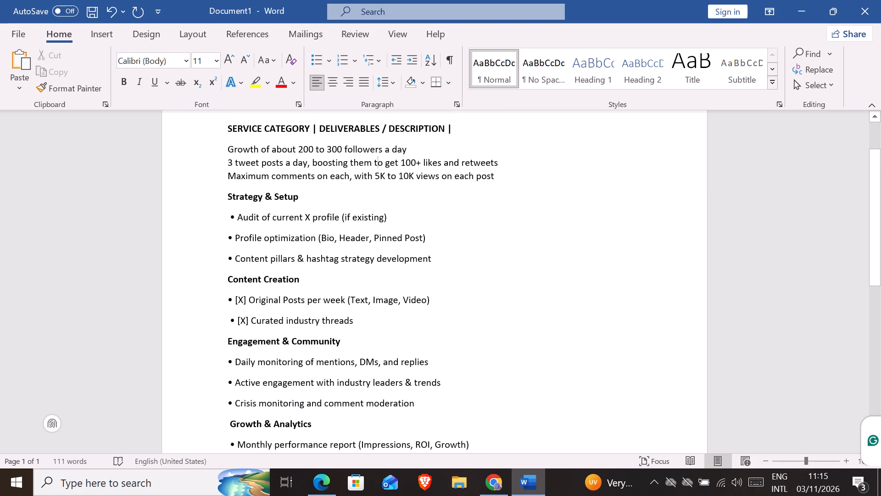
scroll(377, 230, "up", 2)
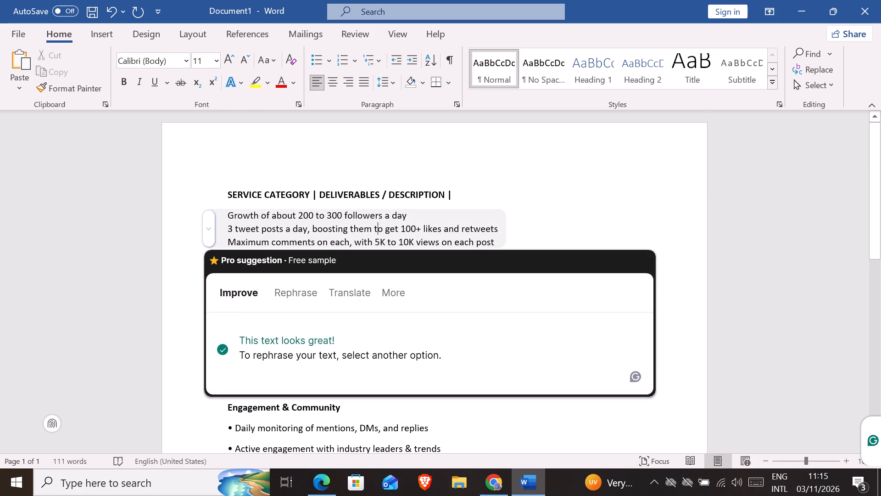
left_click(296, 215)
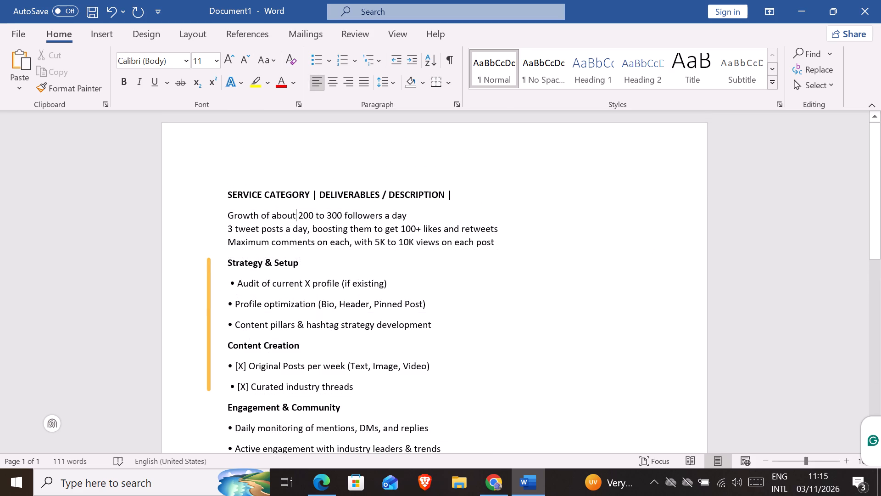
scroll(346, 247, "down", 6)
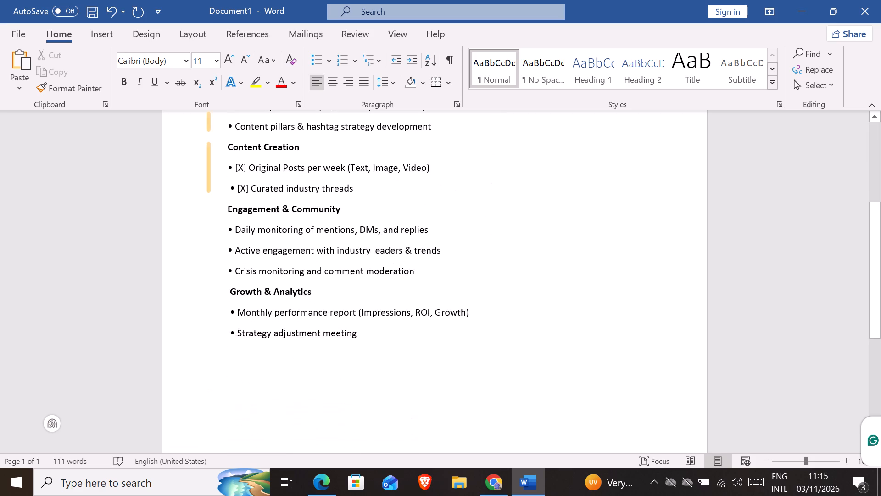
scroll(346, 247, "up", 6)
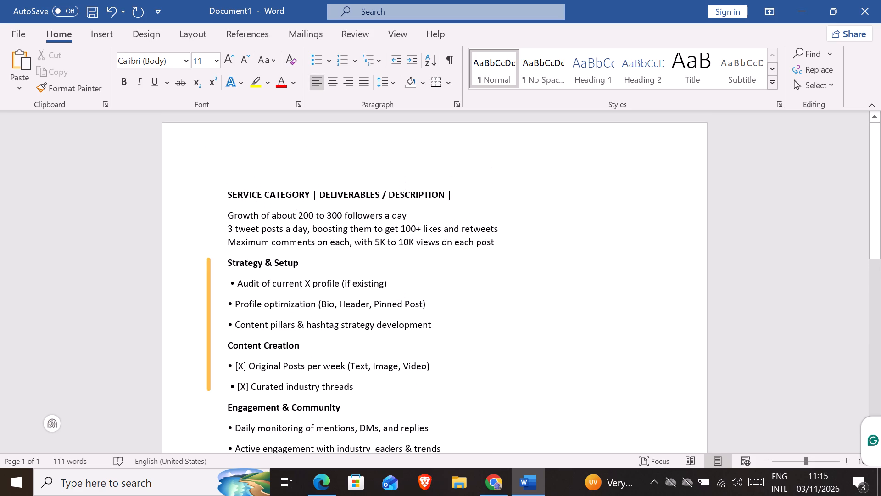
scroll(263, 374, "down", 2)
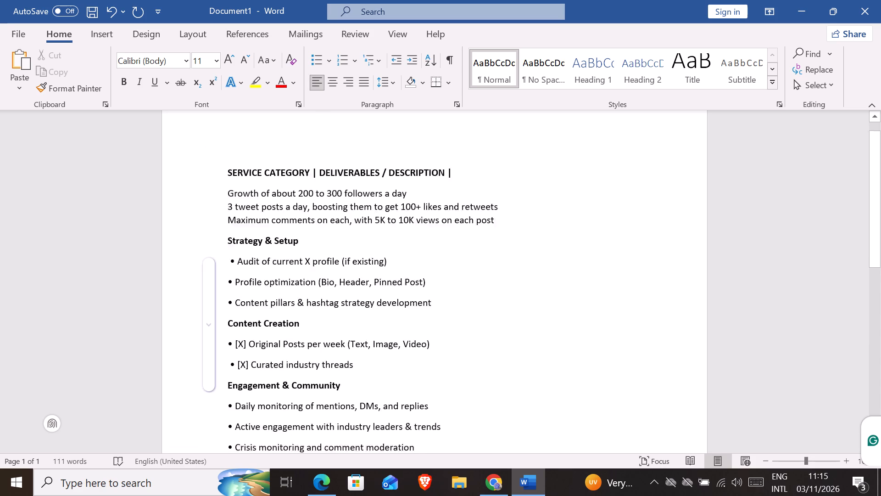
scroll(263, 374, "down", 1)
scroll(201, 376, "down", 2)
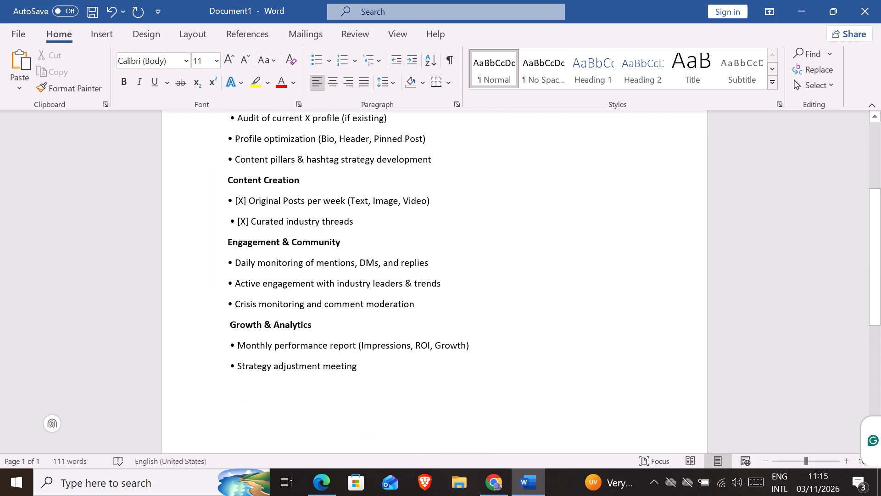
scroll(246, 321, "down", 2)
scroll(237, 251, "up", 6)
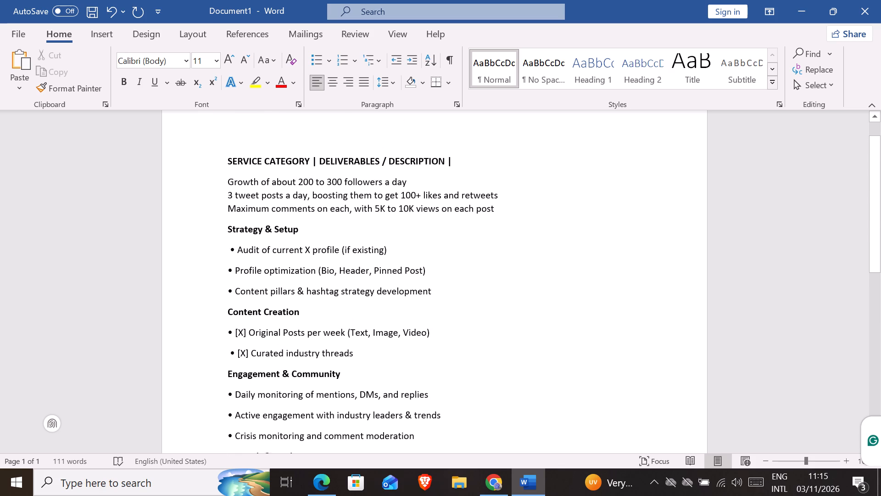
Open the Save As dialog for the Documents folder on this PC.
left_click(23, 39)
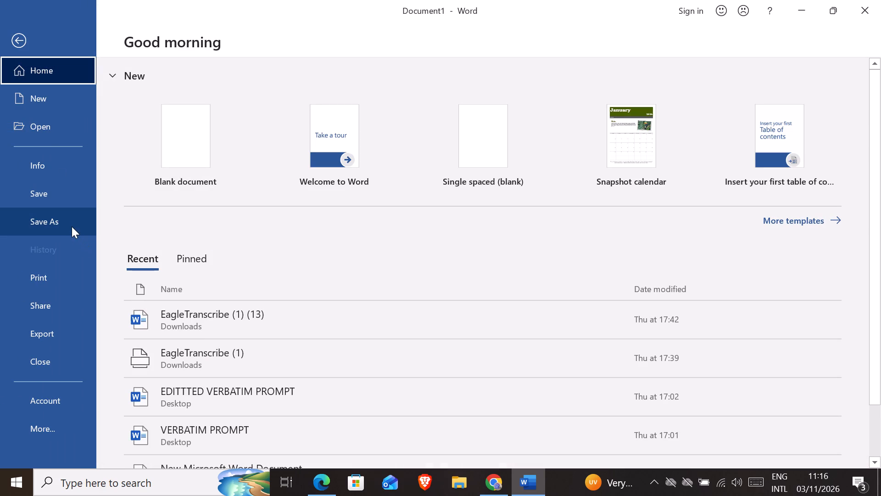
left_click(69, 220)
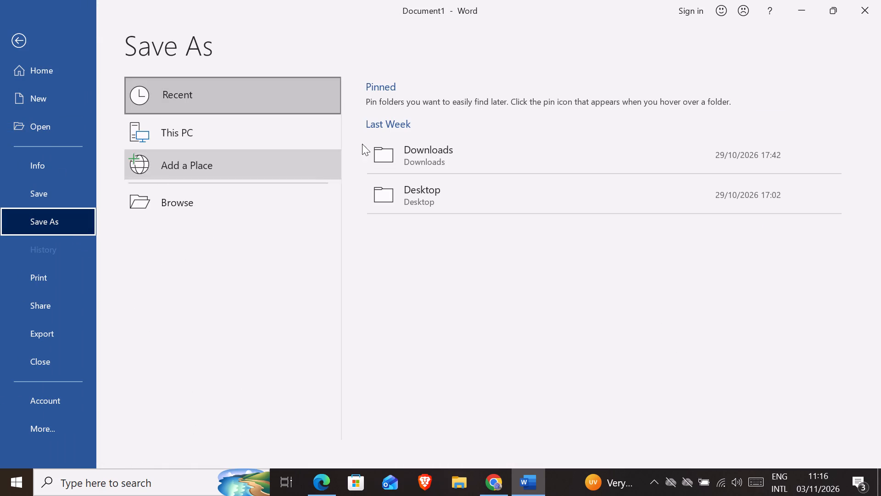
left_click(209, 134)
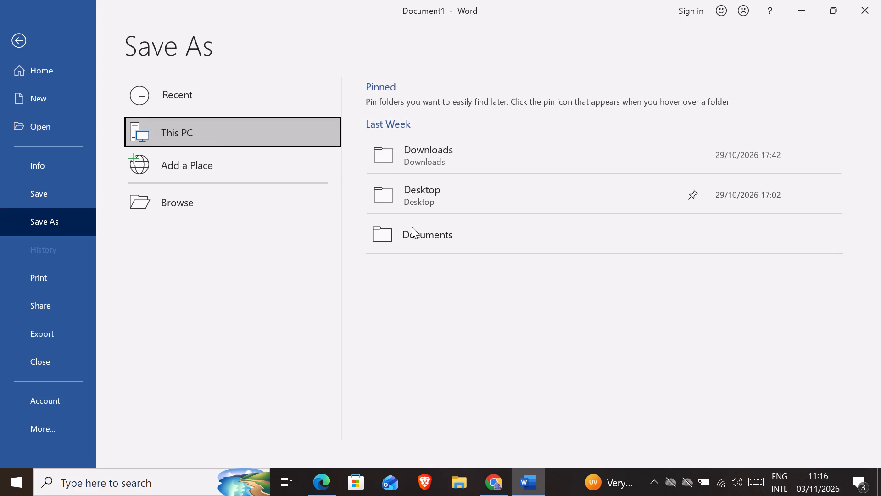
left_click(412, 227)
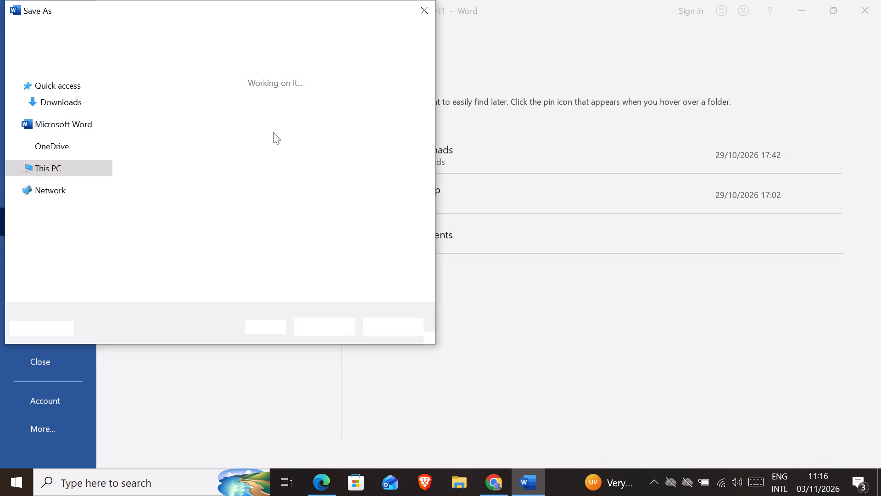
Add "X(twitter) account" and a space in front of "SERVICE CATEGORY" in the file name.
left_click(175, 230)
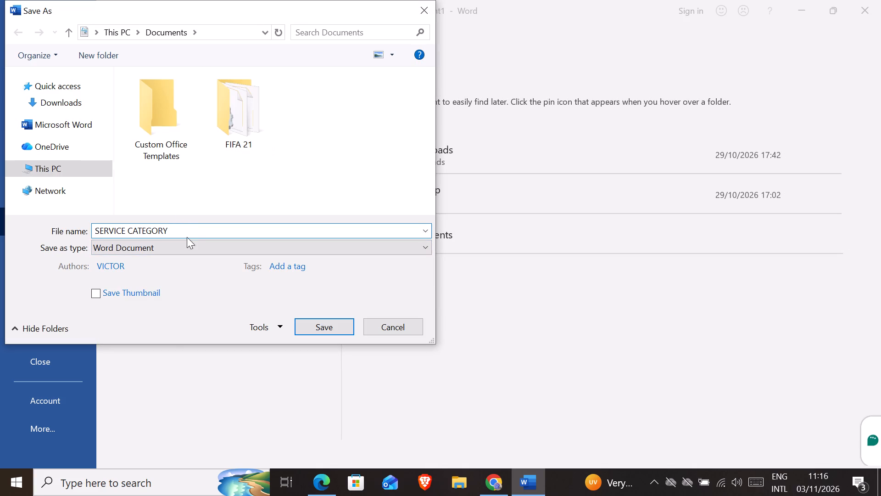
left_click(183, 232)
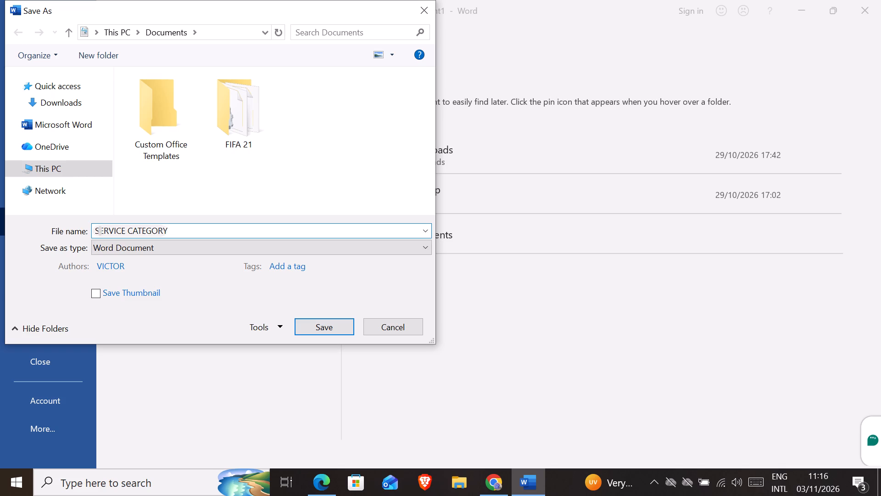
left_click(95, 234)
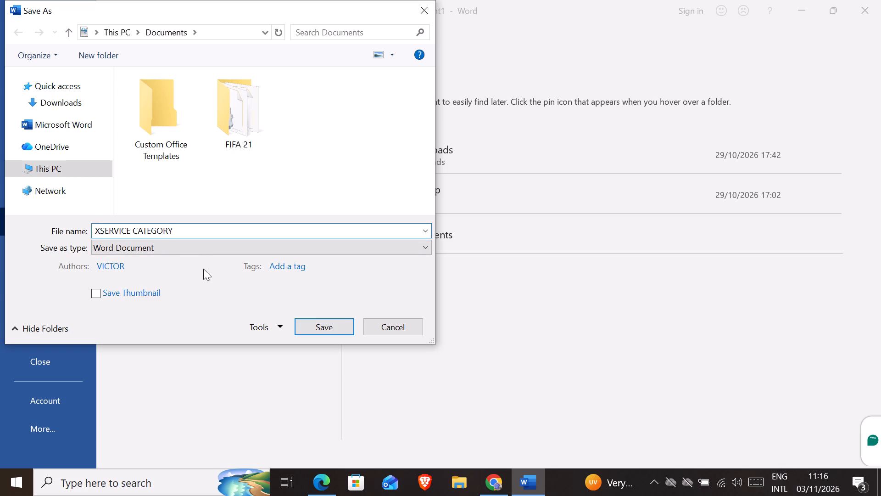
key("shift+parenleft")
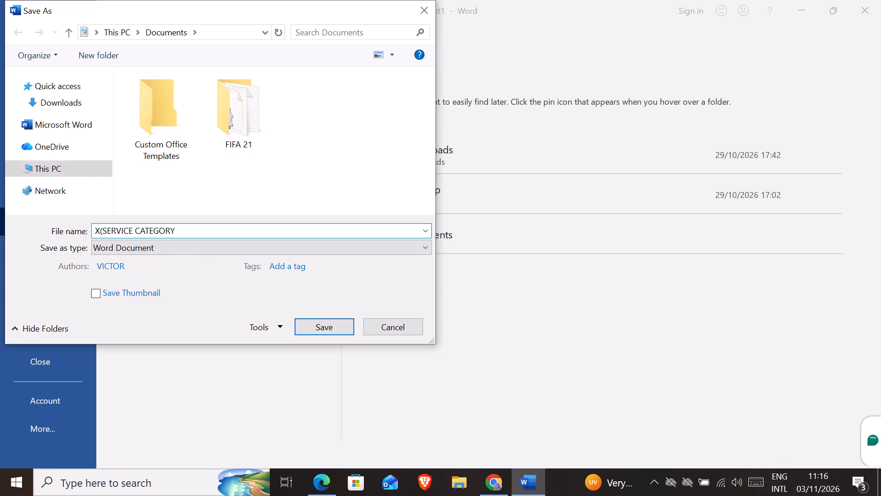
type("twitter")
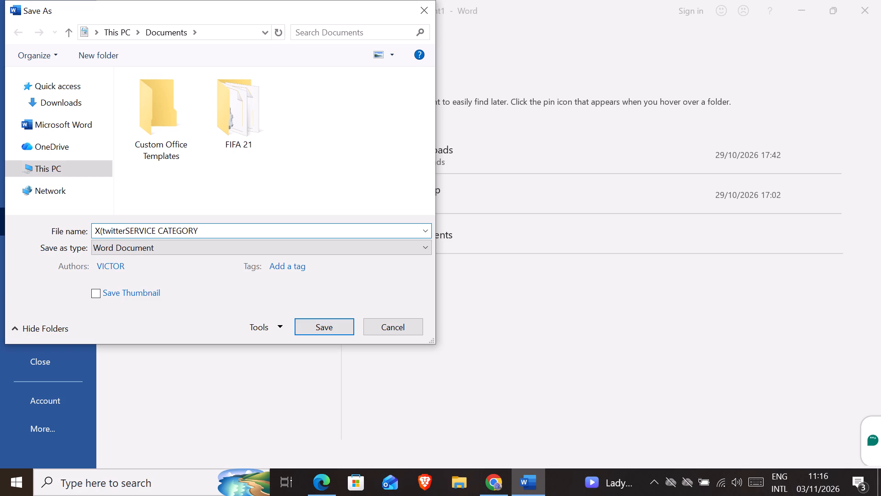
key("shift+parenright")
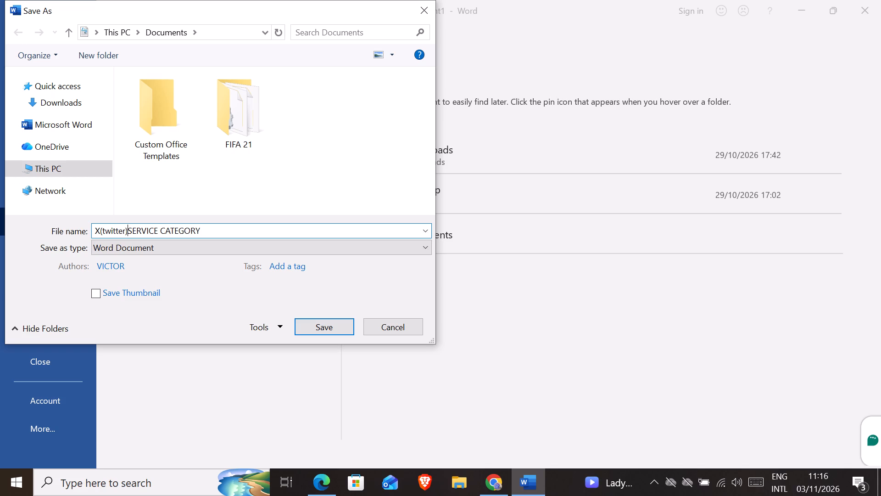
type("acc")
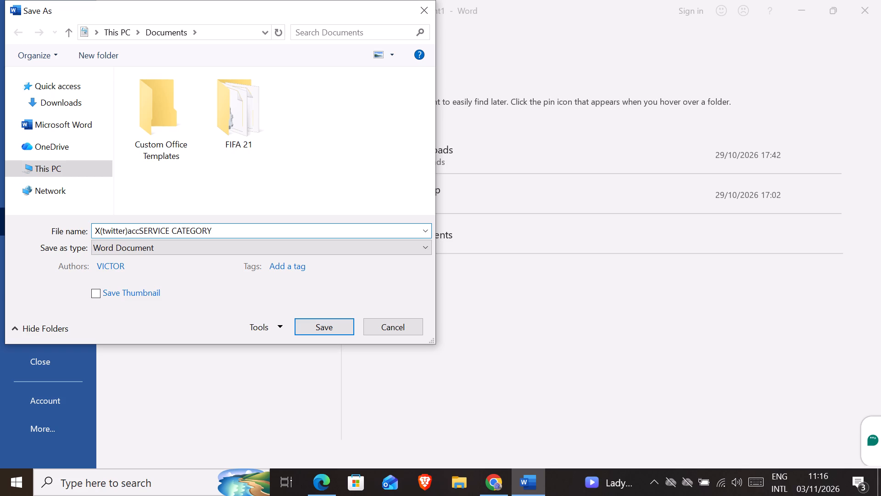
type("ount")
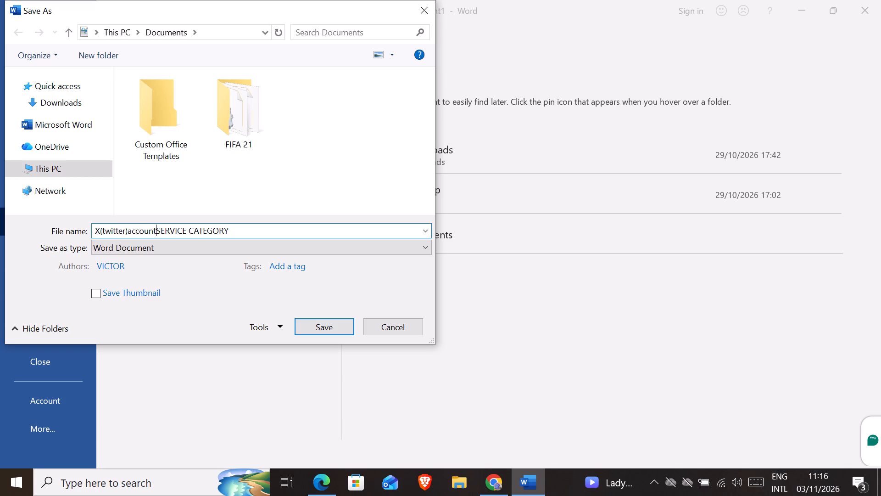
key("Left")
key("Right")
key("space")
key("Left")
key("Left")
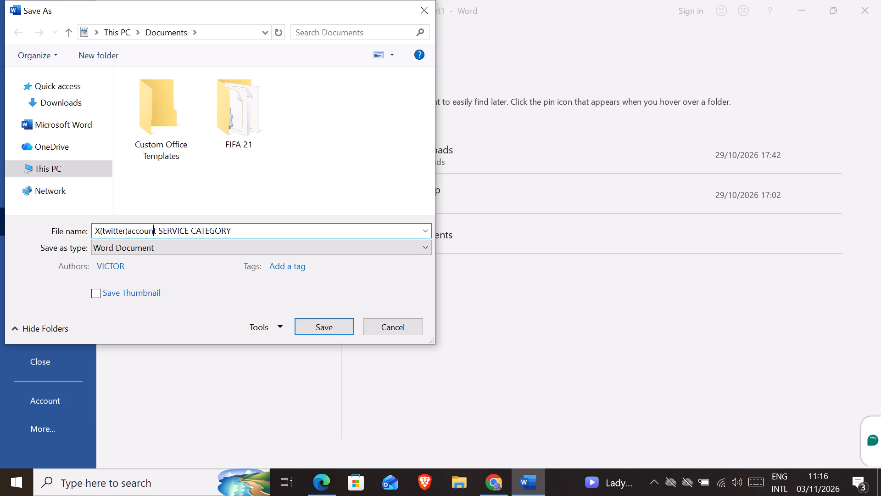
key("Left")
key("Left")
key("Left")
key("Left")
key("Left")
key("Left")
key("space")
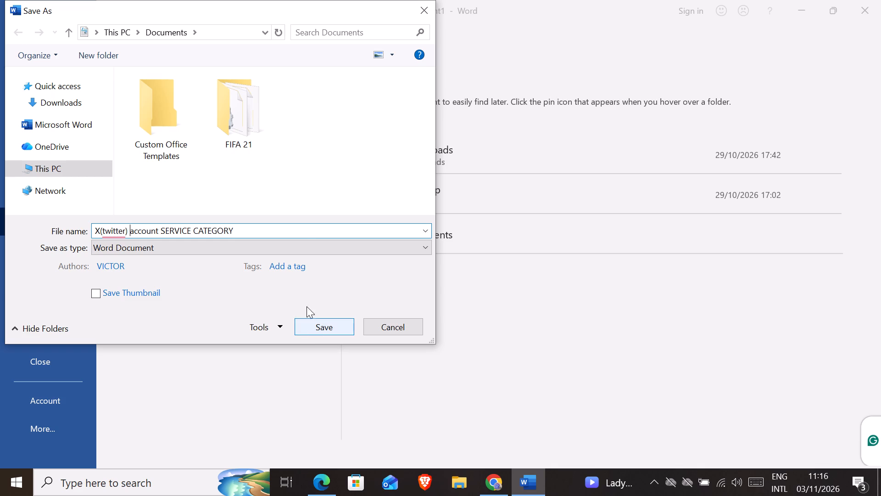
Append "by brian" to the end of the file name and save the Word document.
left_click(305, 234)
key("space")
type("by brian")
key("Return")
Insert three line breaks below the "Strategy adjustment meeting" bullet and add the line "services provided by Brian(BrandCurator)".
scroll(304, 235, "down", 2)
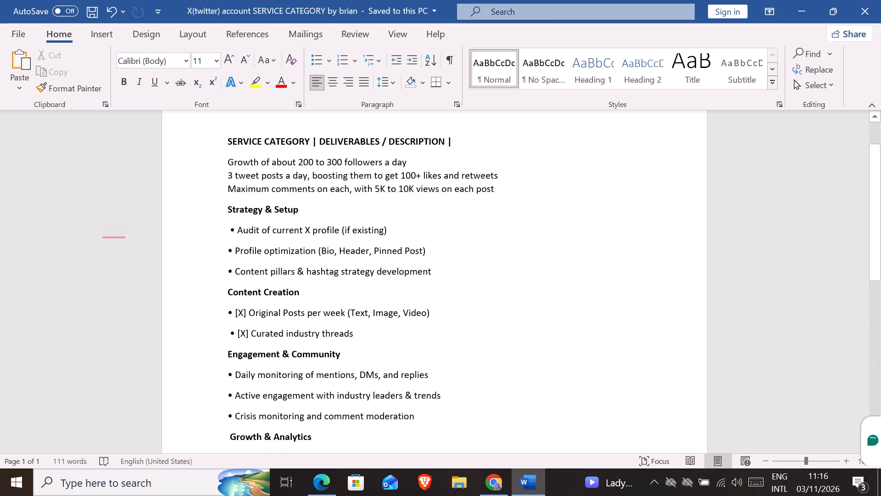
scroll(305, 234, "up", 1)
scroll(307, 233, "down", 3)
scroll(344, 226, "down", 6)
left_click(379, 195)
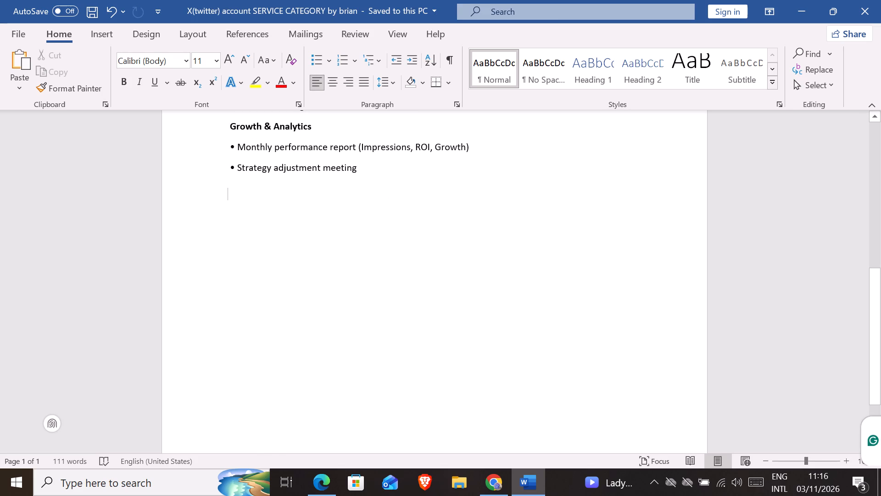
key("shift+Return")
key("shift+Return")
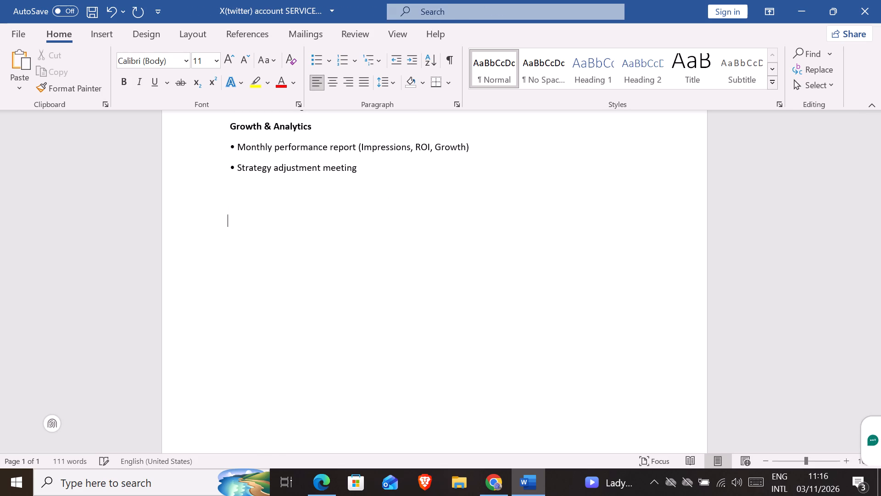
key("shift+Return")
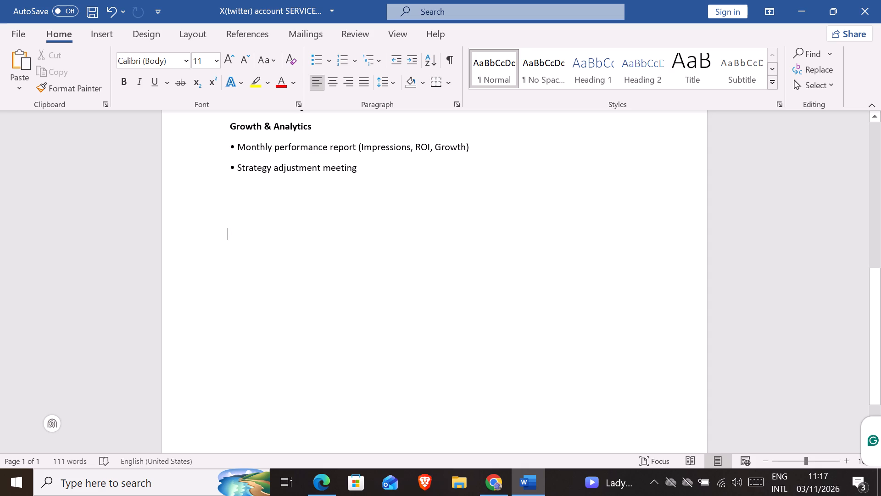
type("services")
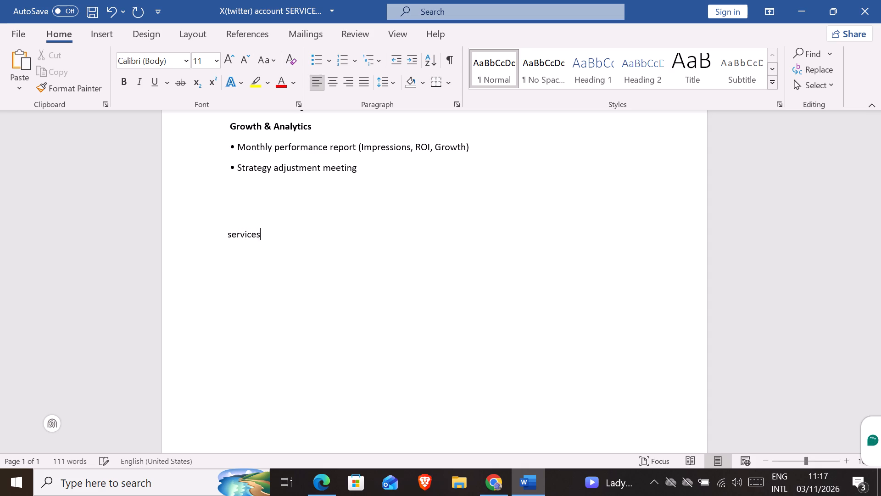
key("space")
key("b")
key("BackSpace")
key("p")
type("rovided by")
key("space")
key("BackSpace")
key("shift+parenleft")
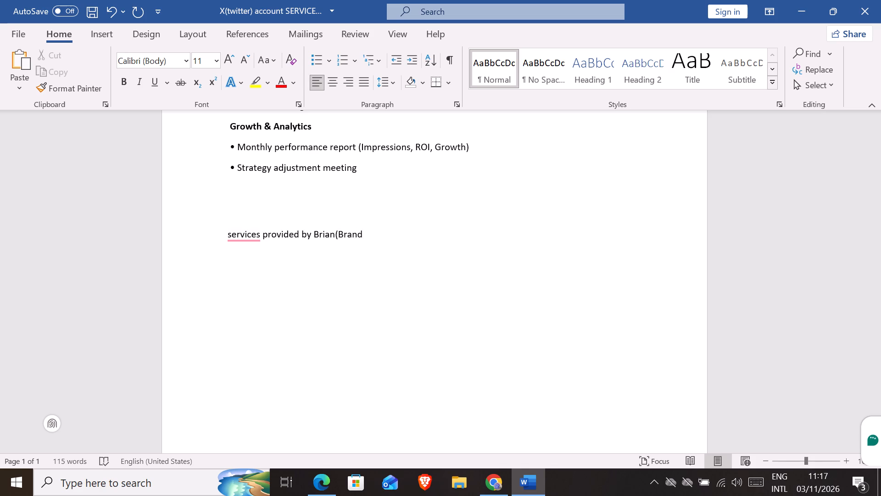
type("urat")
type("or")
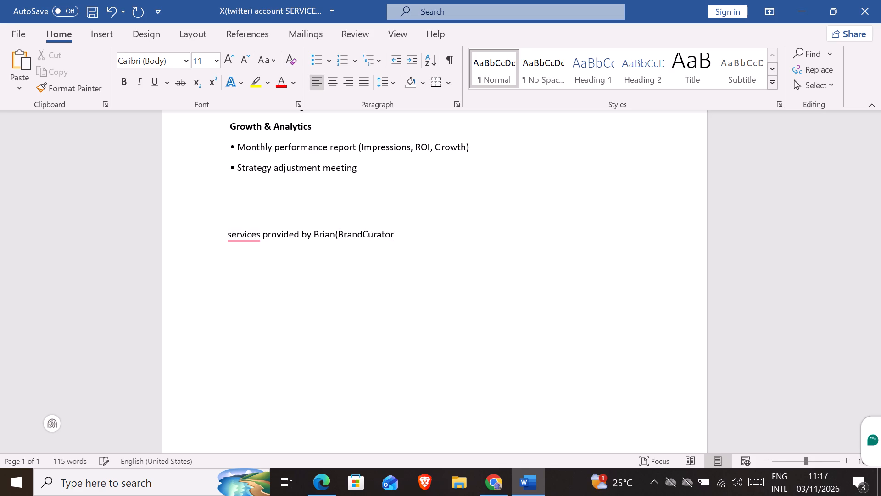
key("shift+parenright")
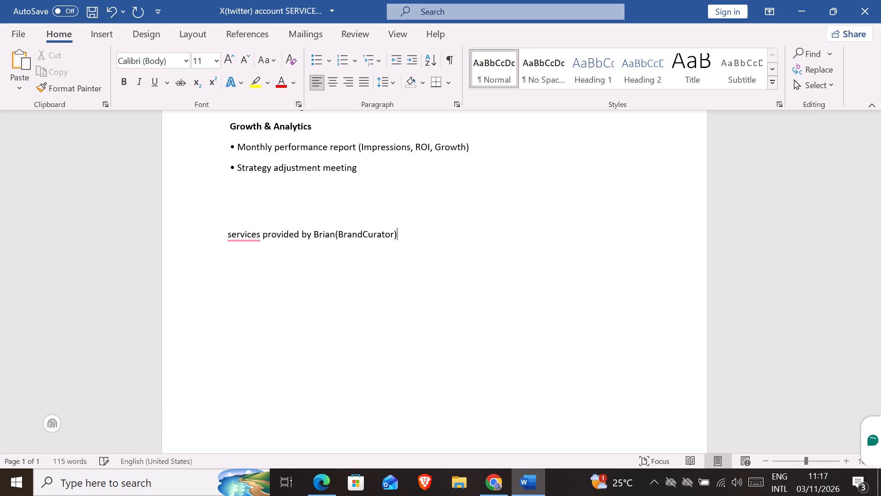
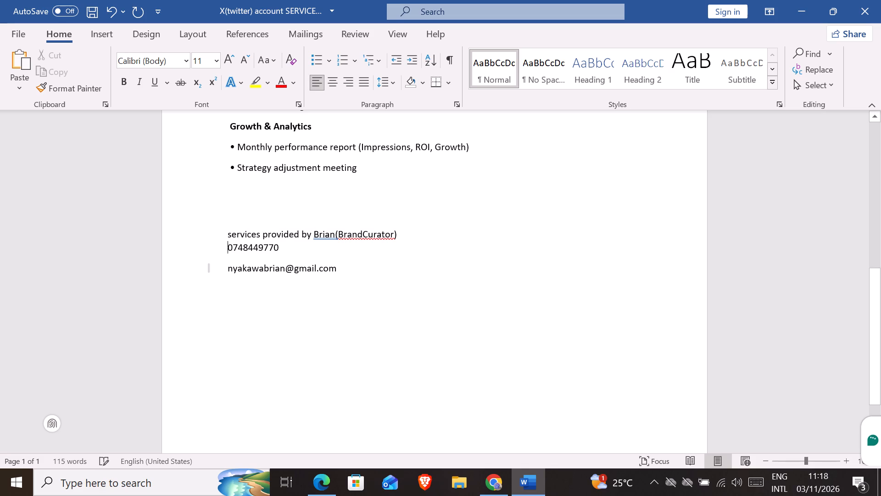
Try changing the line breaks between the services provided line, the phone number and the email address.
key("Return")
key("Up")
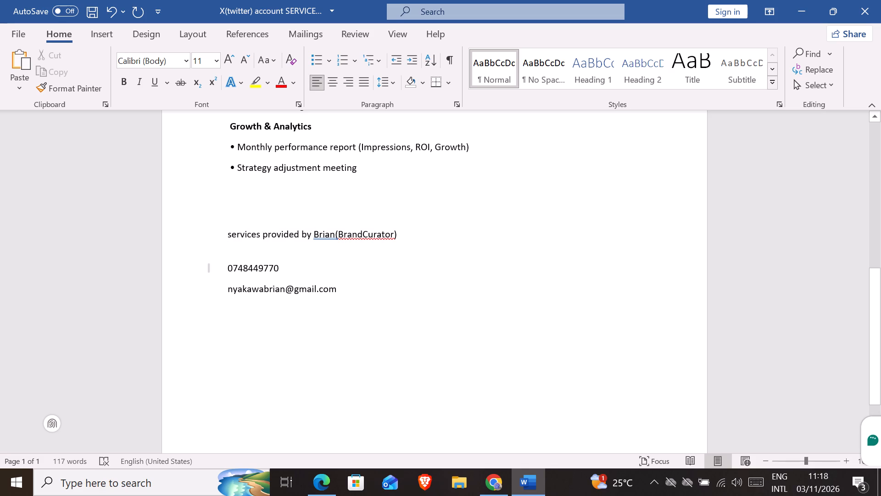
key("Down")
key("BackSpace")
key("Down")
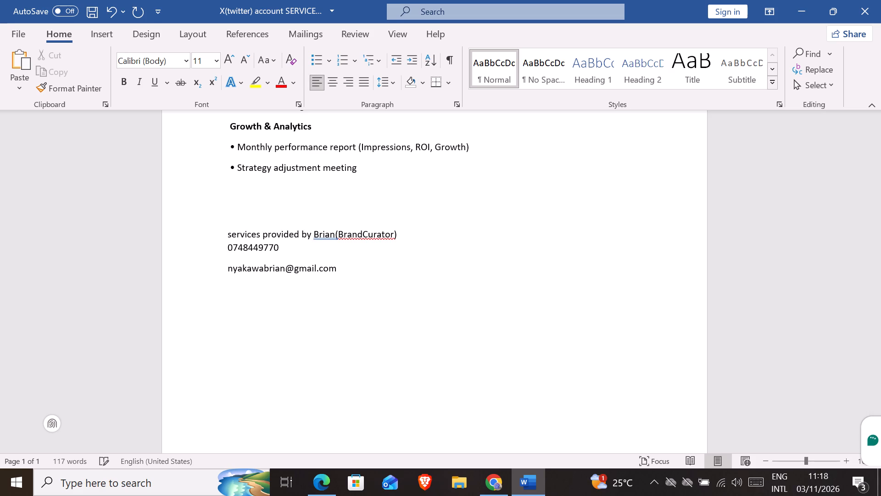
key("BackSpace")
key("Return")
Insert a colon and a space before "Brian" in the "services provided by" line.
left_click(313, 235)
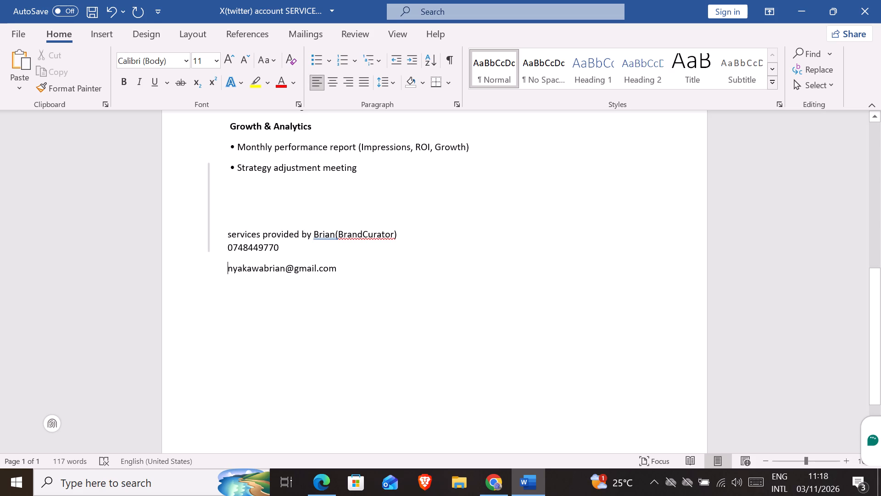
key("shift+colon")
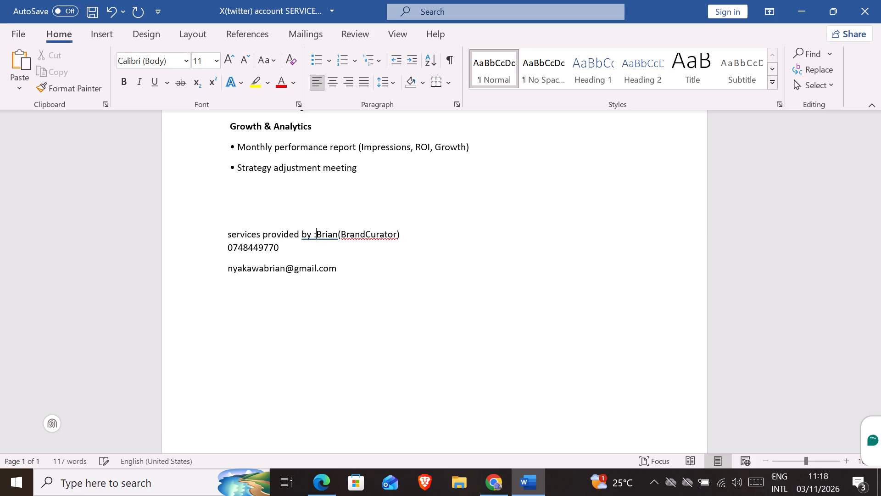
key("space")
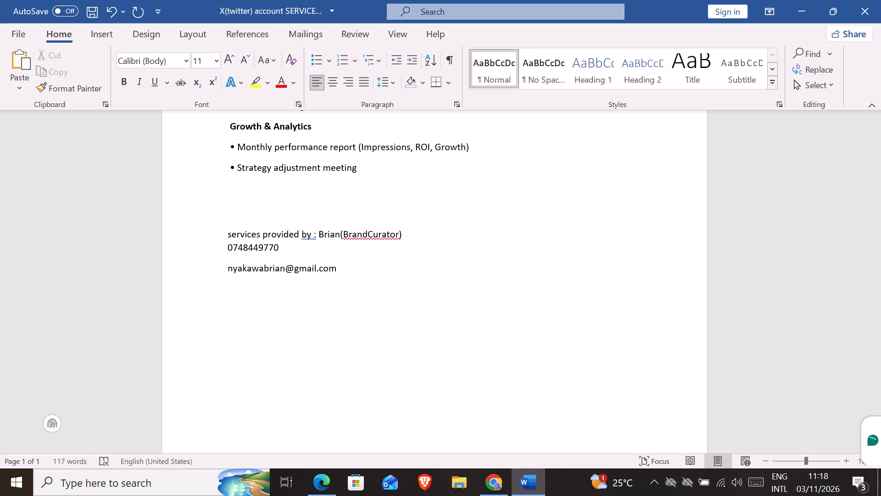
Open the spelling suggestions for "BrandCurator" in the services provided line.
left_click(369, 233)
right_click(369, 233)
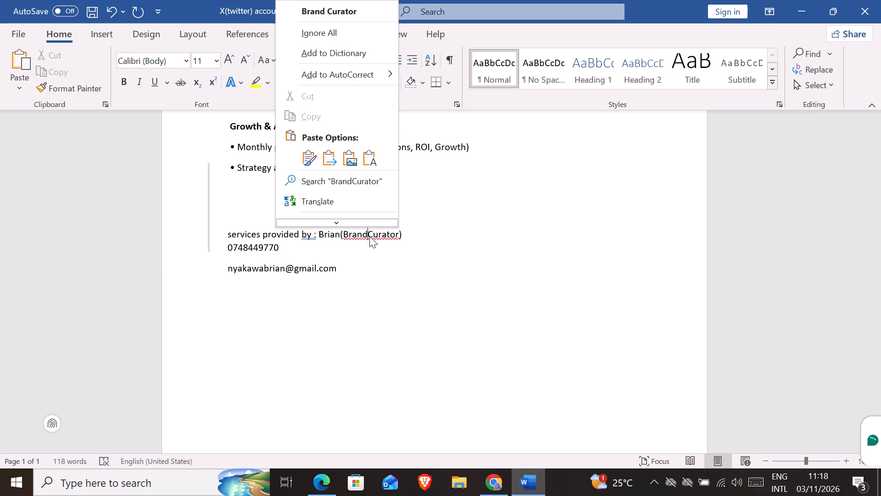
Correct "BrandCurator" to "Brand Curator" in the service-provider line and insert a space before its opening bracket.
left_click(347, 12)
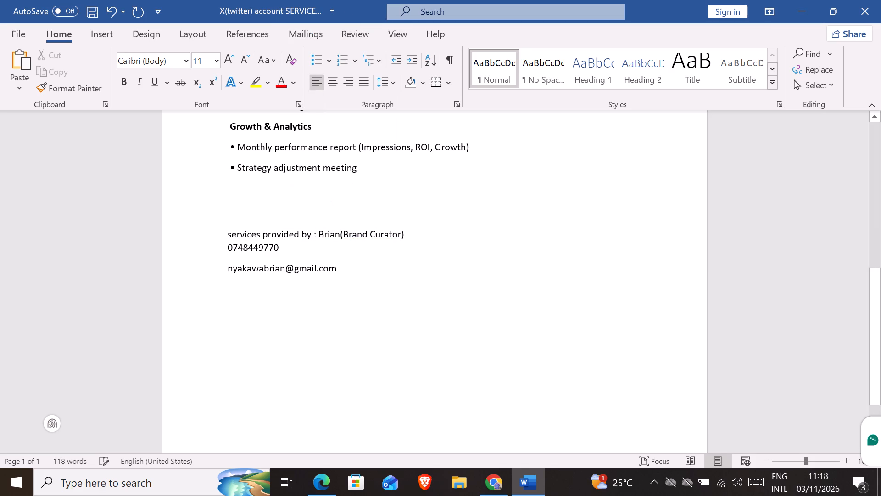
left_click(340, 233)
key("space")
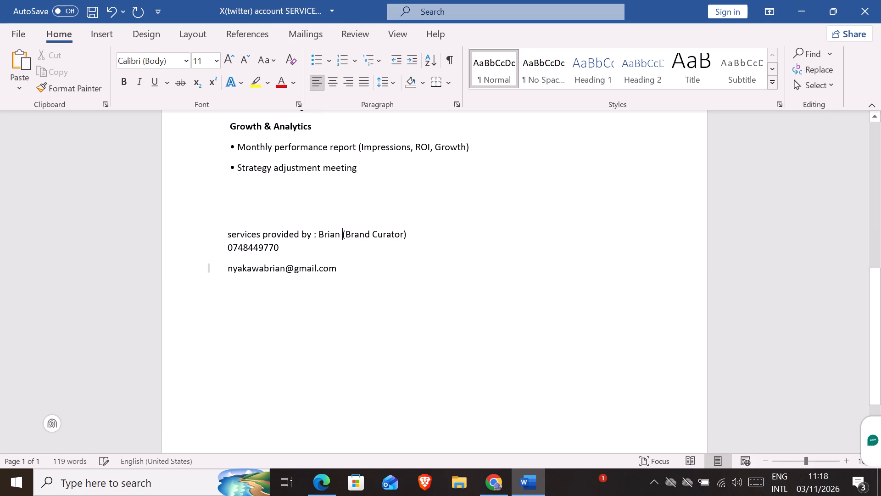
Review the whole quotation from the "SERVICE CATEGORY" heading to the closing contact details, with the page zoomed out to 70%.
scroll(303, 237, "up", 4)
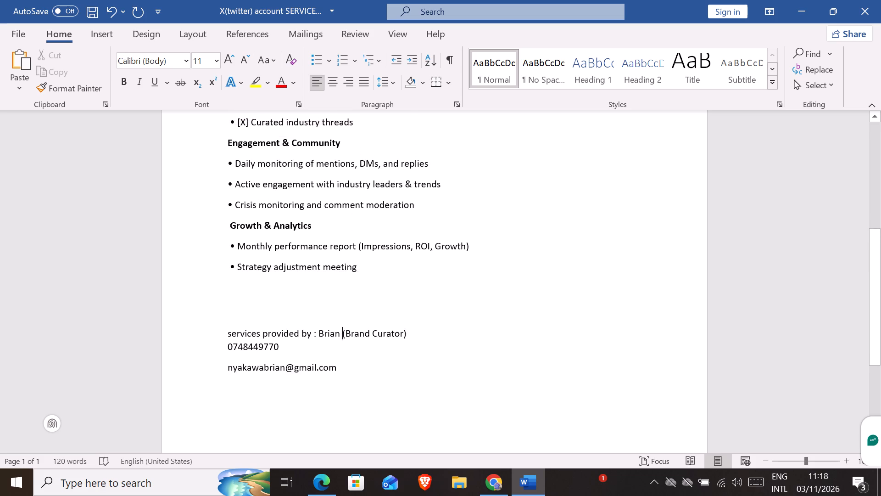
scroll(303, 235, "up", 6)
scroll(303, 235, "down", 3)
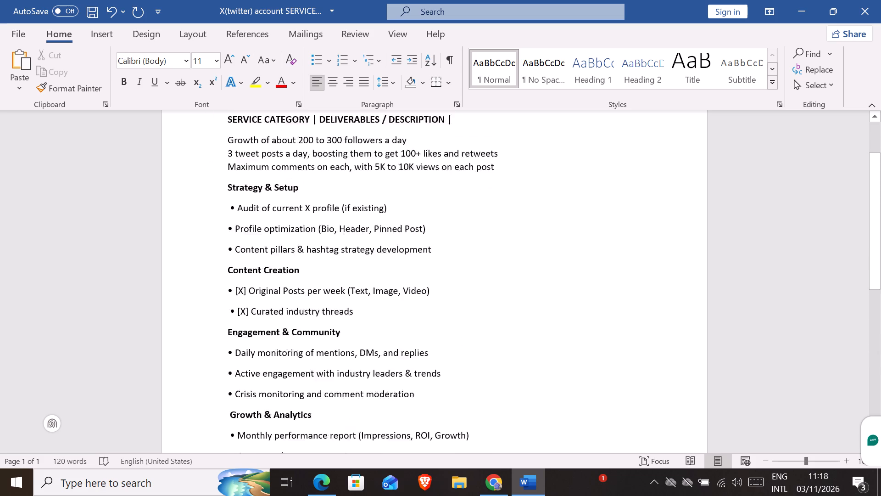
scroll(303, 235, "down", 8)
scroll(329, 240, "up", 4)
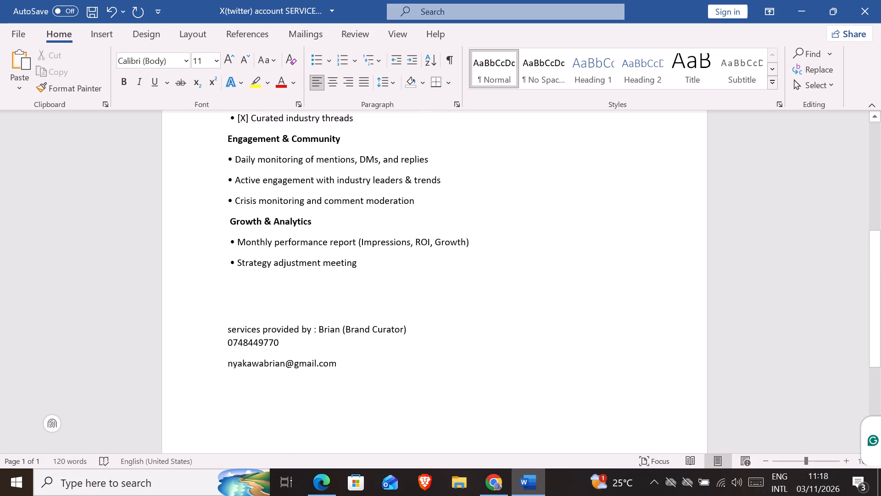
scroll(329, 240, "up", 1)
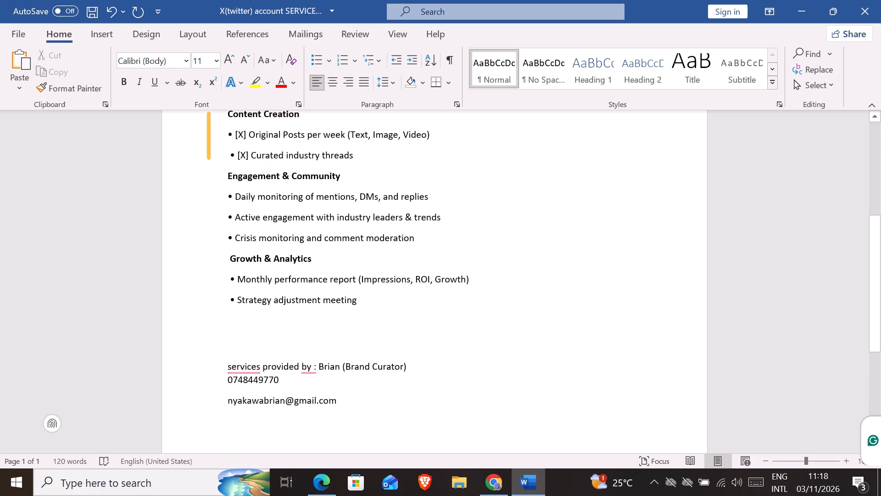
scroll(276, 227, "up", 6)
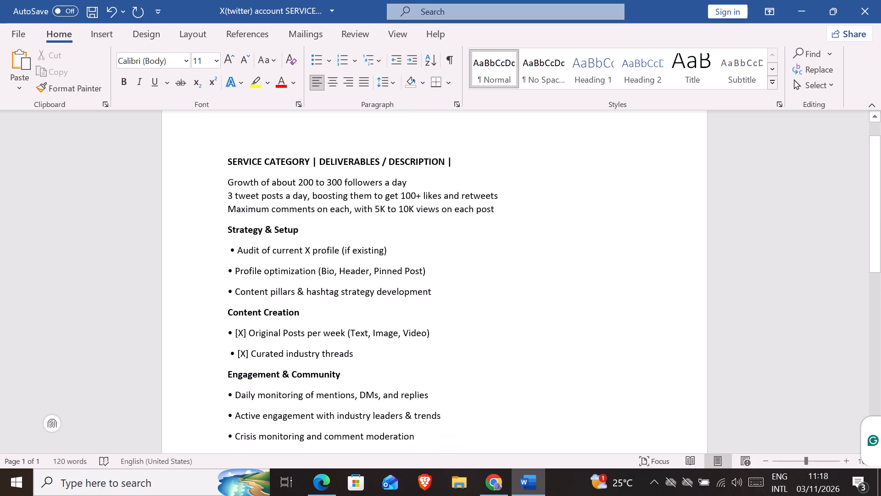
scroll(276, 227, "up", 1)
scroll(276, 227, "down", 2)
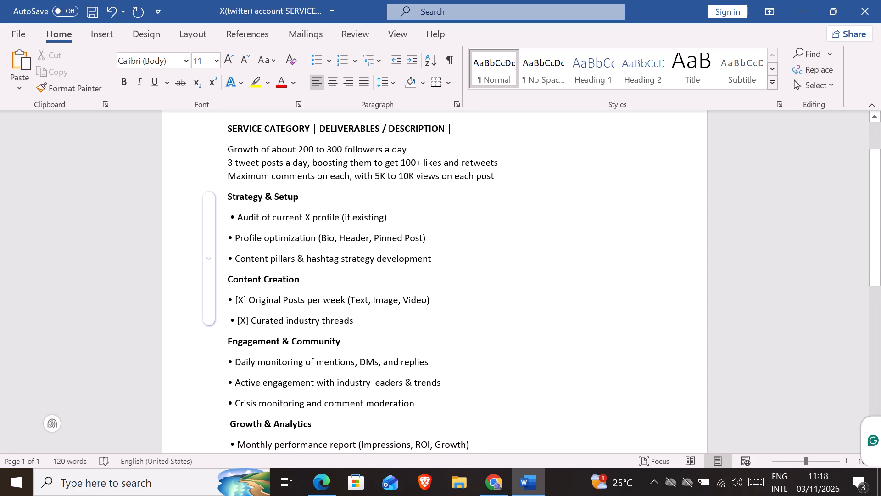
scroll(379, 243, "down", 3, "ctrl")
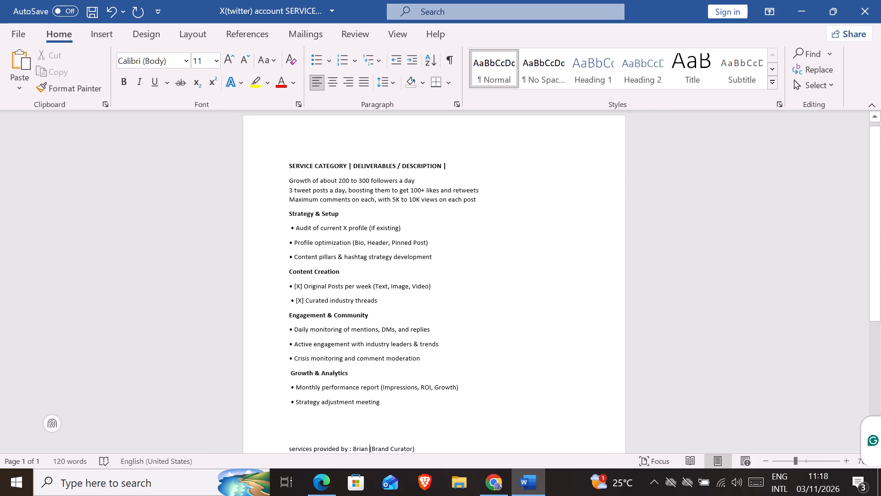
scroll(378, 241, "down", 1)
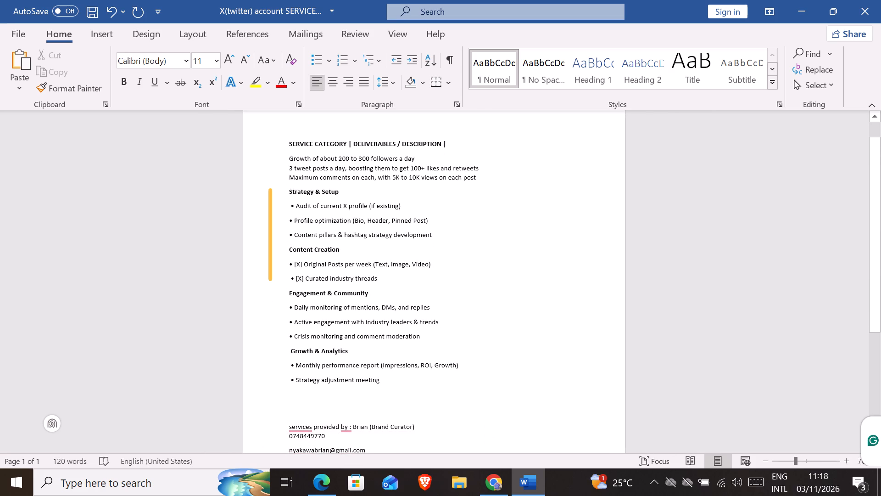
scroll(378, 241, "down", 1)
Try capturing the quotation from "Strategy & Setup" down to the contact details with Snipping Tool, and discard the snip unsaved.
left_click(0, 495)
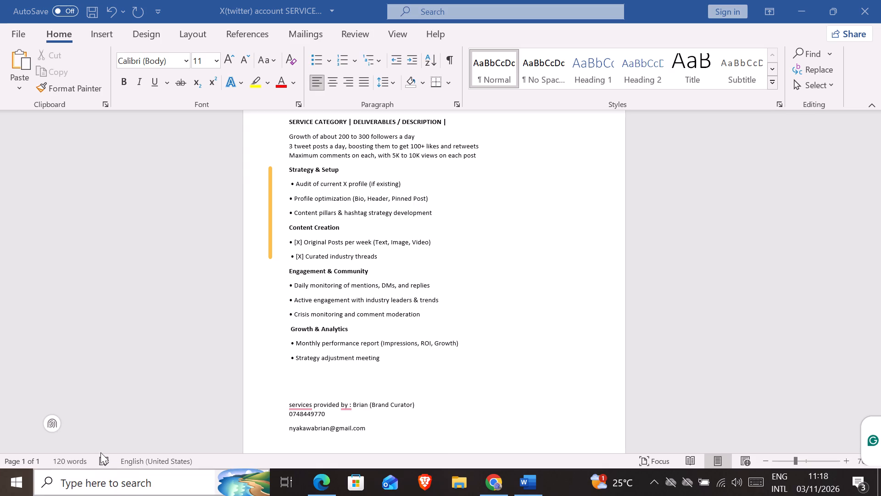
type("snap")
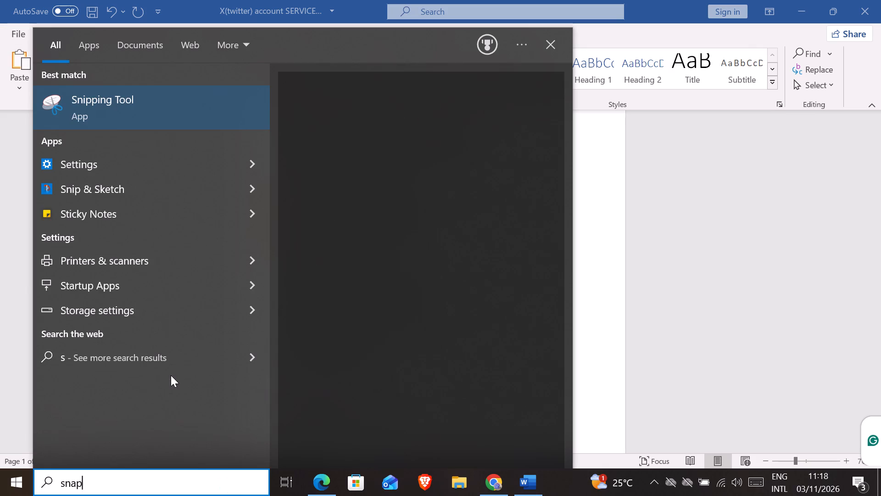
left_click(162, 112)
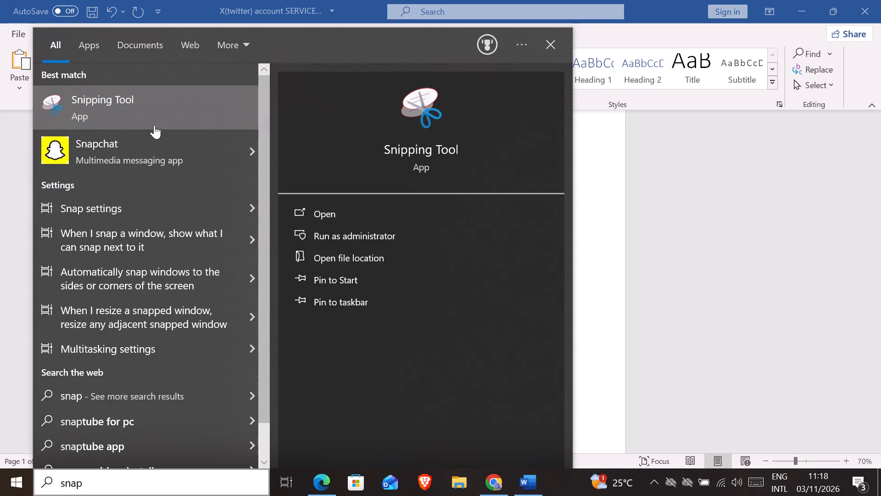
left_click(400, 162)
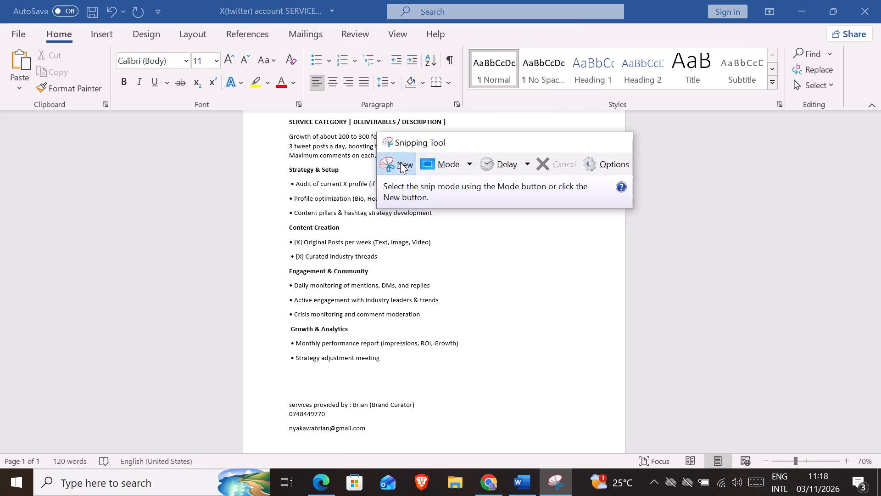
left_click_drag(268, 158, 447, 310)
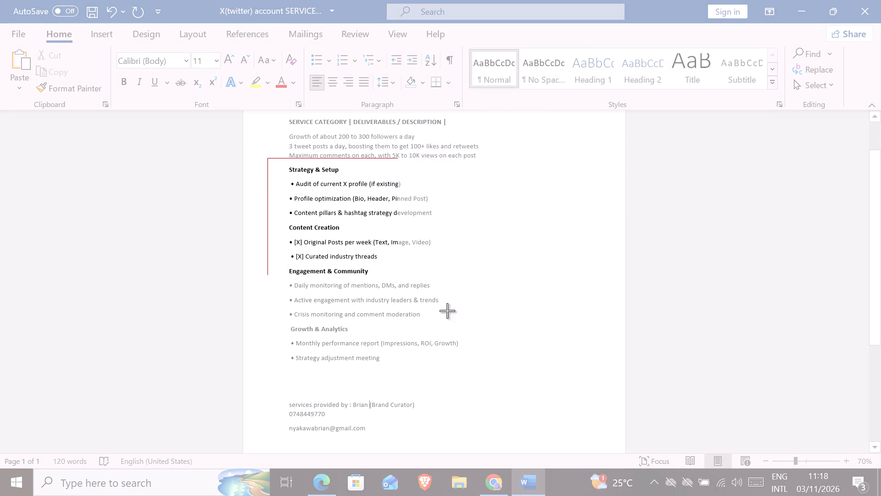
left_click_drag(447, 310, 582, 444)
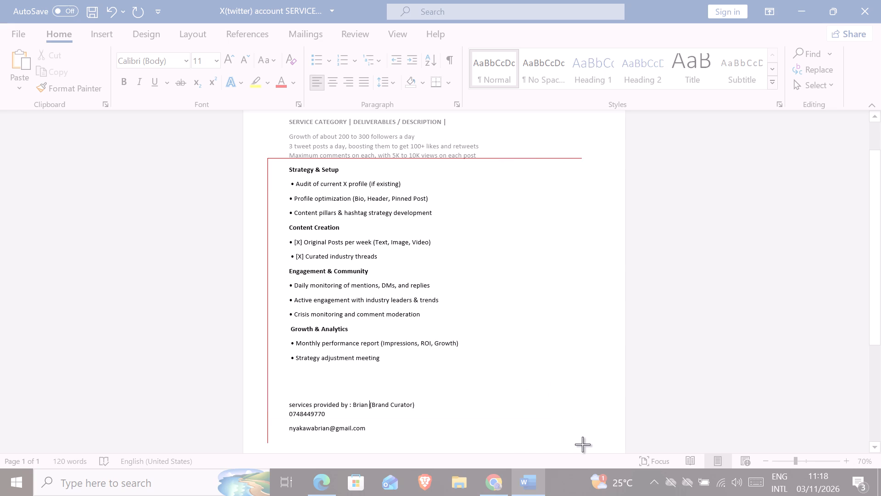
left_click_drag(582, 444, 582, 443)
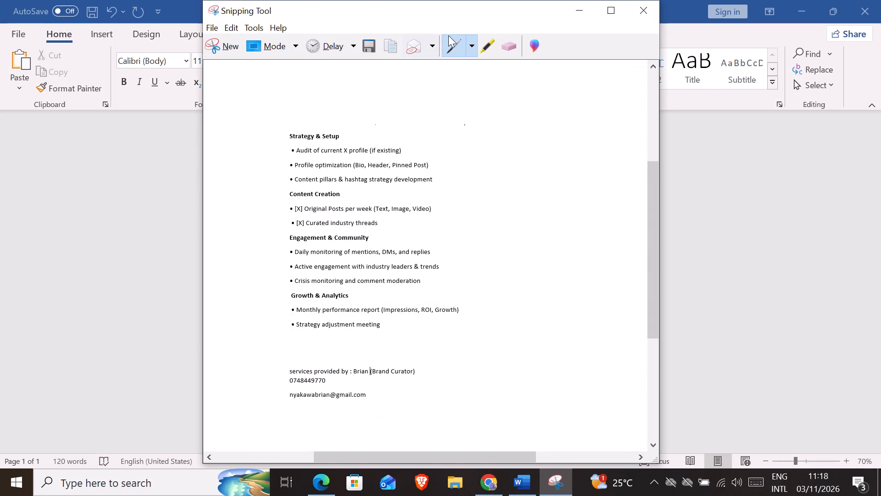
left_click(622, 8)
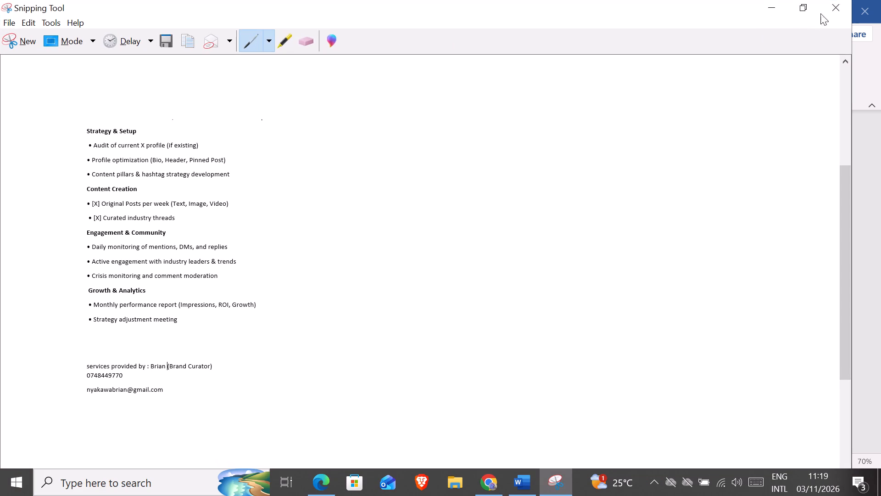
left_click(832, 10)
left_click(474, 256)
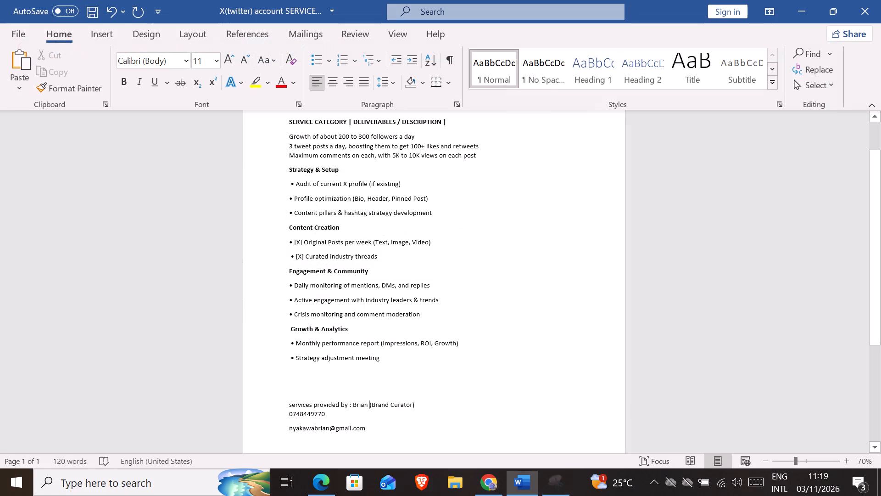
Capture the quotation from the "SERVICE CATEGORY" heading down to the e-mail line with Snipping Tool and copy the snip.
scroll(358, 156, "up", 1)
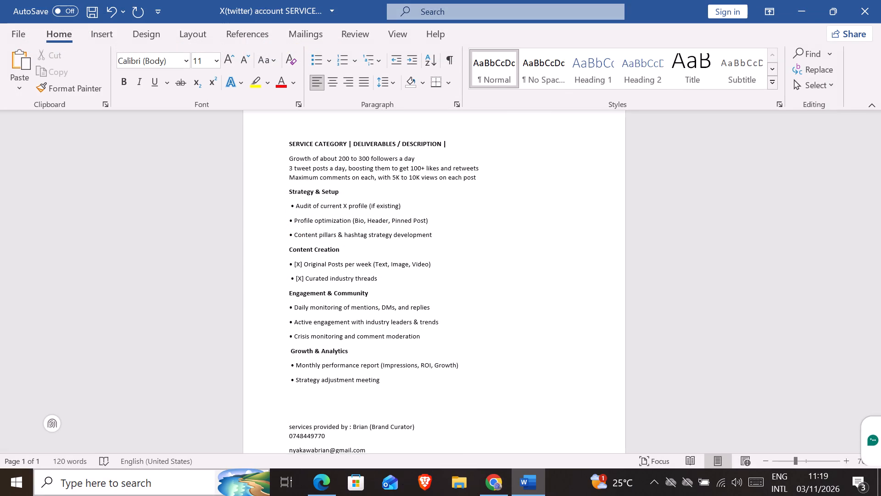
left_click(0, 495)
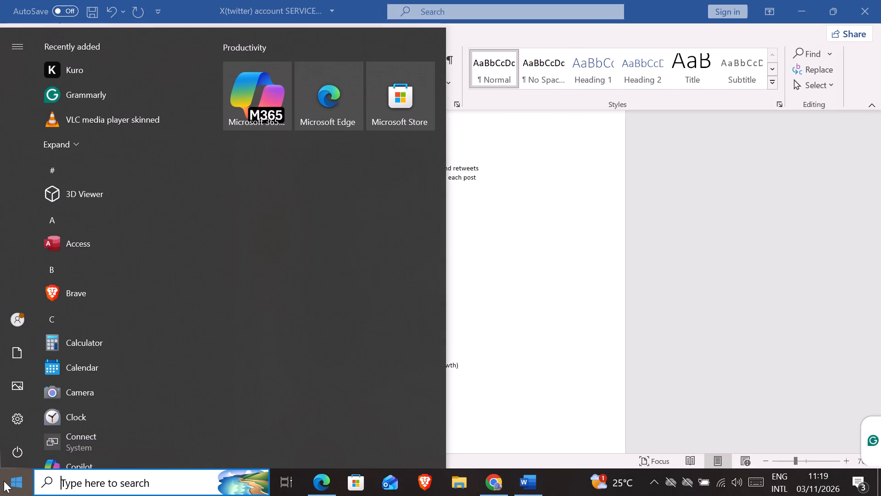
type("sn")
left_click(108, 95)
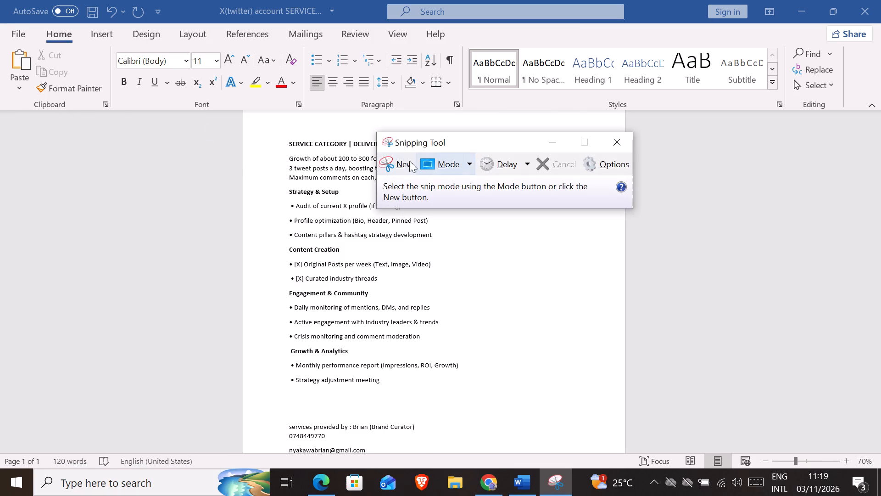
left_click(393, 164)
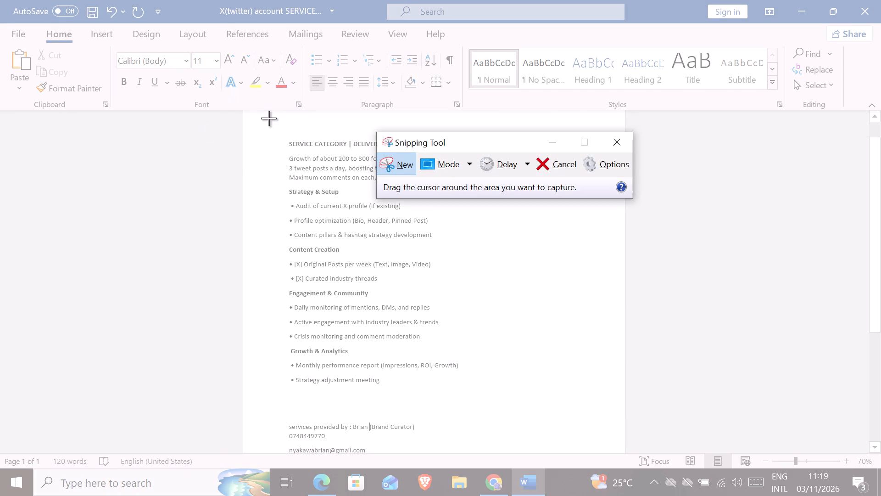
left_click_drag(276, 132, 595, 406)
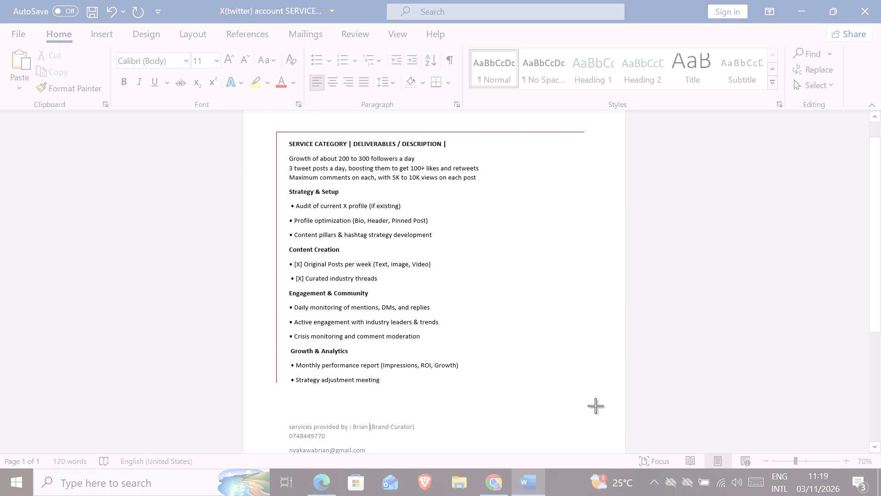
left_click_drag(595, 406, 611, 456)
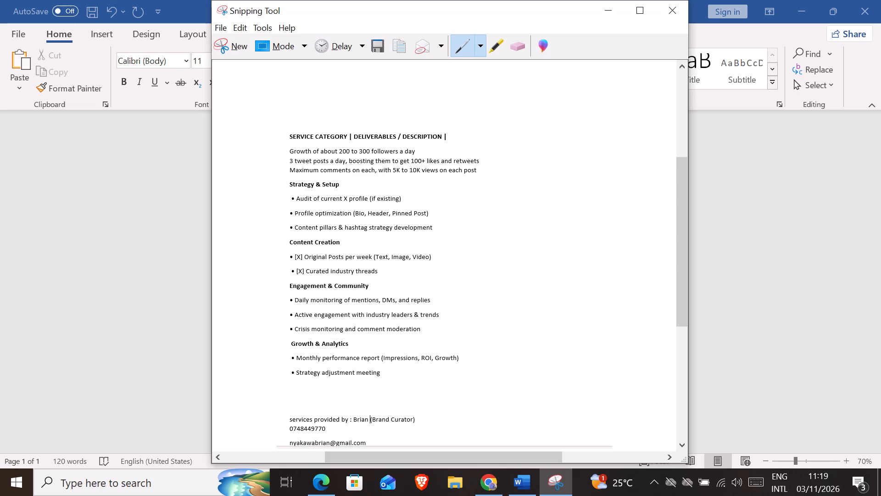
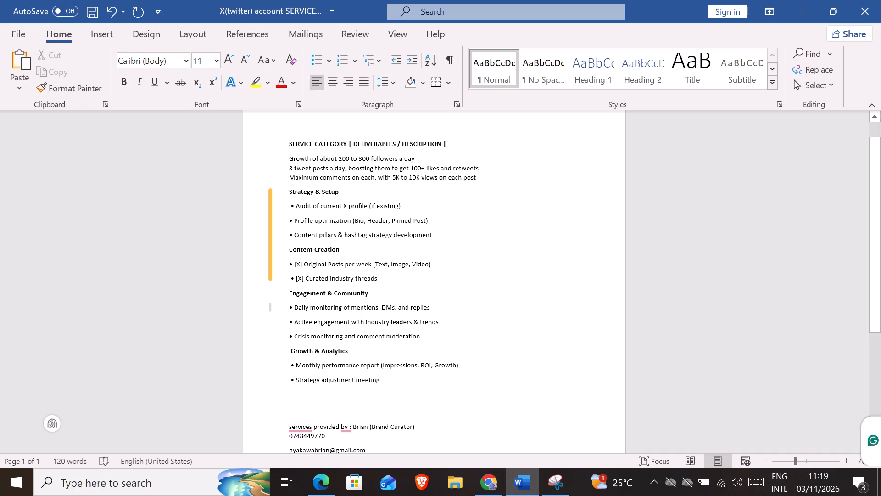
scroll(396, 304, "down", 1)
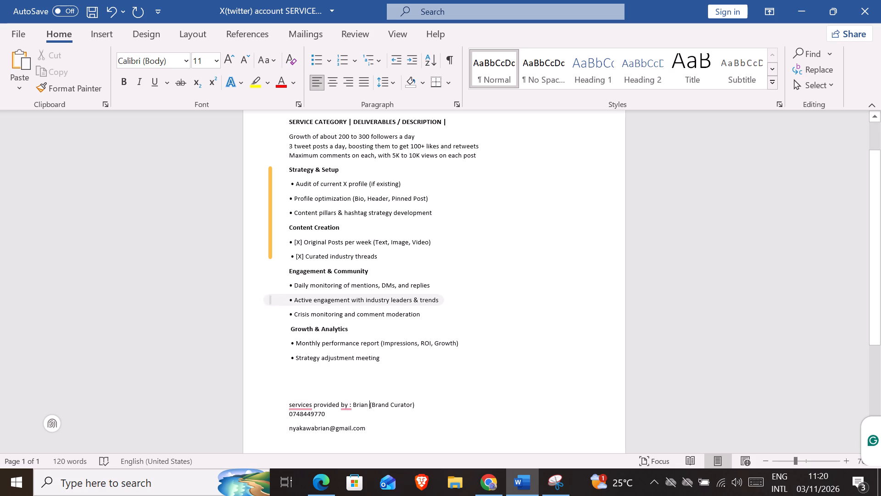
left_click(338, 291)
scroll(338, 291, "up", 2, "ctrl")
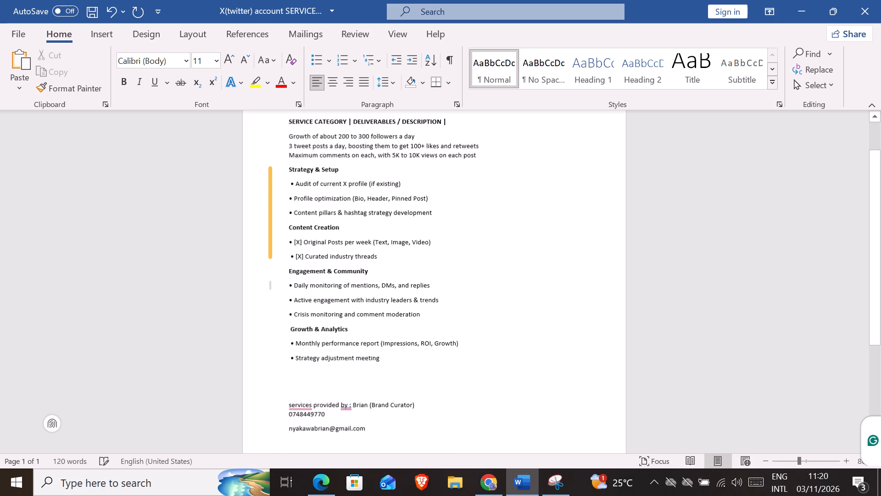
scroll(338, 291, "up", 5, "ctrl")
scroll(337, 291, "up", 5)
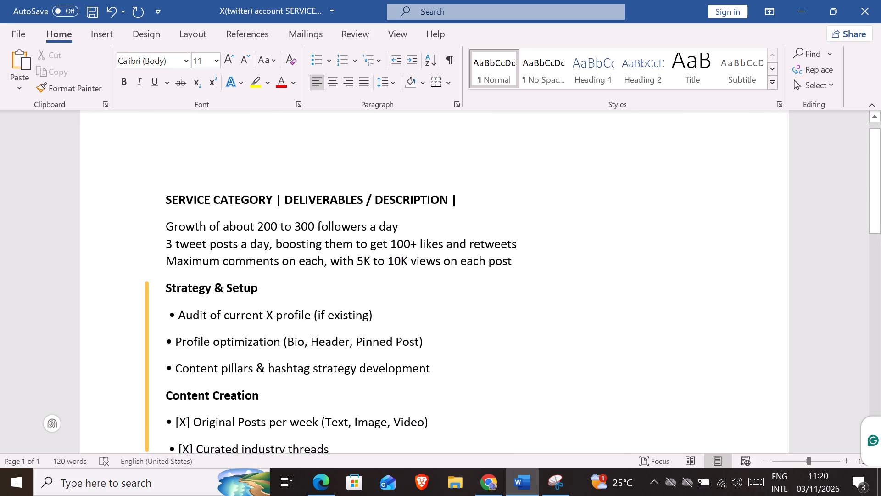
scroll(337, 291, "down", 2)
scroll(305, 282, "up", 1)
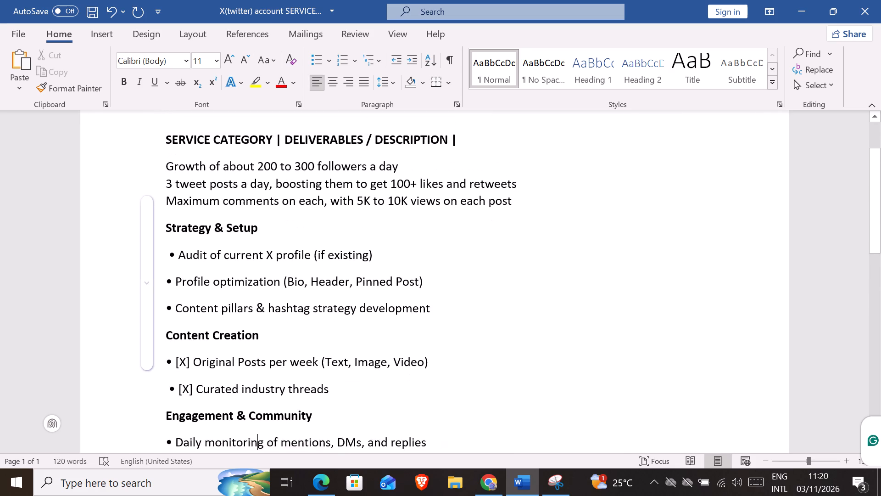
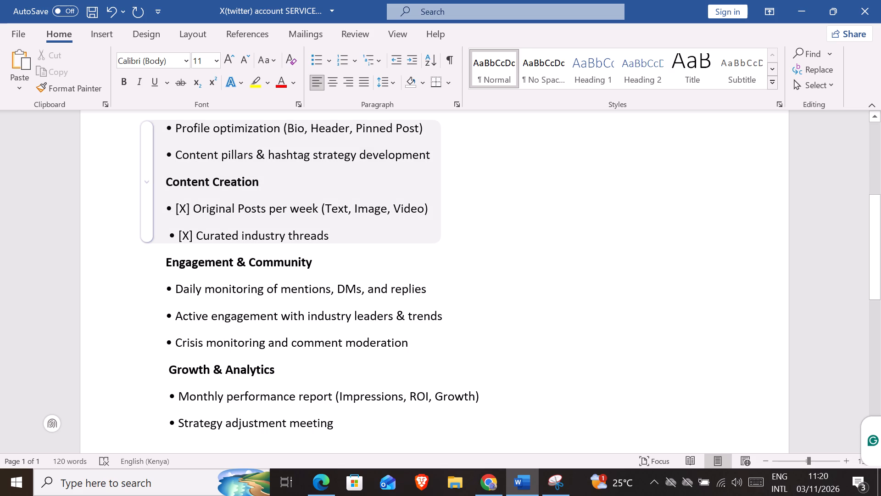
Proofread the quotation's service sections from "Strategy & Setup" through "Growth & Analytics" for text needing correction.
left_click(262, 205)
scroll(266, 226, "up", 4)
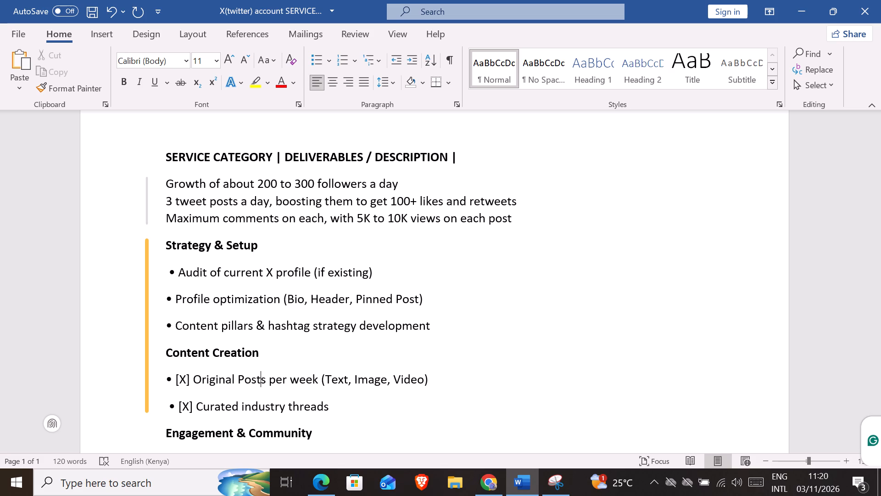
scroll(341, 251, "down", 1)
scroll(348, 300, "down", 1)
scroll(259, 321, "down", 1)
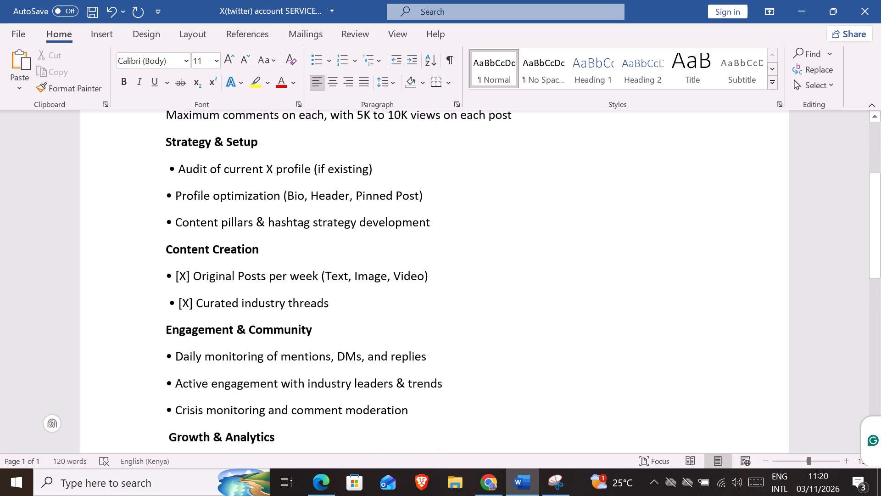
scroll(259, 321, "down", 1)
left_click(256, 300)
scroll(272, 274, "down", 1)
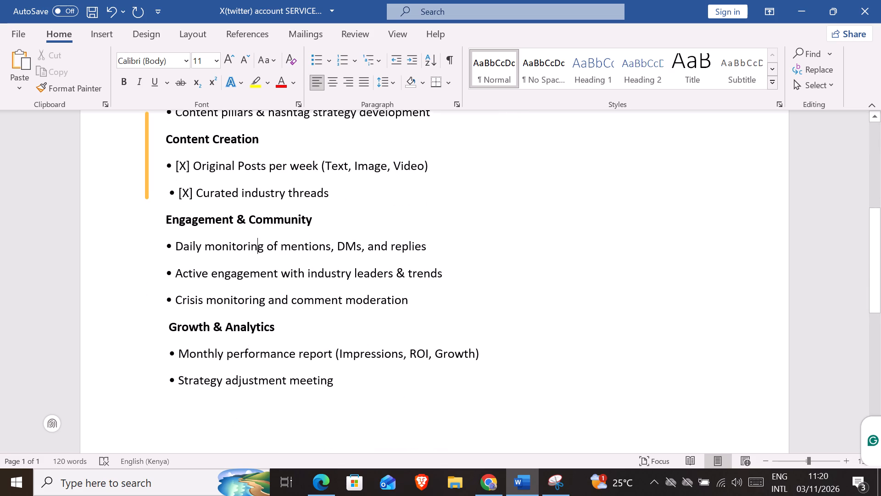
left_click(272, 372)
scroll(300, 371, "up", 3)
scroll(299, 370, "down", 3)
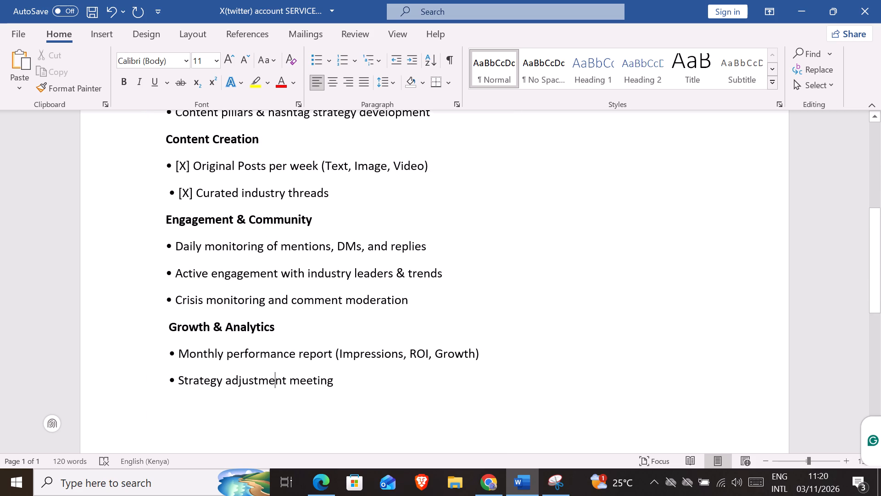
scroll(329, 373, "up", 8)
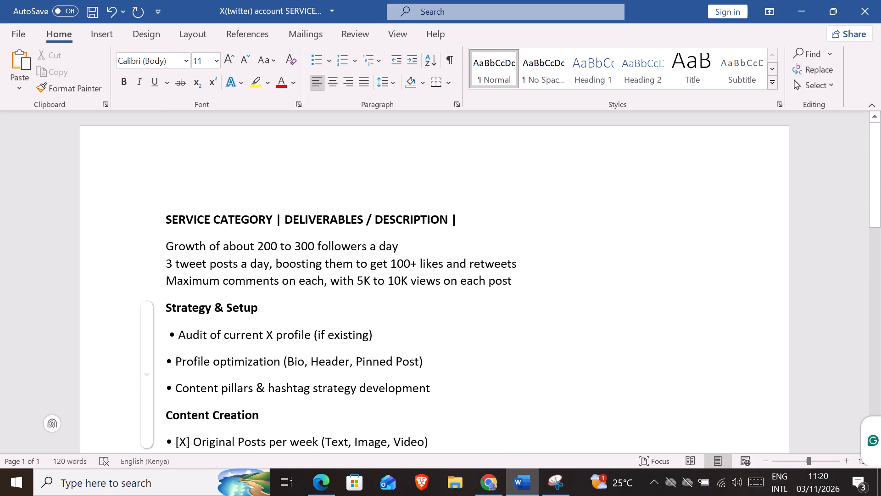
Reread the quotation from the "SERVICE CATEGORY" heading down to the contact details, checking for flagged wording.
left_click(251, 229)
left_click(223, 221)
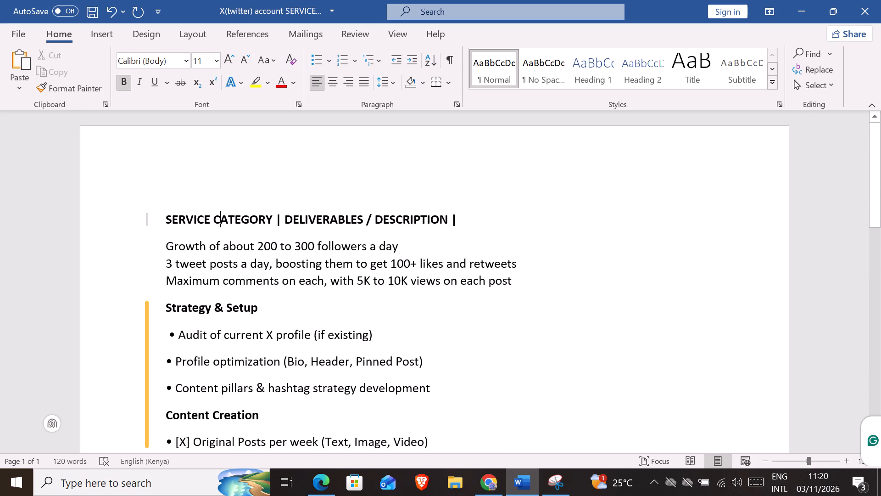
left_click(170, 223)
scroll(226, 240, "down", 1)
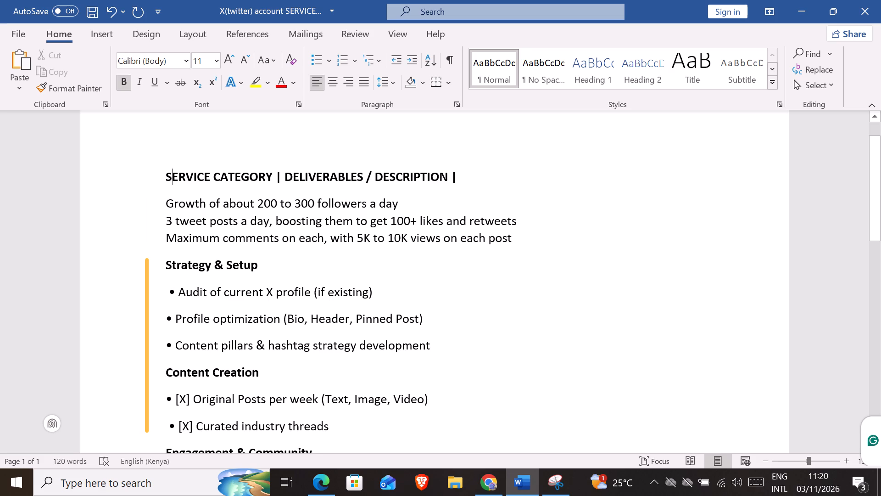
scroll(491, 179, "down", 1)
scroll(450, 207, "down", 3)
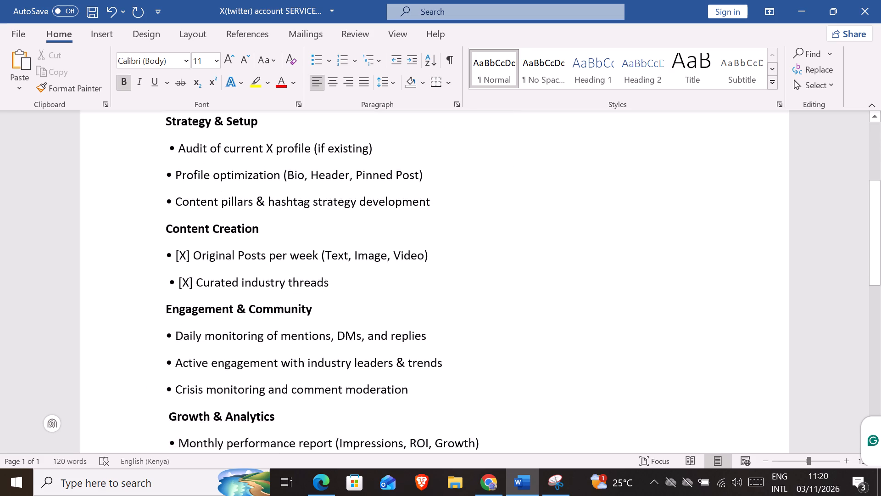
scroll(443, 213, "down", 5)
scroll(401, 268, "up", 1)
scroll(396, 273, "down", 2)
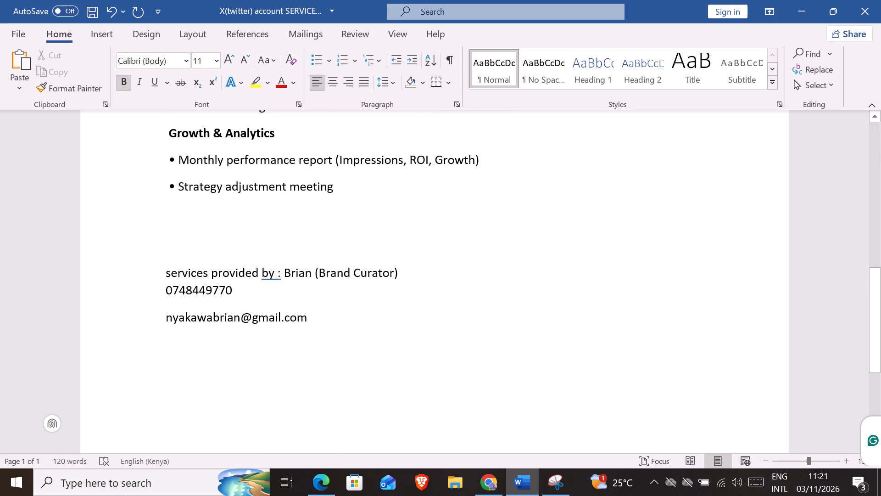
Correct the "services provided by" line with Grammarly's suggestions, removing the space before the colon and capitalizing "Services".
left_click(278, 277)
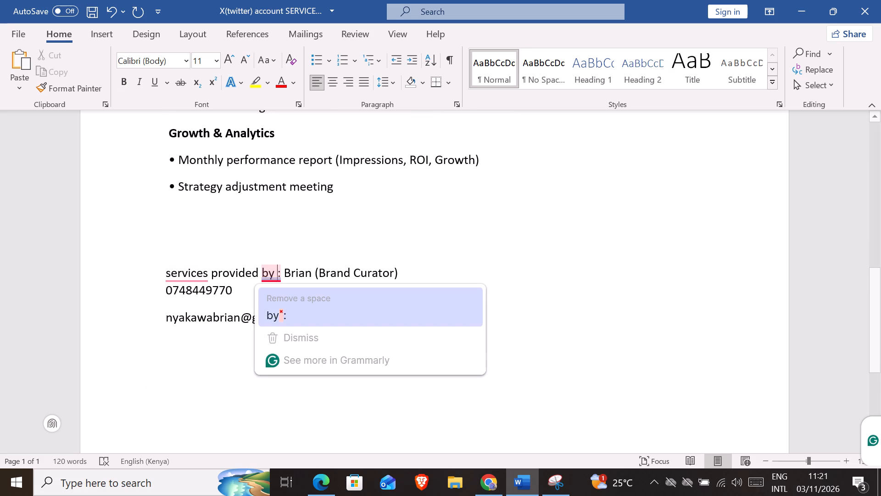
left_click(282, 314)
left_click(183, 277)
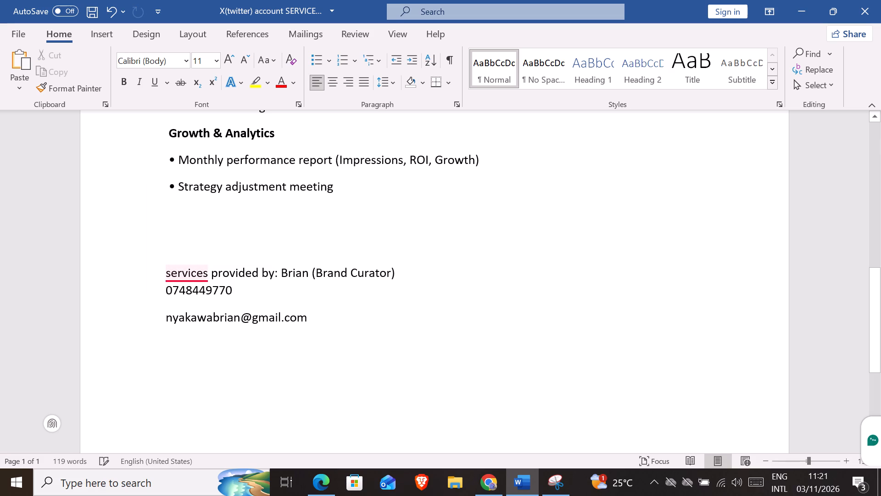
left_click(195, 302)
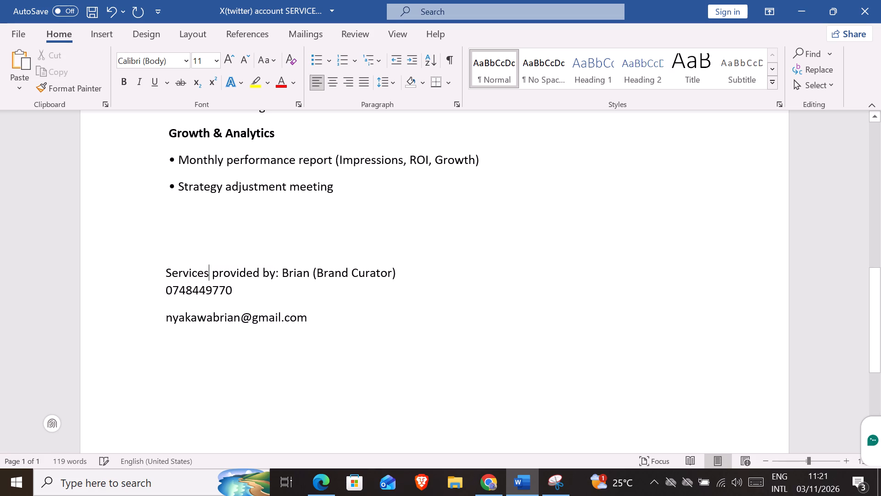
scroll(218, 277, "up", 4)
scroll(218, 276, "down", 1)
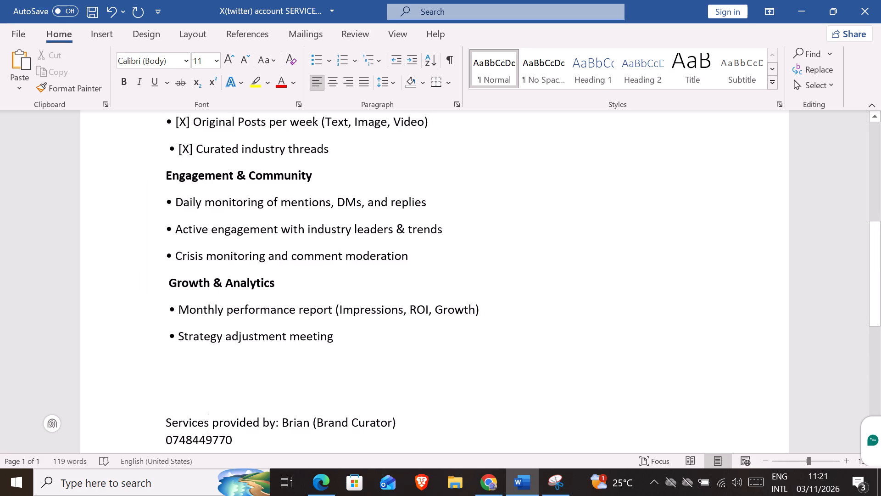
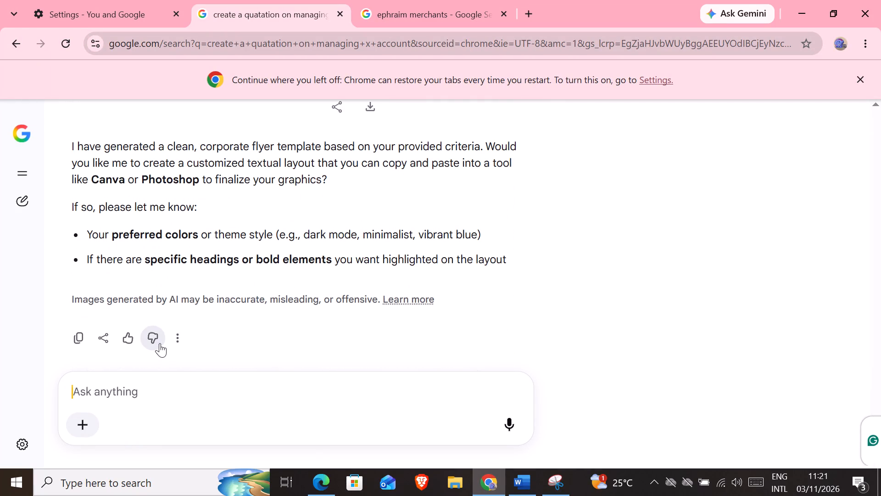
Reply to the AI's flyer style question with "dark mode colours" and "maximalist" on separate lines and send it.
left_click(155, 398)
type("dark mode co")
type("lo")
type("urs")
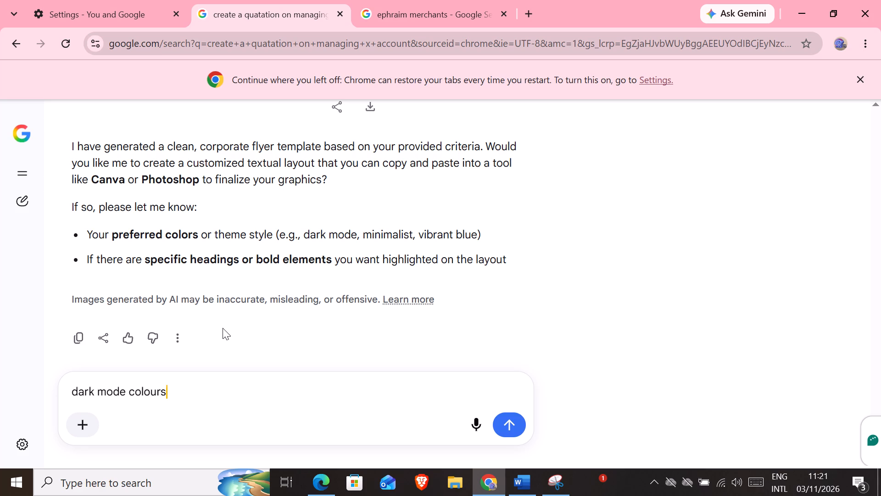
key("shift+Return")
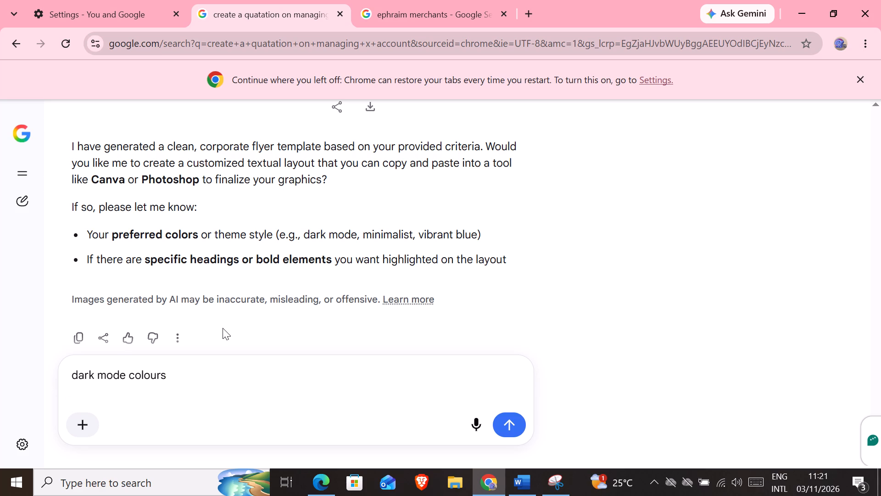
type("ma")
type("ximalist")
key("space")
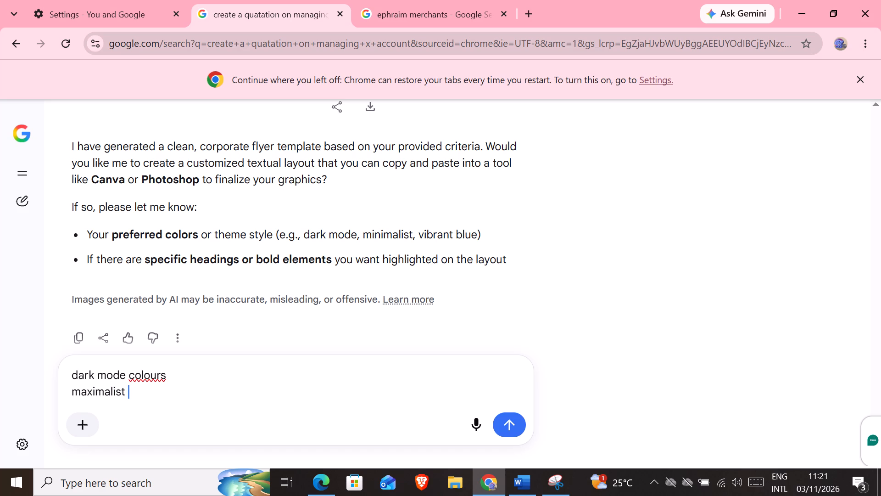
key("Return")
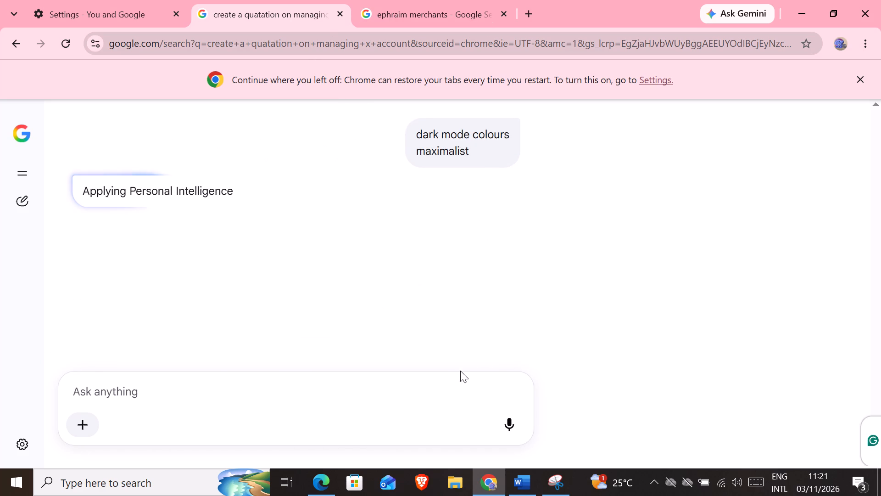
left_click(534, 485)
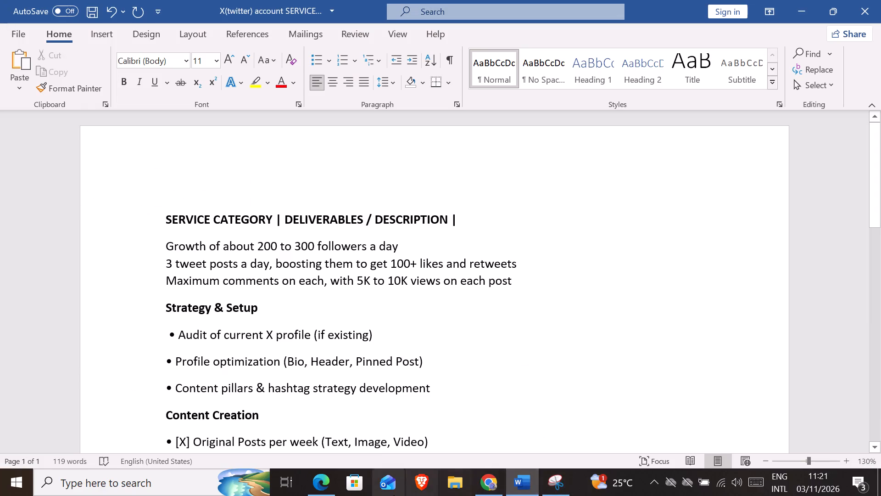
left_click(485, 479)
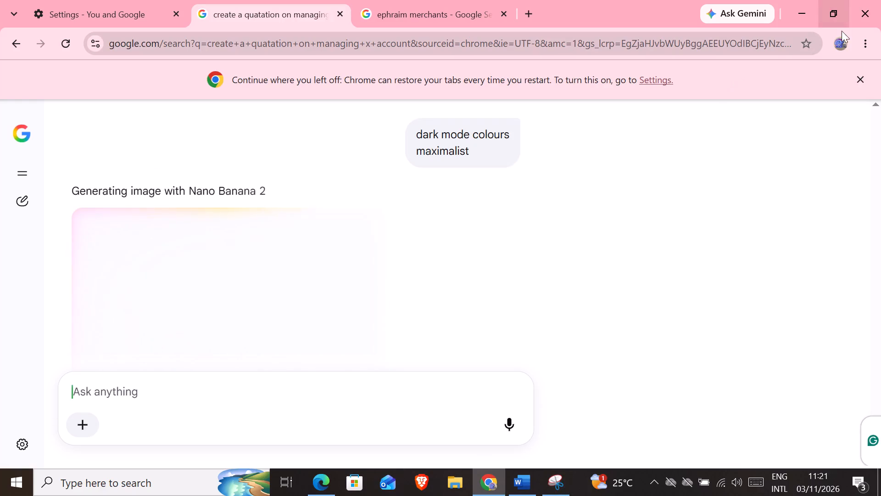
Switch to the other Chrome profile, go to X, and open the Brand Curator account's profile picture at full size.
left_click(840, 47)
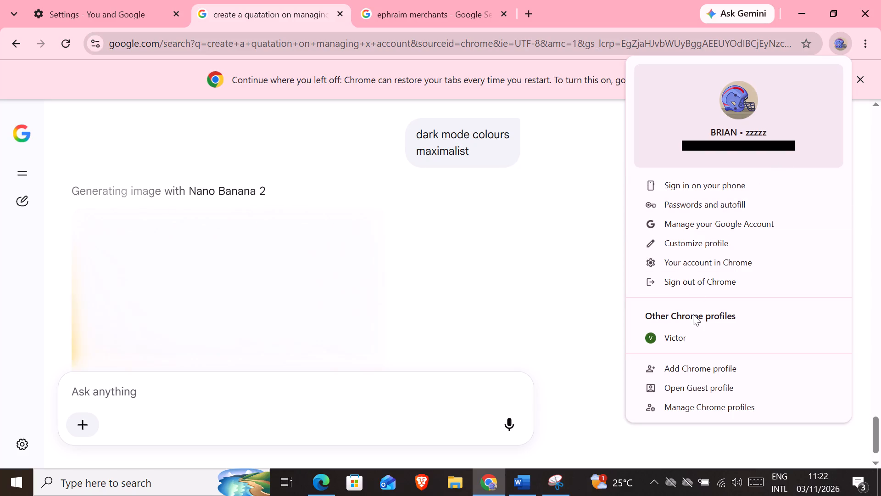
left_click(691, 340)
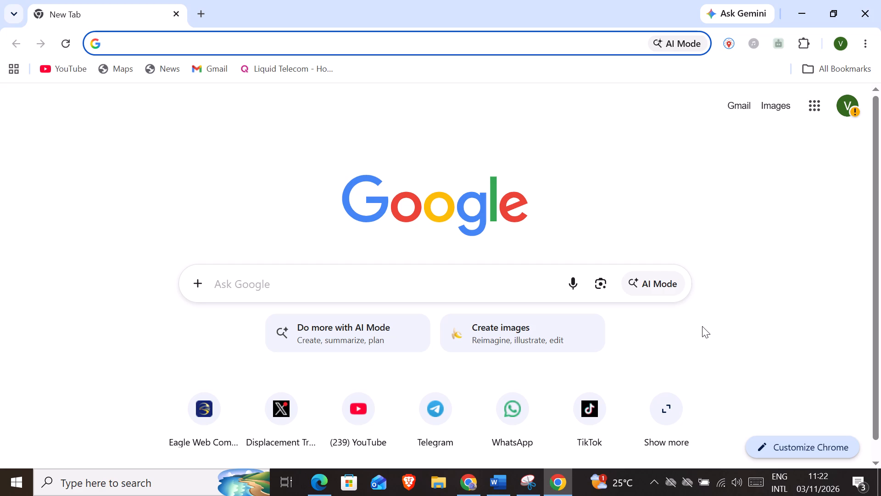
key("x")
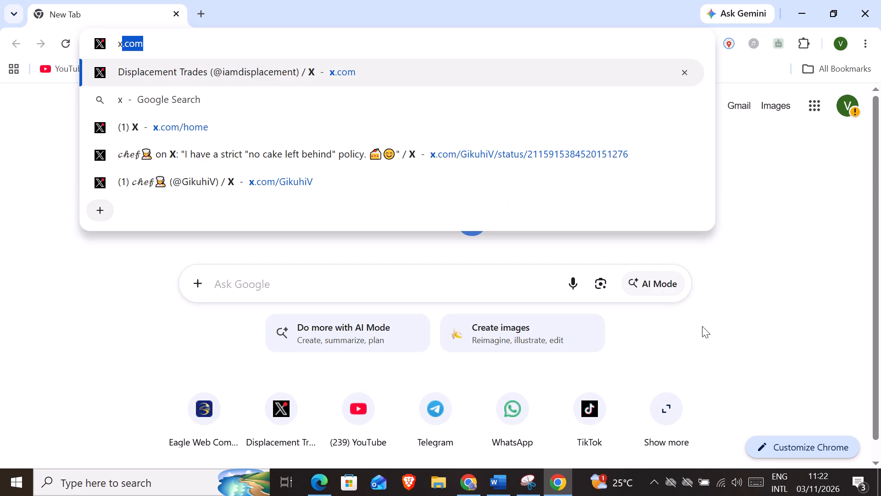
key("Return")
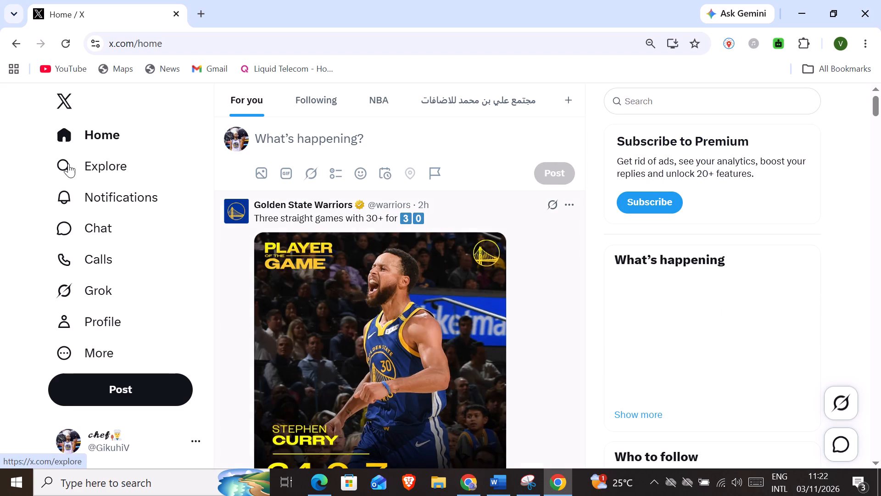
left_click(68, 163)
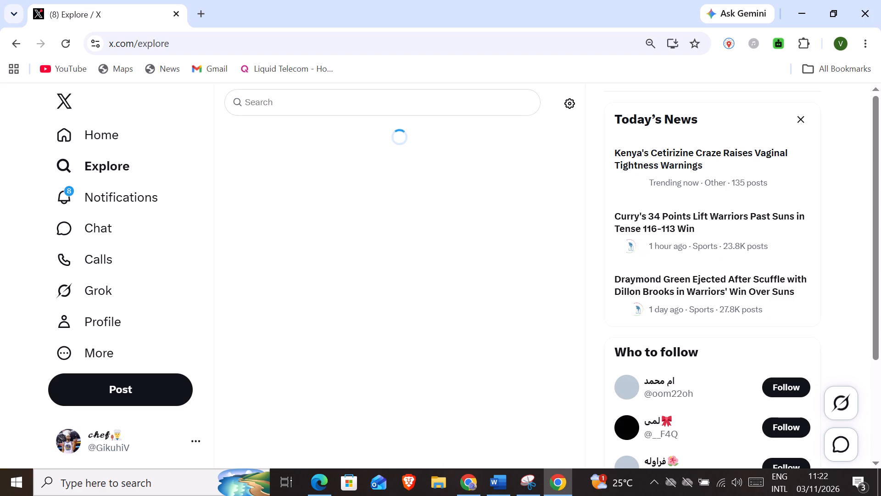
left_click(291, 108)
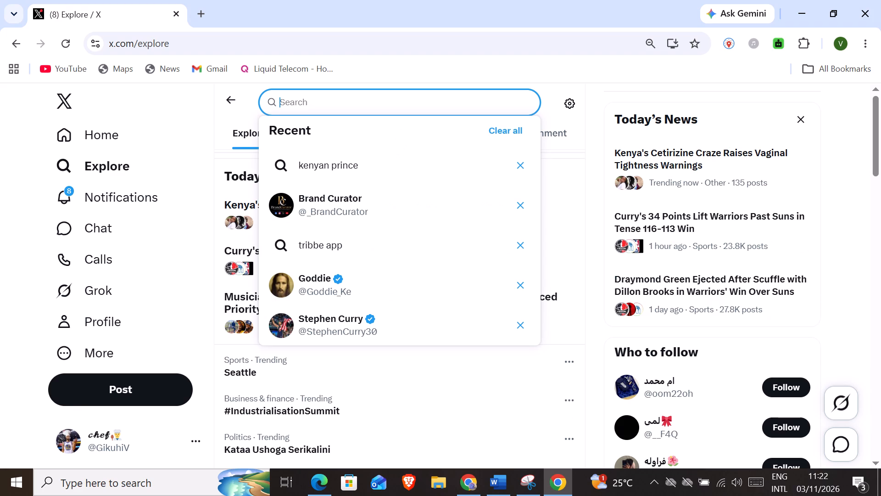
left_click(320, 196)
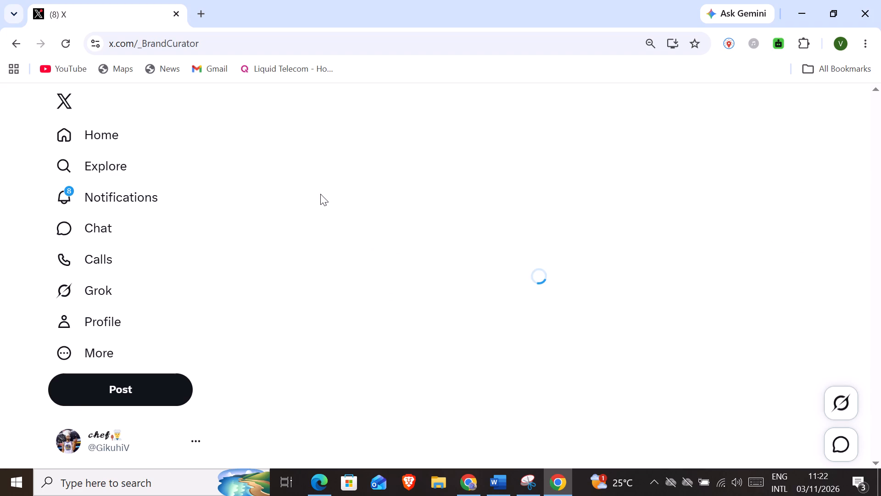
left_click(269, 245)
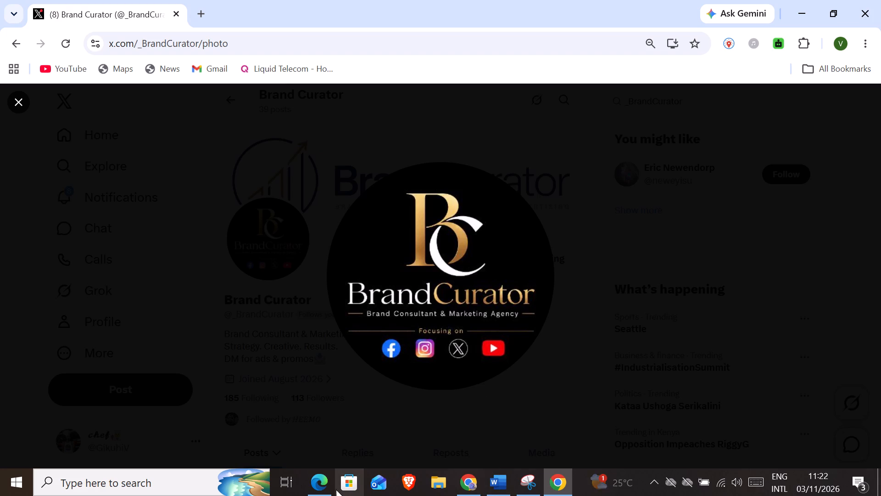
Capture the enlarged Brand Curator logo as a new rectangular snip in Snipping Tool and copy it.
left_click(528, 491)
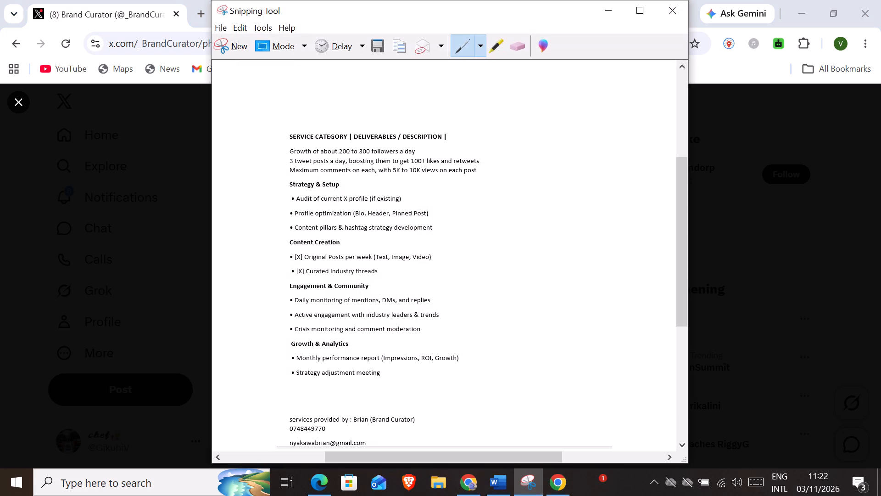
left_click(236, 43)
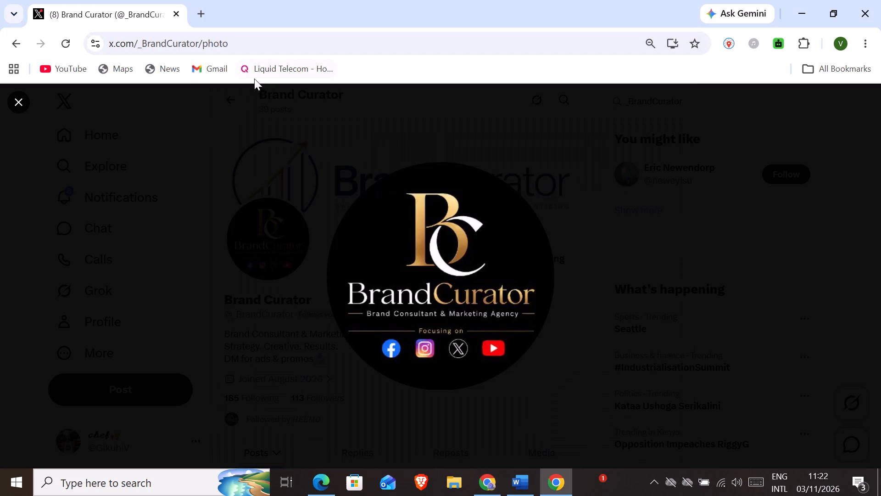
left_click_drag(310, 150, 513, 317)
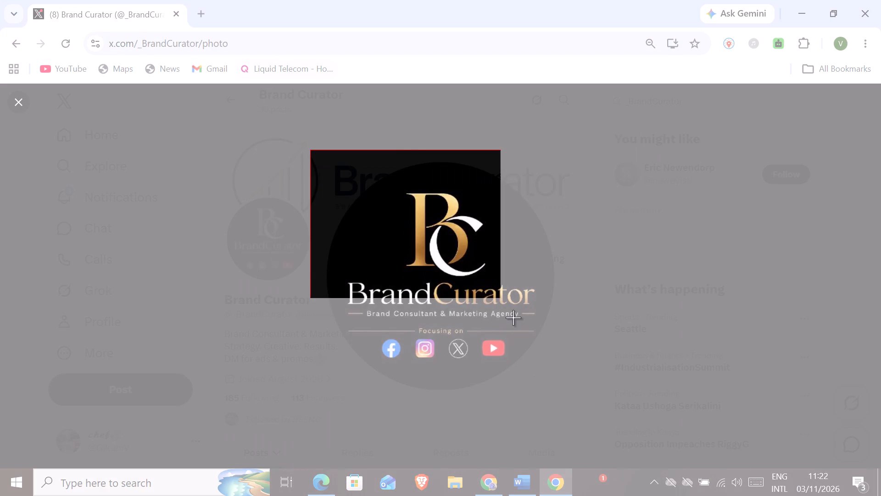
left_click_drag(513, 317, 591, 409)
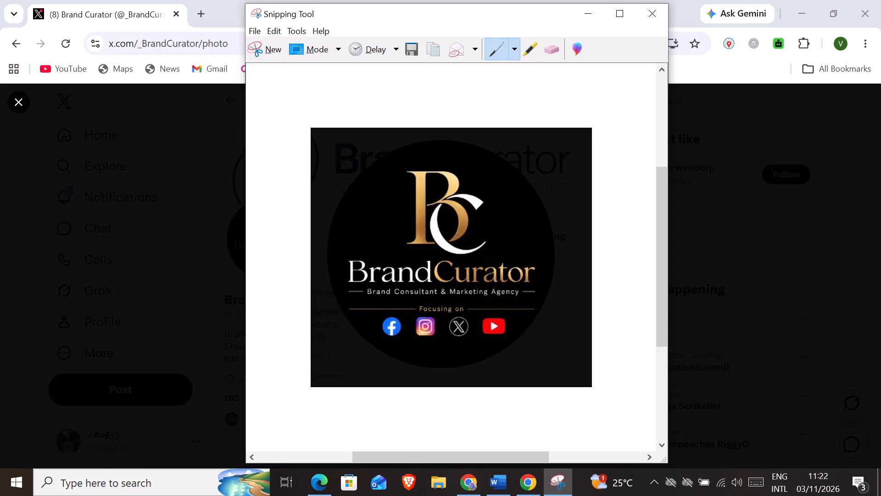
left_click(434, 45)
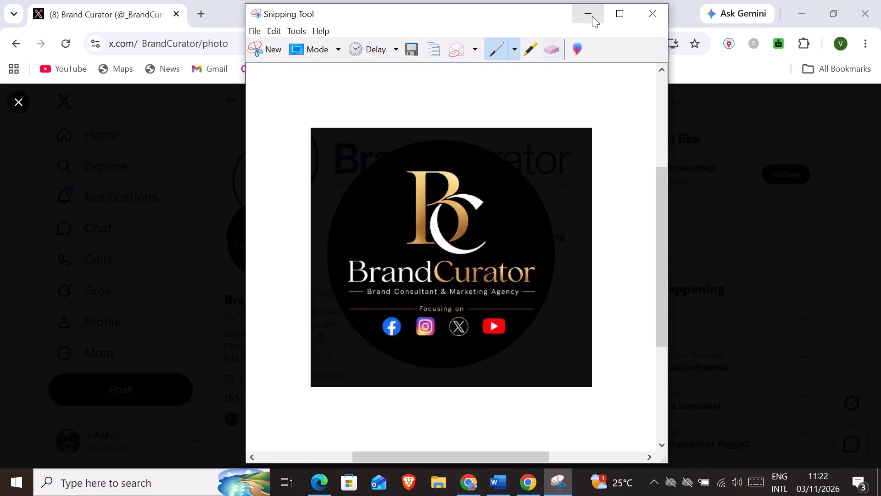
left_click(594, 17)
left_click(580, 151)
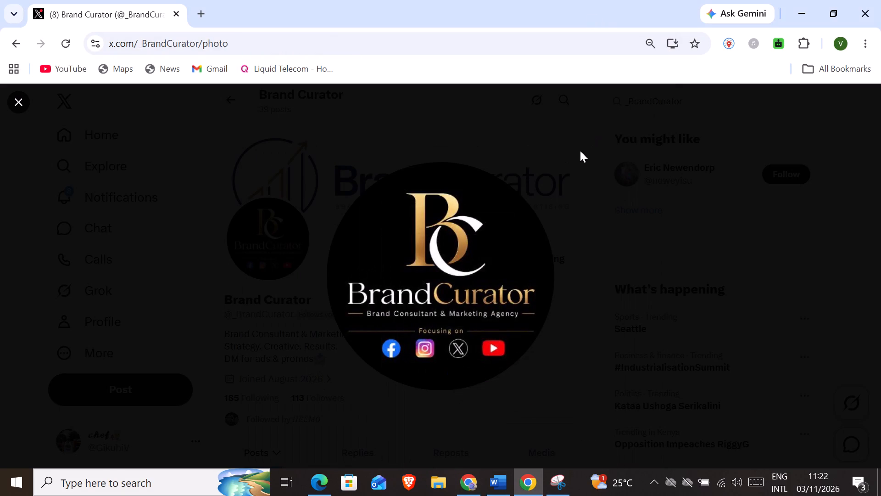
Return to the Google AI conversation and examine the newly generated dark-mode poster.
left_click(804, 0)
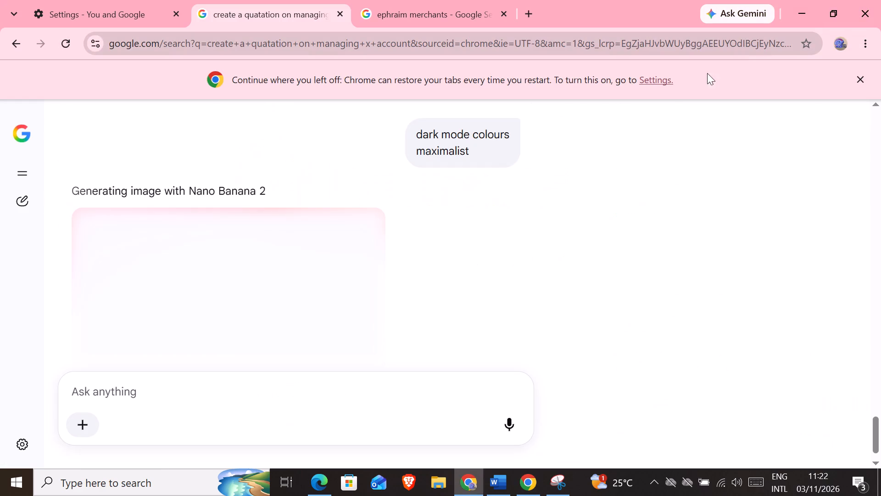
scroll(434, 214, "down", 3)
scroll(431, 214, "up", 1)
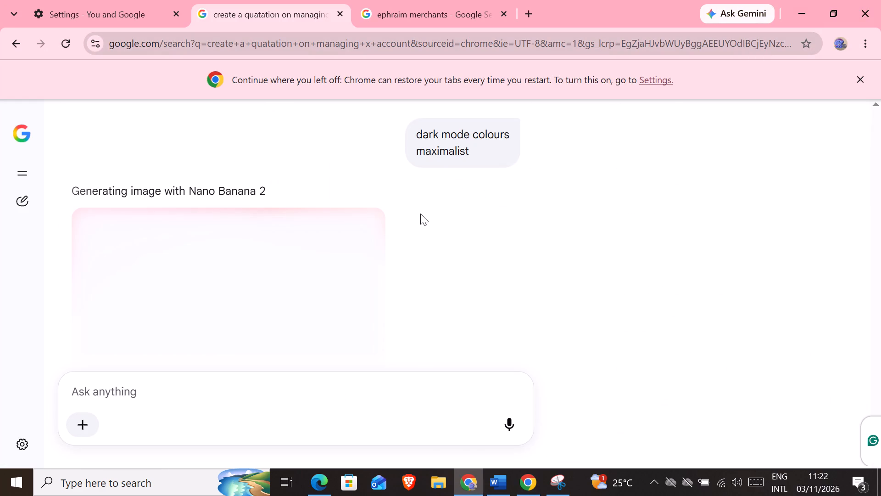
scroll(245, 305, "down", 2)
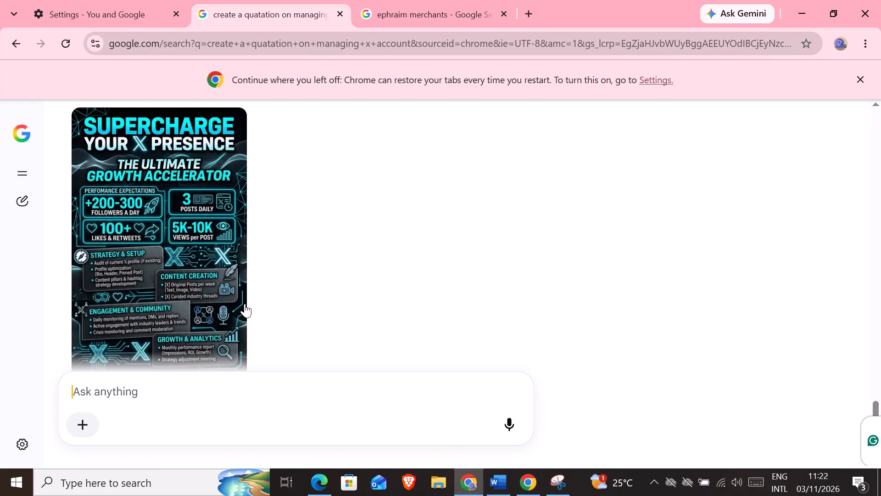
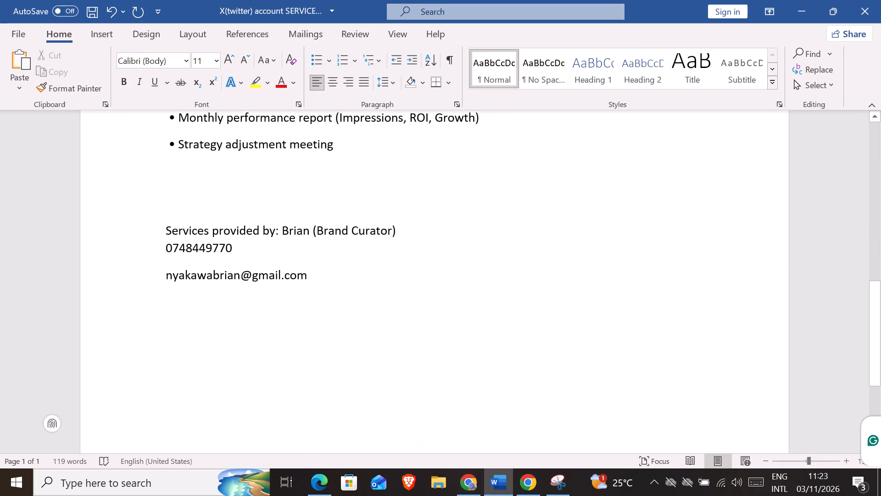
Switch to Snipping Tool, save the Brand Curator logo snip to Pictures as a JPEG file named "logo", and close it.
left_click(321, 348)
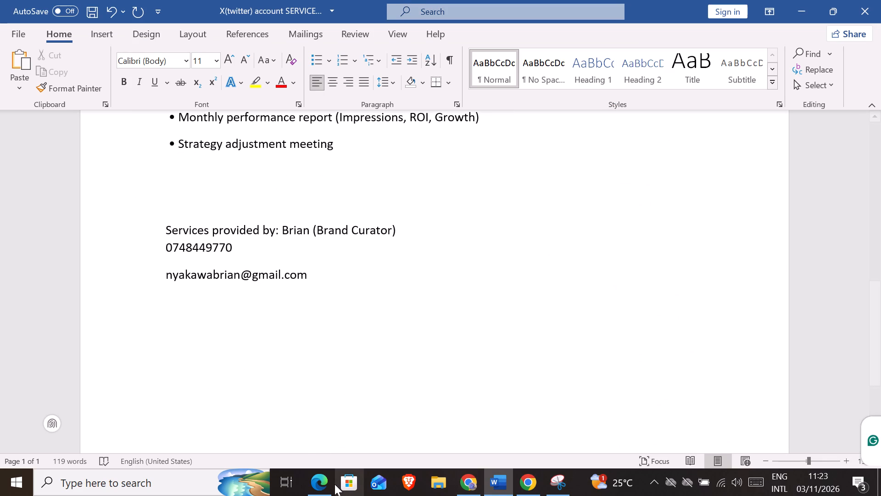
left_click(557, 485)
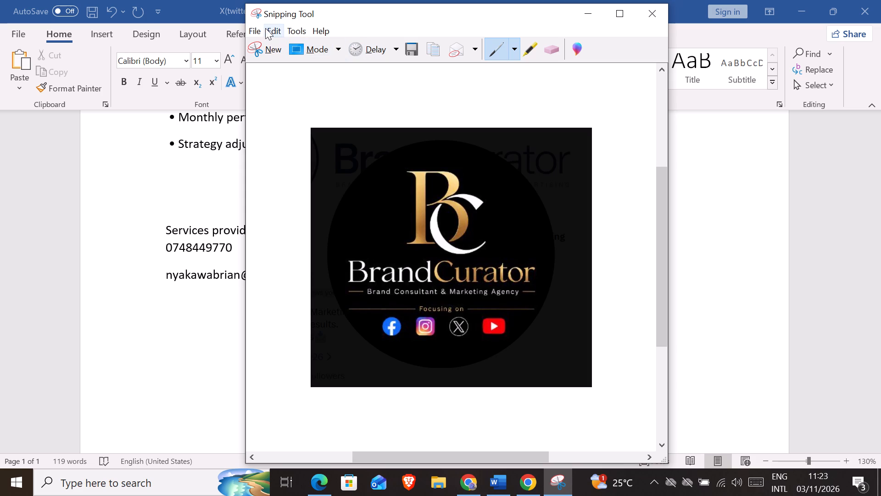
left_click(256, 29)
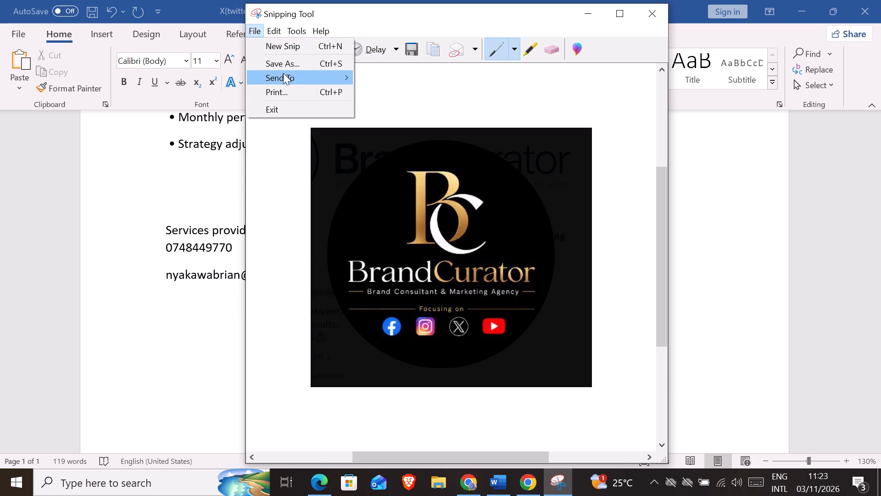
left_click(283, 65)
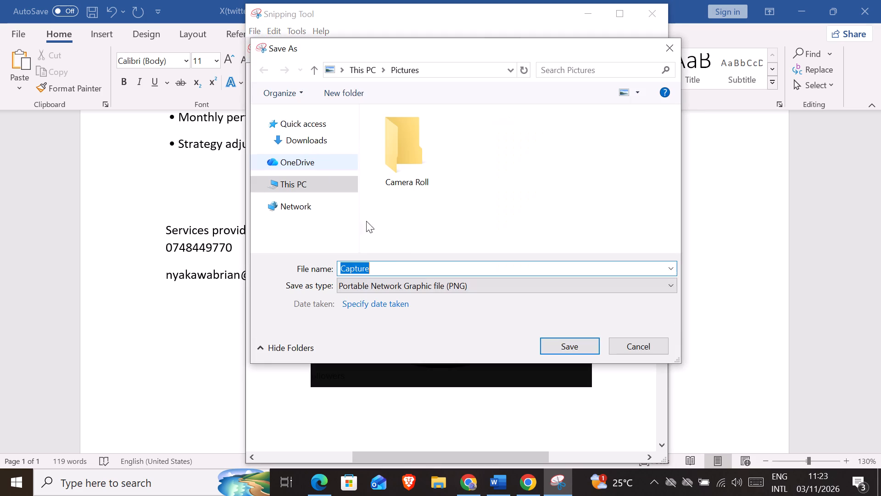
type("logo")
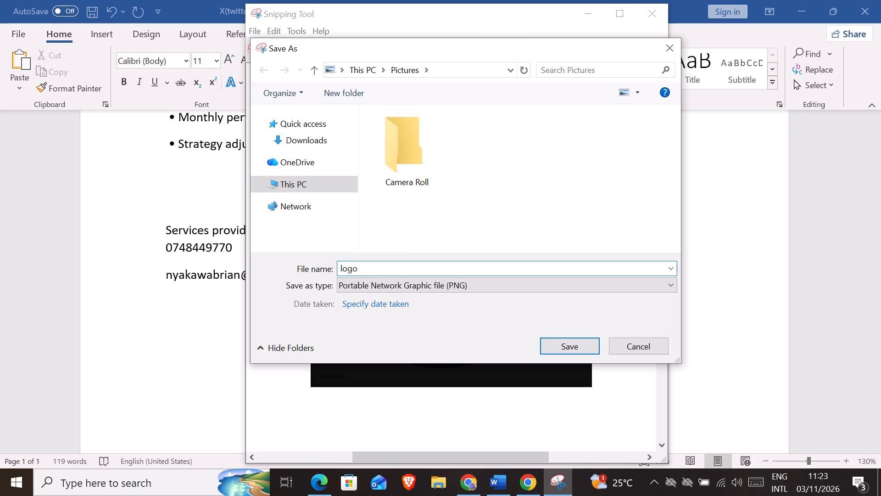
left_click(408, 287)
left_click(390, 321)
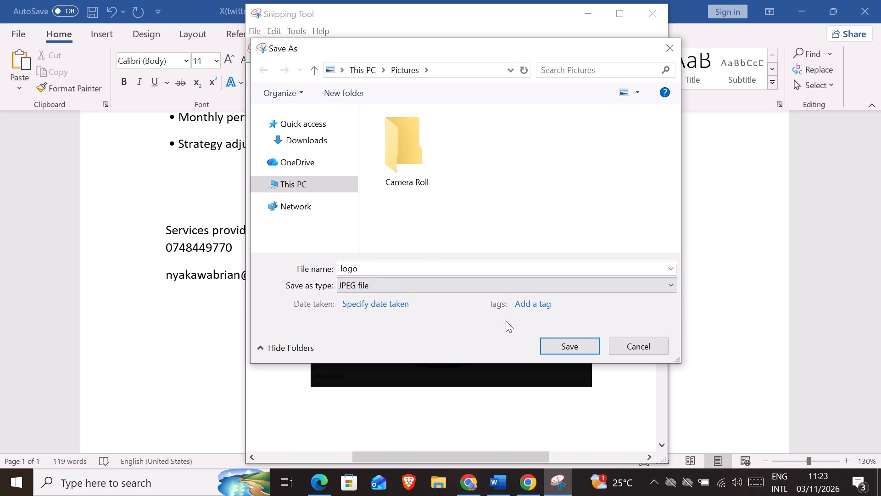
left_click(567, 341)
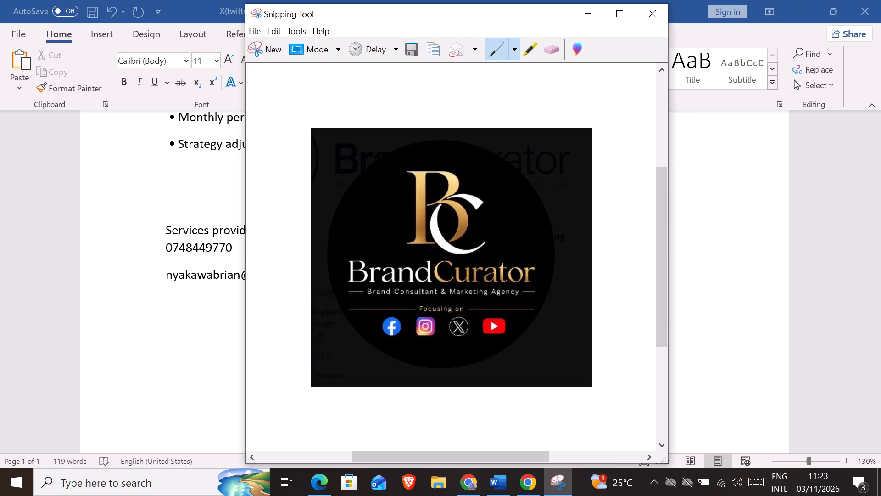
left_click(655, 14)
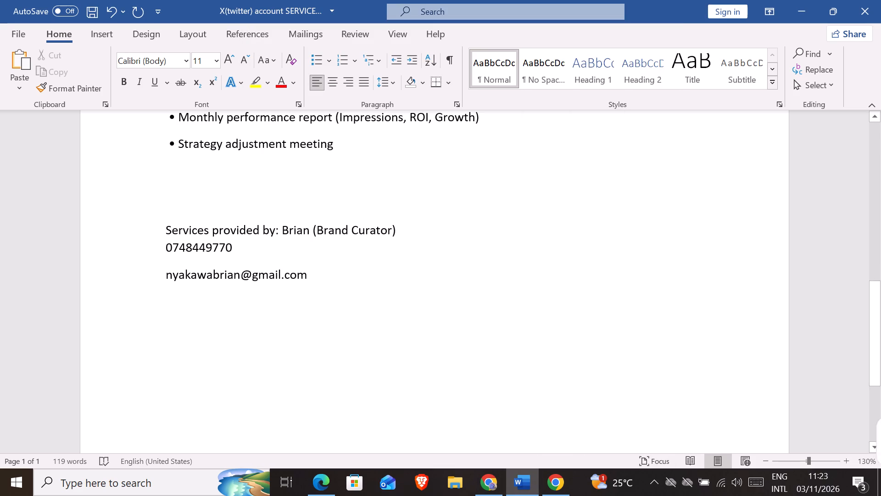
Insert the "logo" picture from the device's Pictures folder into the SERVICE CATEGORY heading line at the start of the quotation.
scroll(324, 295, "up", 9)
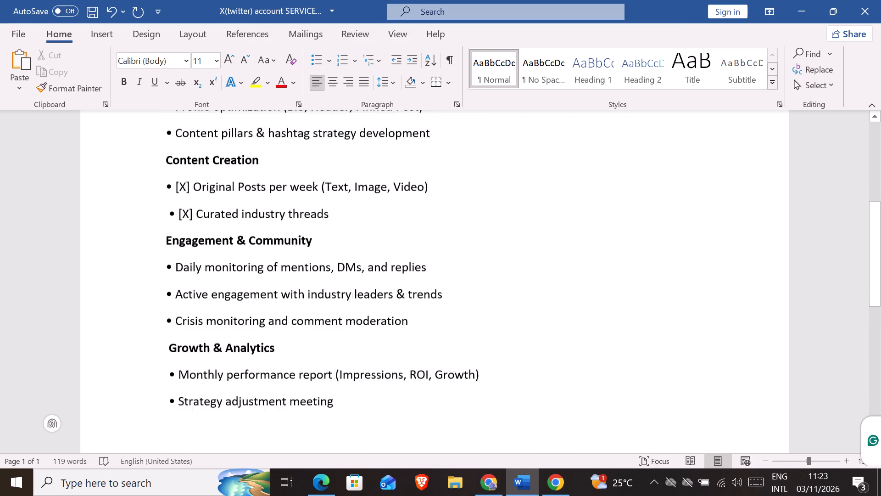
scroll(323, 291, "up", 5)
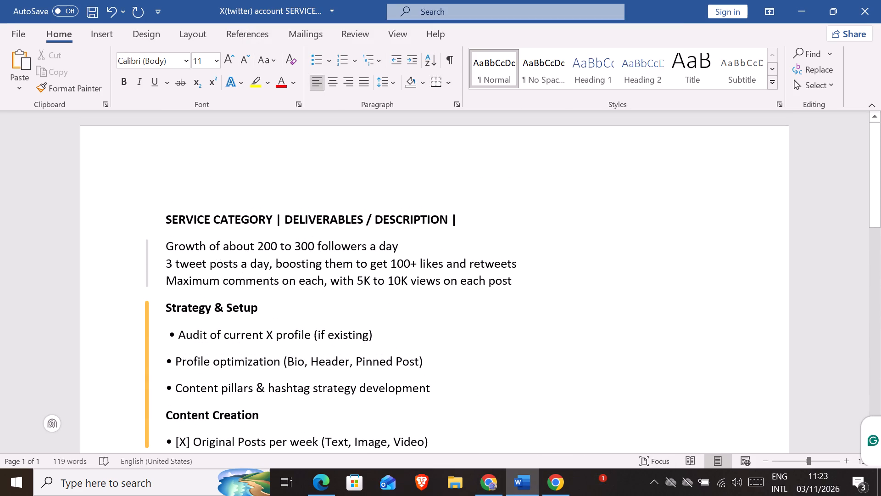
left_click(249, 176)
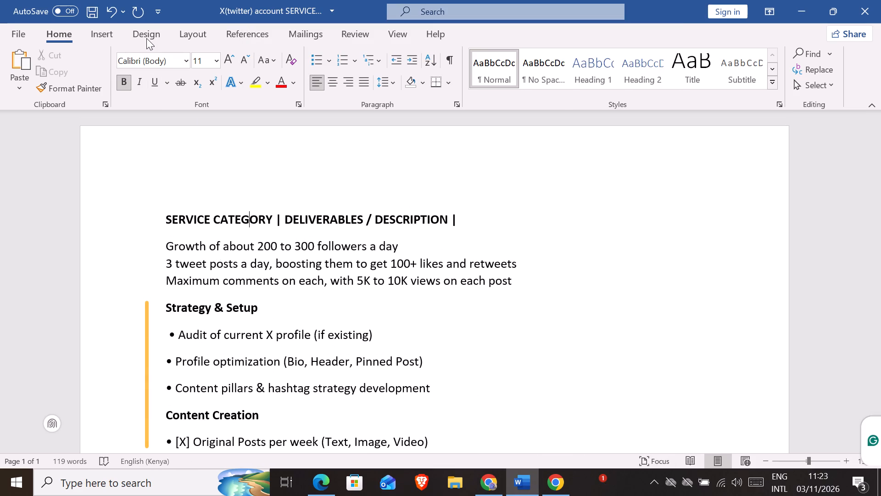
left_click(212, 40)
left_click(136, 34)
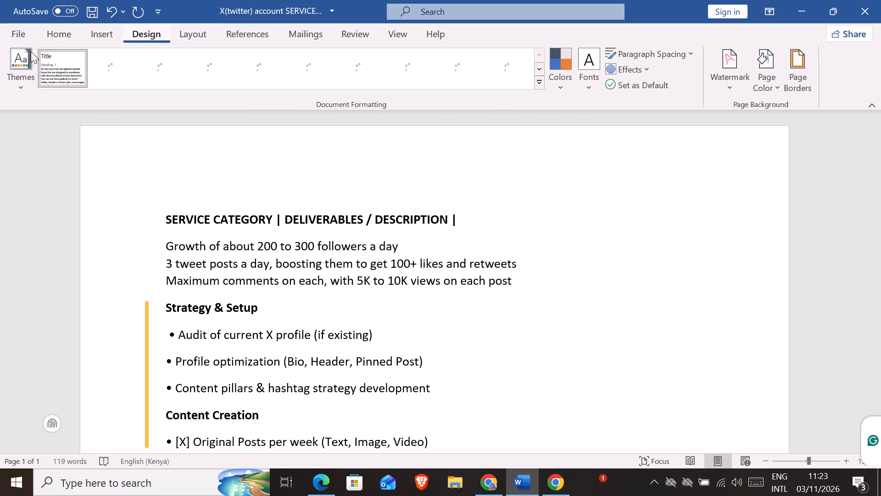
left_click(82, 37)
left_click(97, 33)
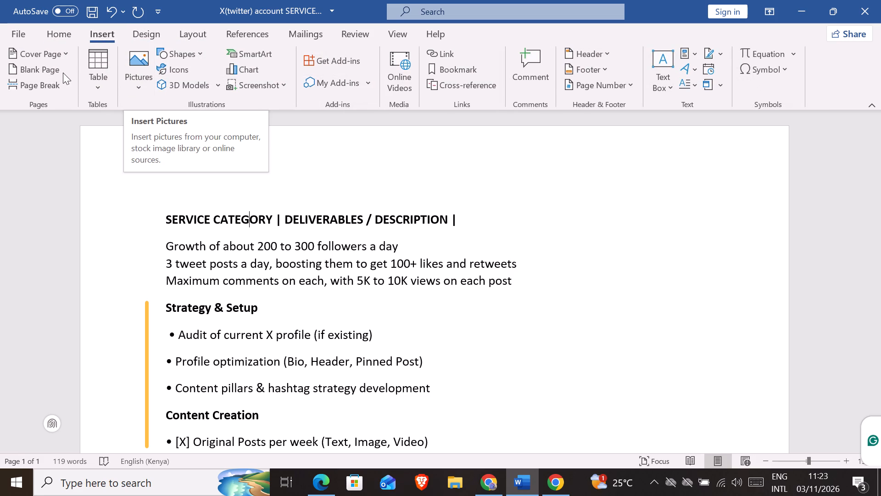
left_click(133, 58)
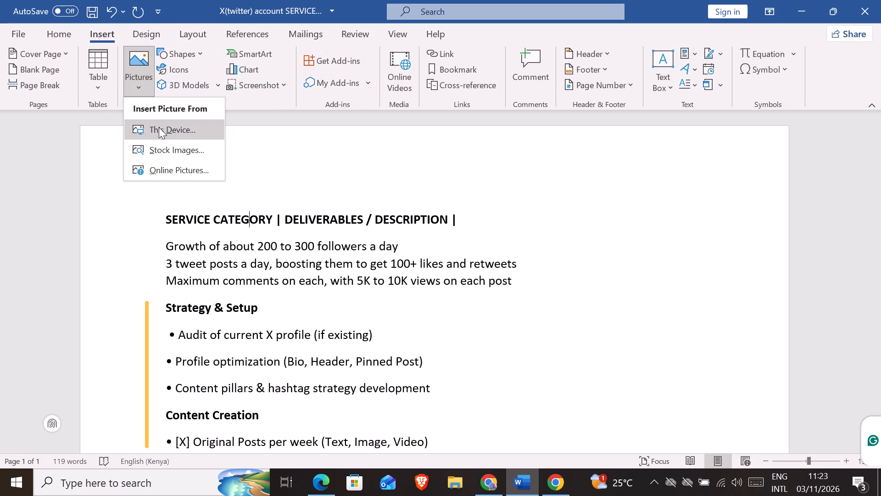
left_click(159, 127)
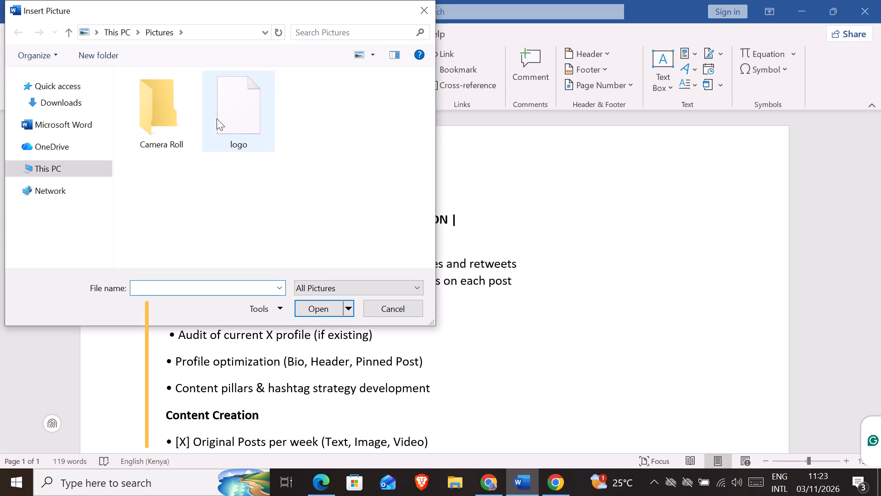
left_click(217, 118)
left_click(248, 113)
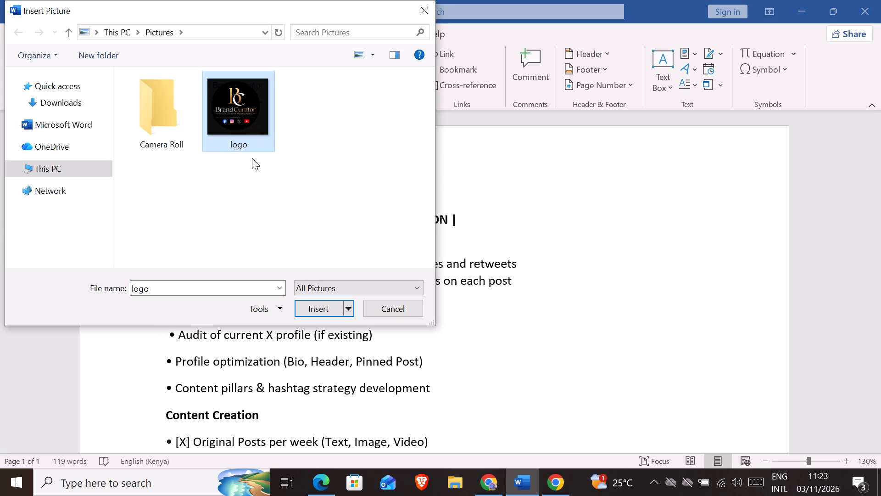
left_click(304, 304)
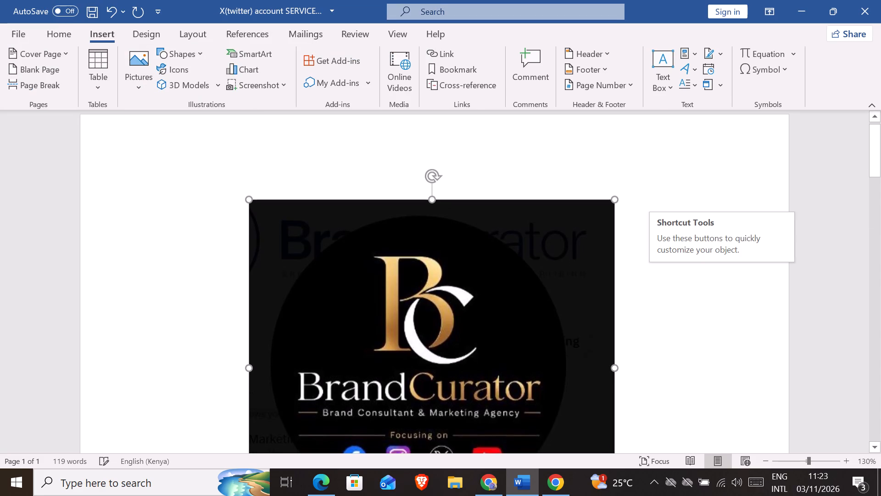
Examine the inserted logo's Format Picture options for fill and line, effects, layout and picture adjustments.
scroll(368, 257, "down", 6)
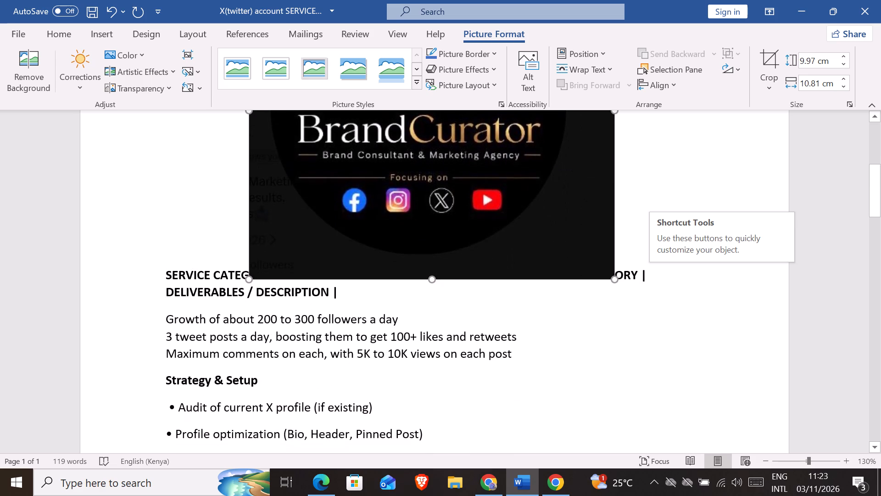
scroll(308, 260, "up", 3)
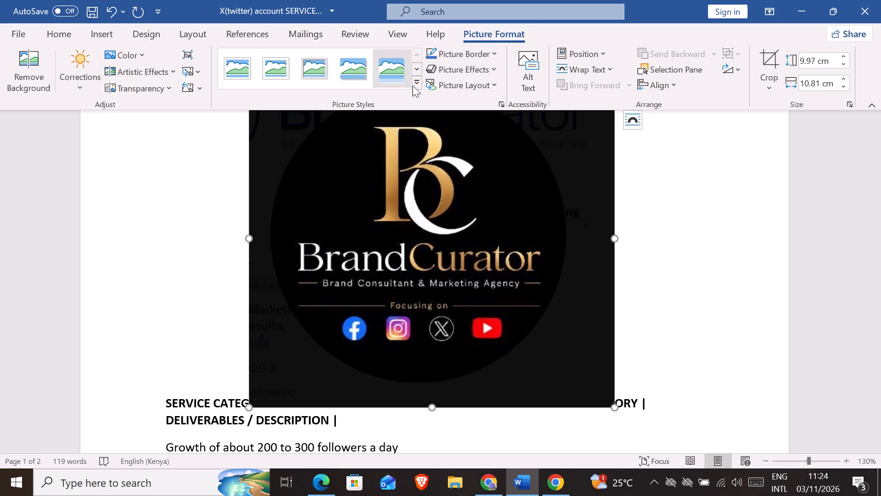
right_click(503, 163)
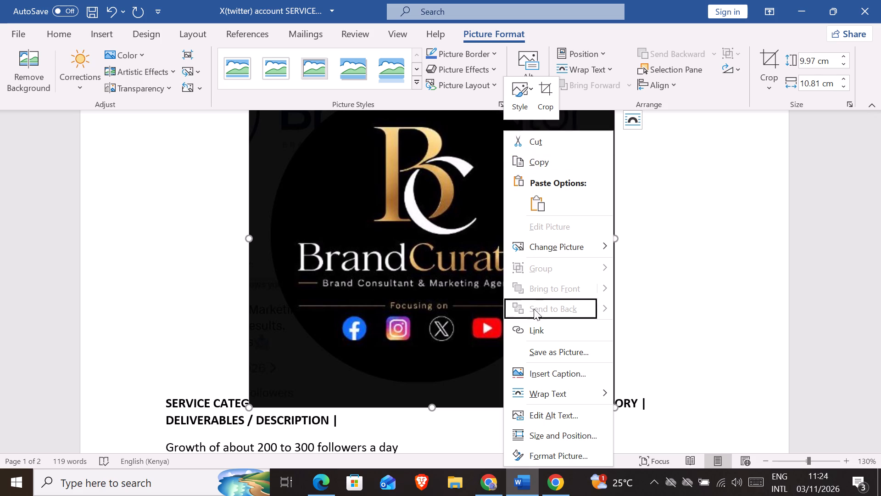
left_click(535, 449)
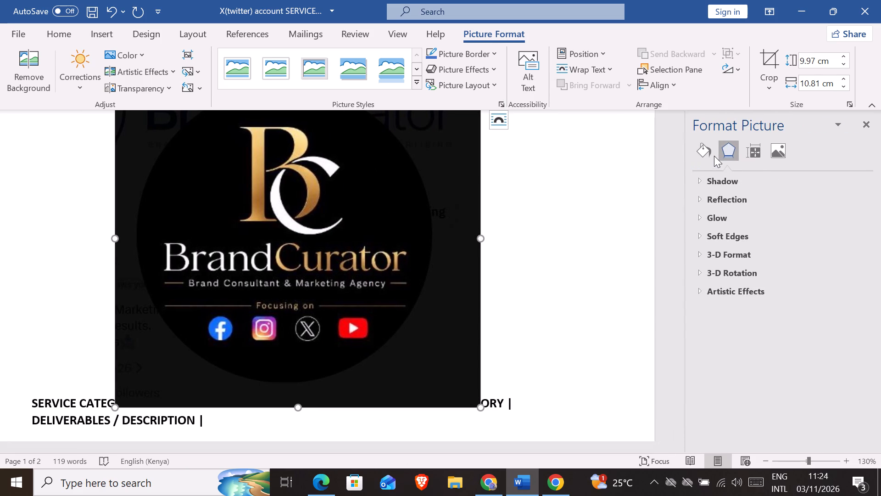
left_click(713, 154)
left_click(720, 156)
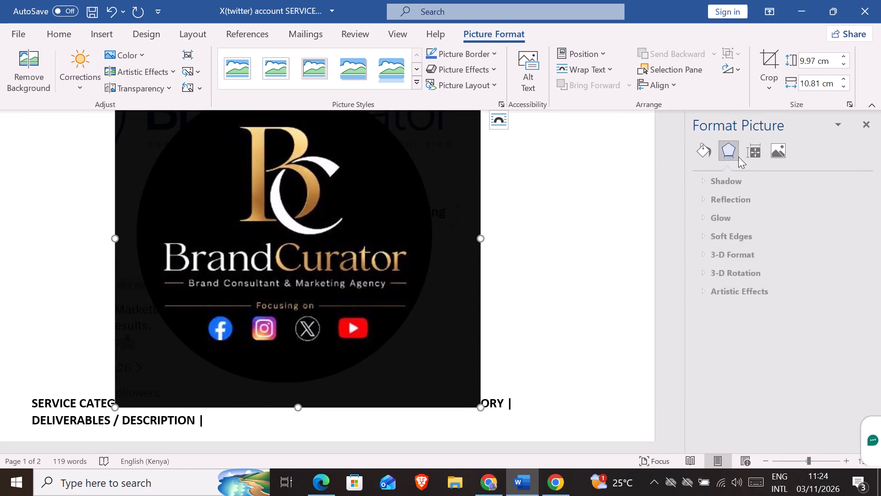
left_click(763, 156)
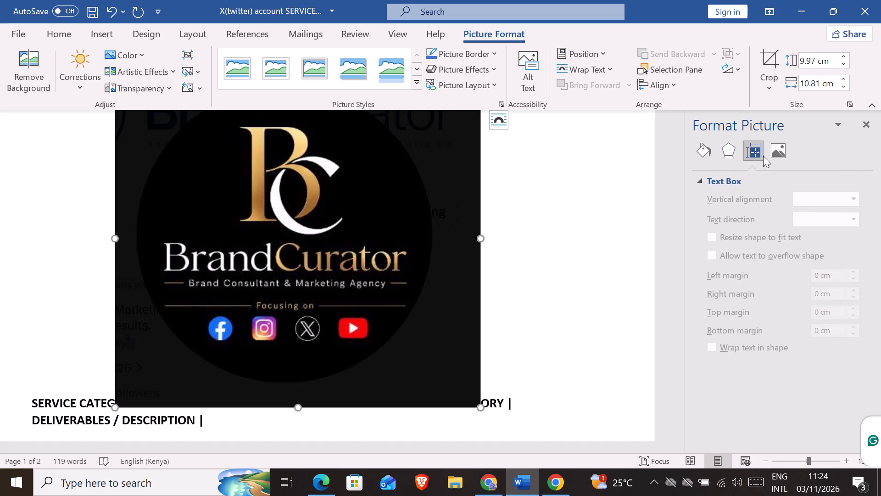
left_click(773, 150)
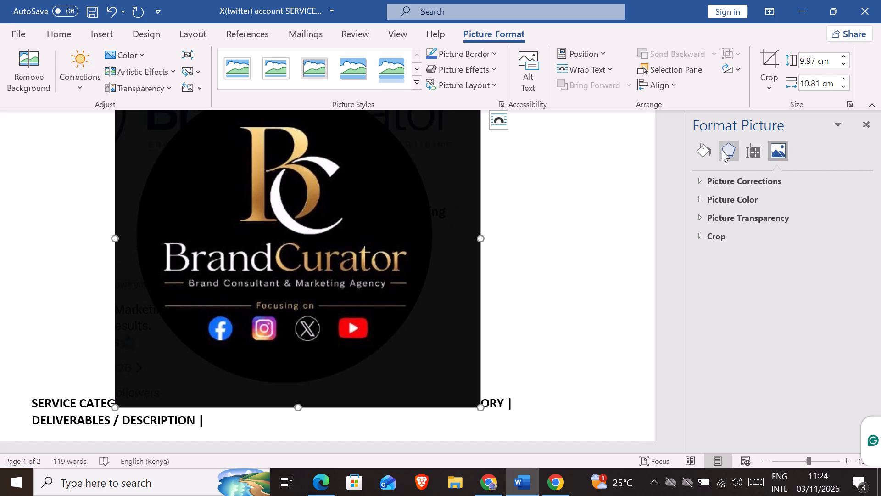
left_click(709, 150)
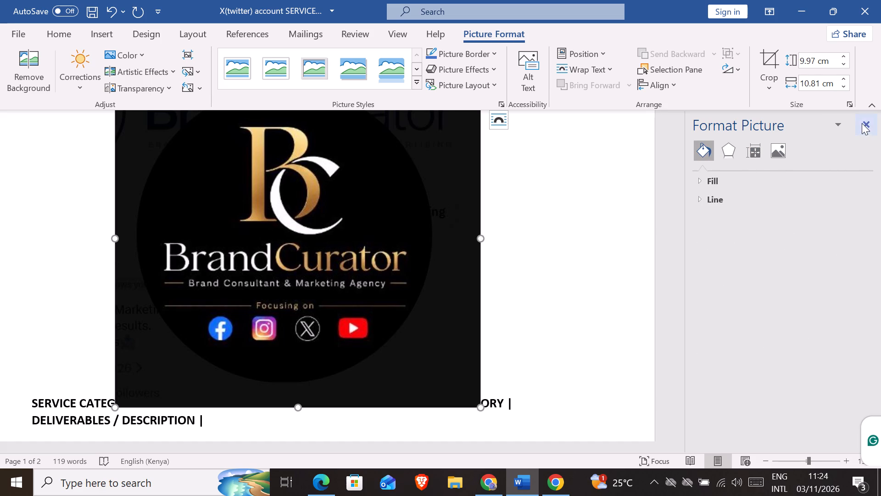
left_click(862, 123)
Examine the transparency, artistic effects and colour presets available for the logo picture.
scroll(533, 242, "up", 1)
scroll(533, 242, "down", 1)
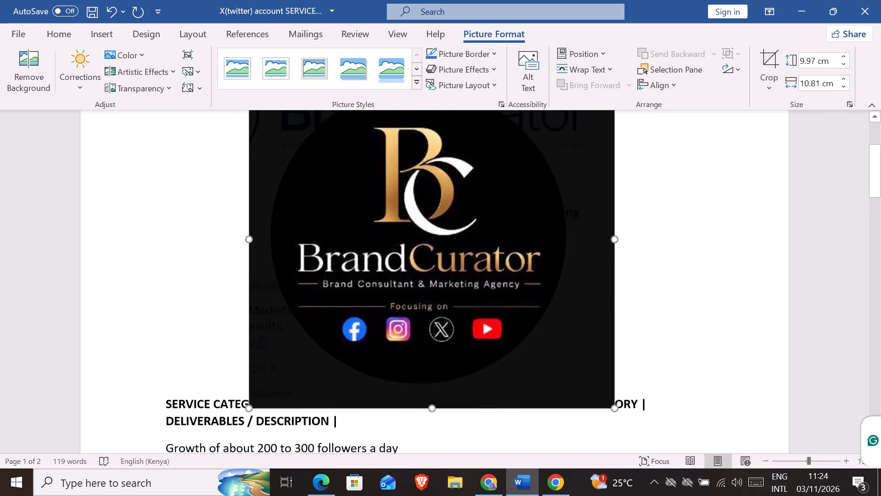
scroll(533, 242, "up", 2)
right_click(533, 242)
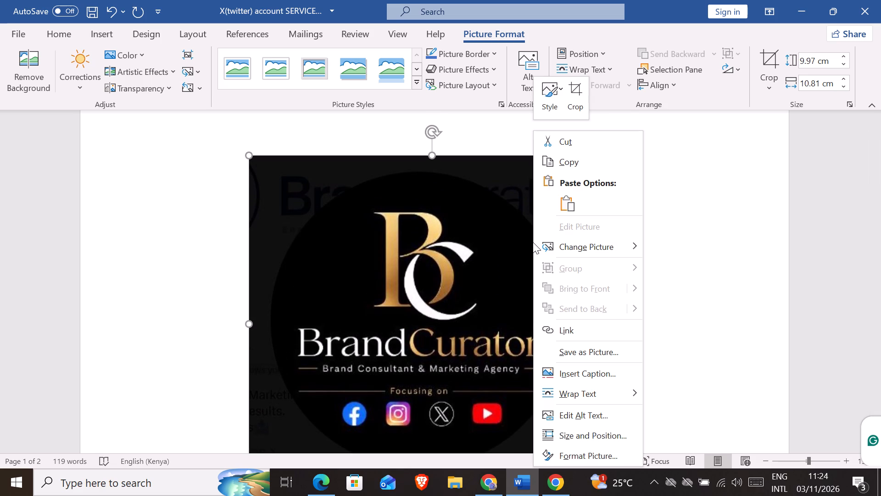
left_click(562, 21)
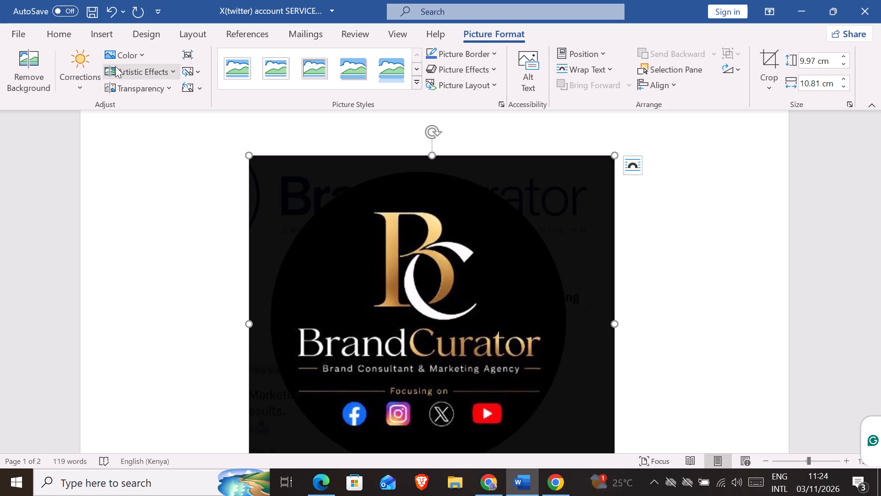
left_click(125, 86)
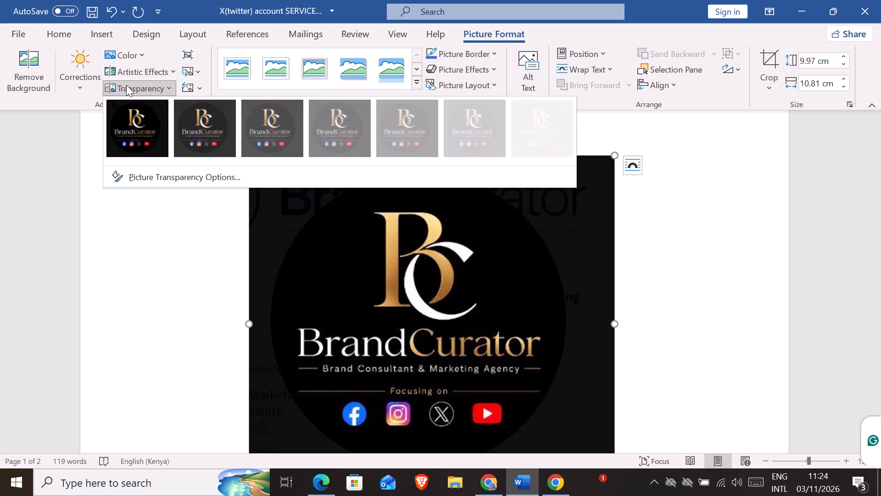
left_click(157, 73)
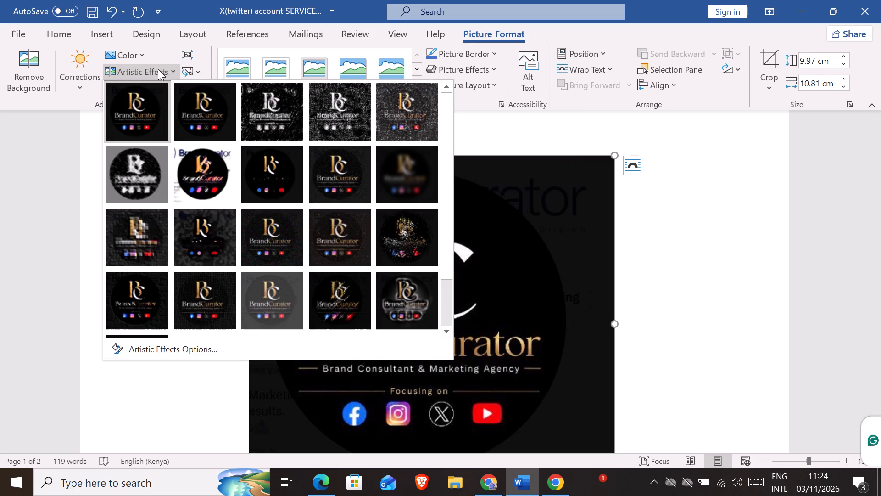
left_click(158, 69)
left_click(136, 52)
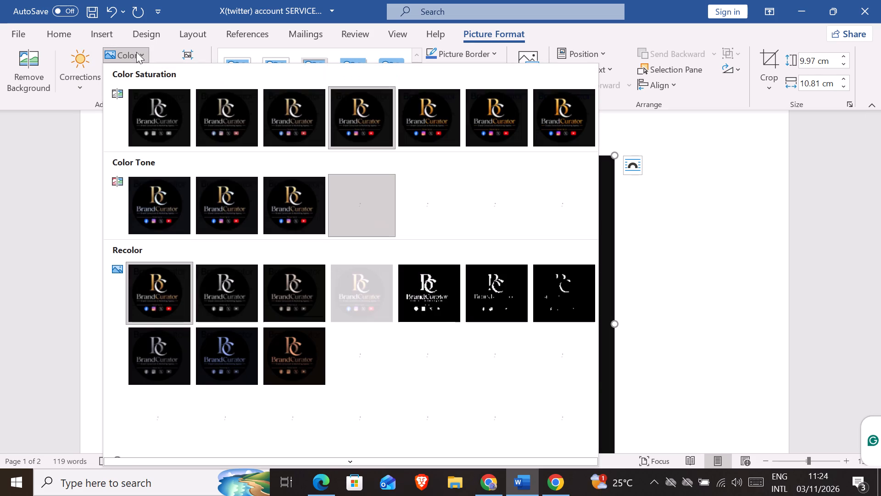
left_click(136, 52)
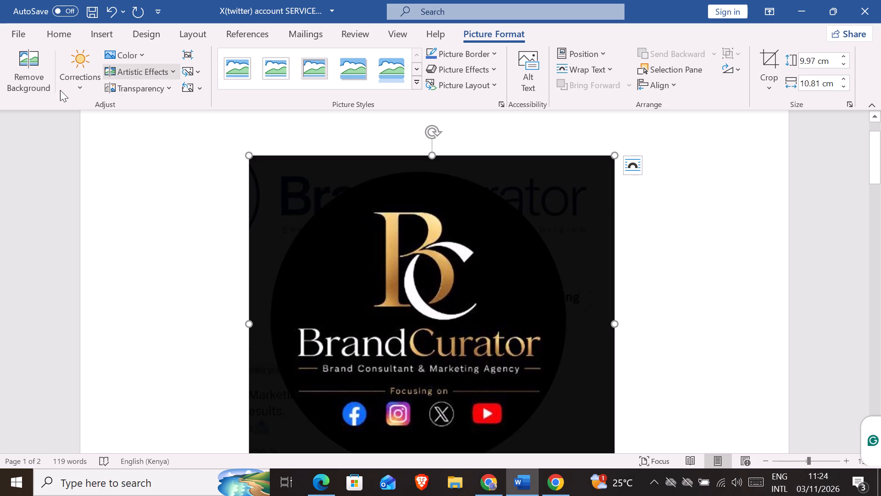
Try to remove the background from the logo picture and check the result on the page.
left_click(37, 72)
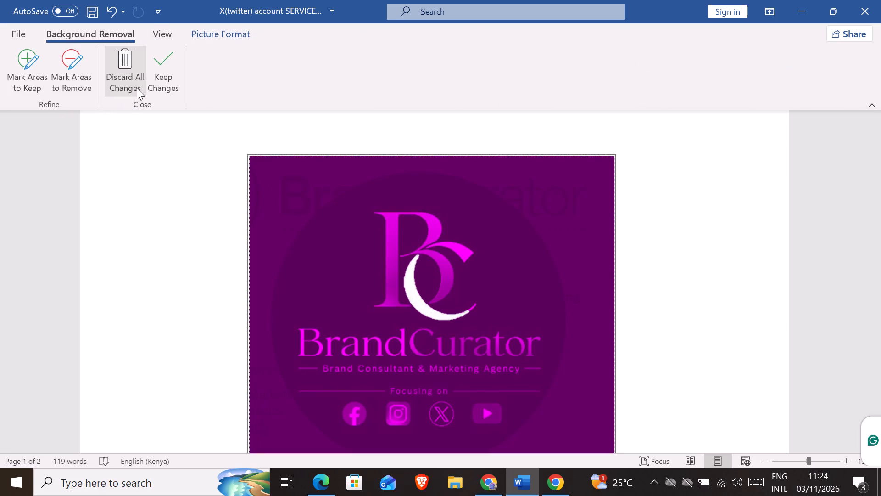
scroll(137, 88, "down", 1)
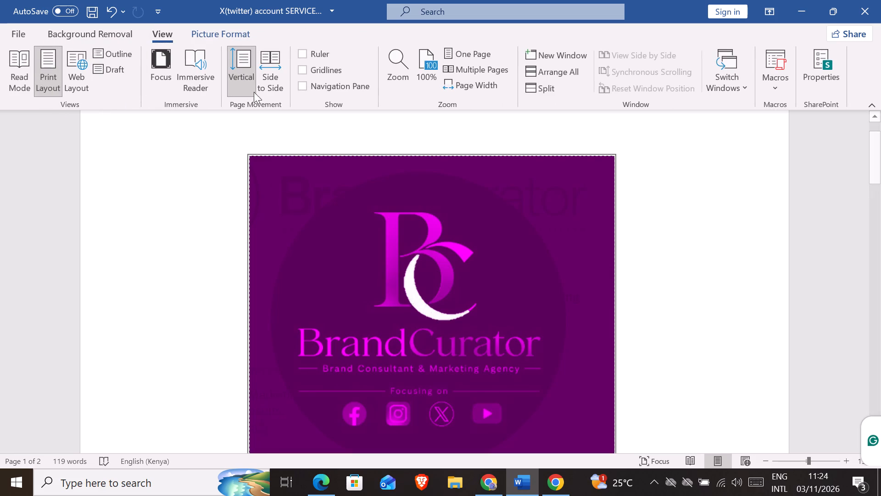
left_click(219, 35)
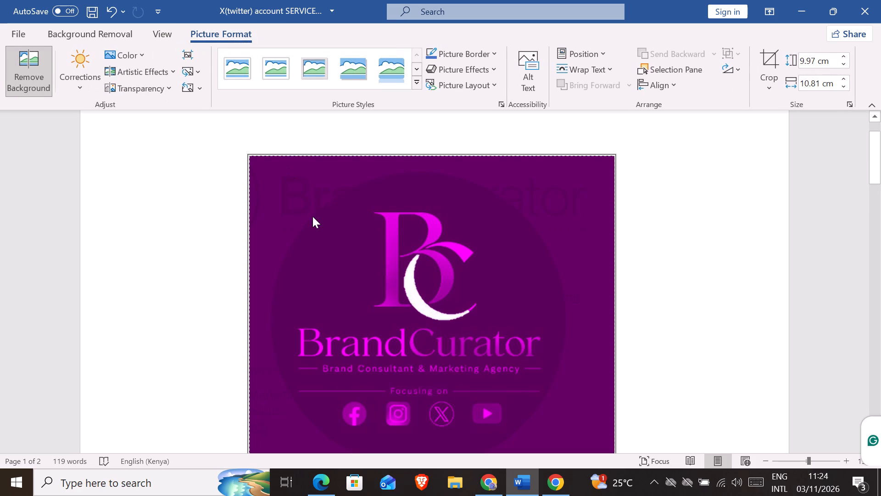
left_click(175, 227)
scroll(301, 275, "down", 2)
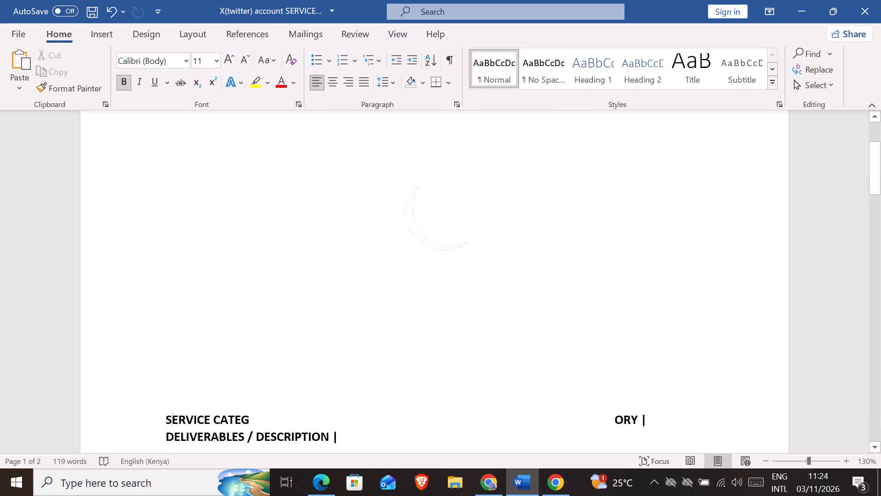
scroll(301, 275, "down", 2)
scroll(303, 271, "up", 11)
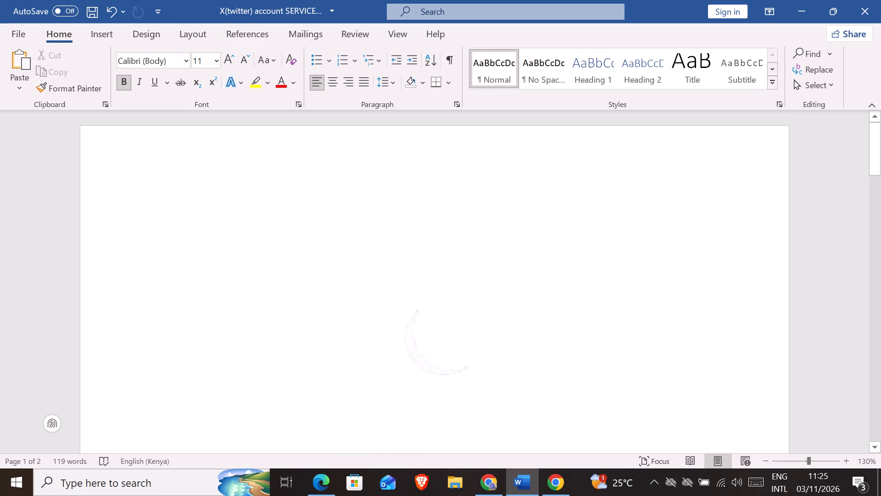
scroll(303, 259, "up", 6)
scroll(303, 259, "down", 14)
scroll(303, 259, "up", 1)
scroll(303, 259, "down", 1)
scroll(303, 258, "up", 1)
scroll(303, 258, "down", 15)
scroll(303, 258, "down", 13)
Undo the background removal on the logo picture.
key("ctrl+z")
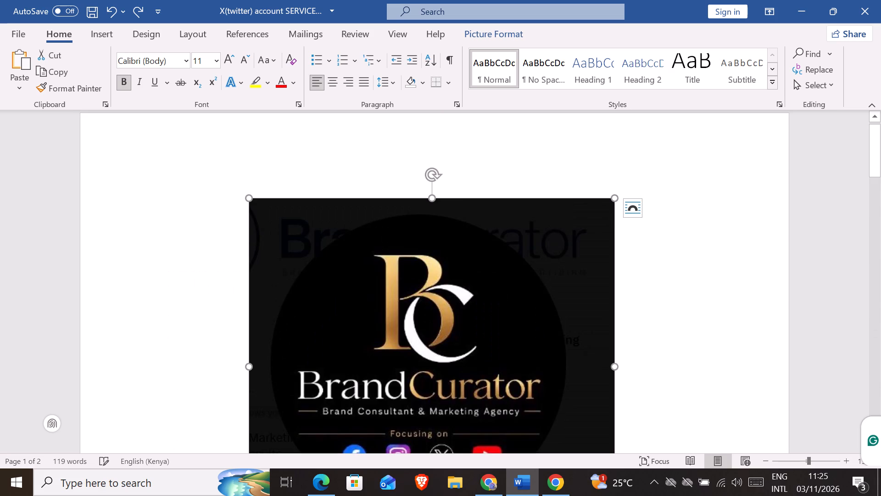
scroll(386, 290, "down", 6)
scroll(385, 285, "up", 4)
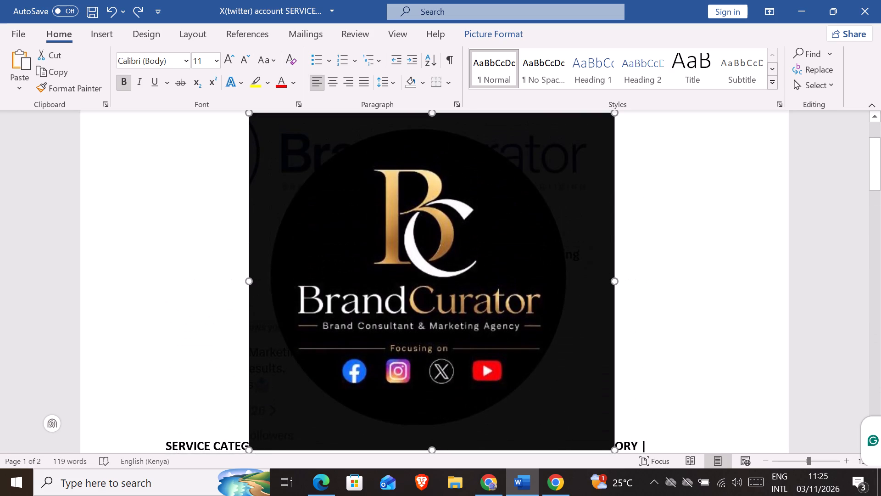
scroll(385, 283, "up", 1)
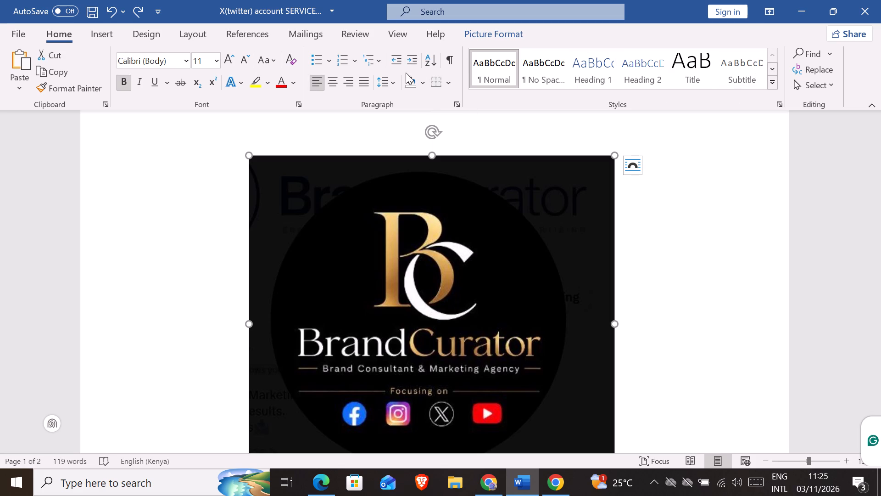
Search the document for "chroma" and close the search results.
left_click(448, 10)
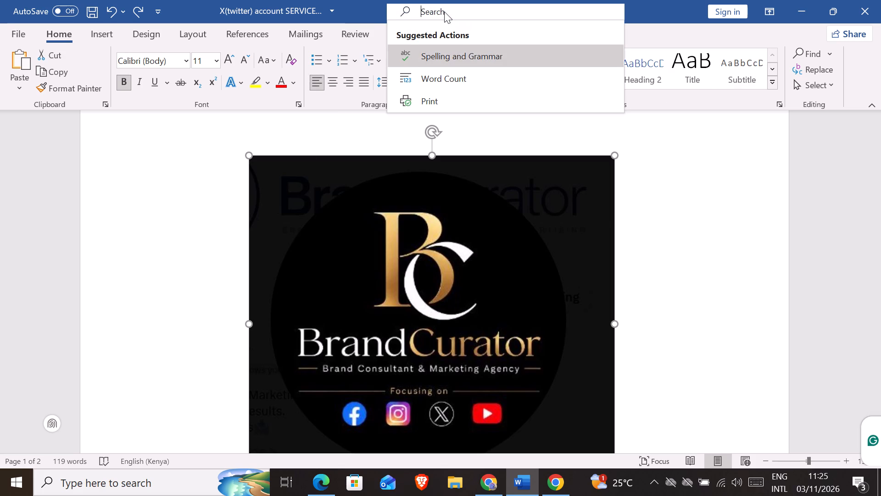
type("chroma")
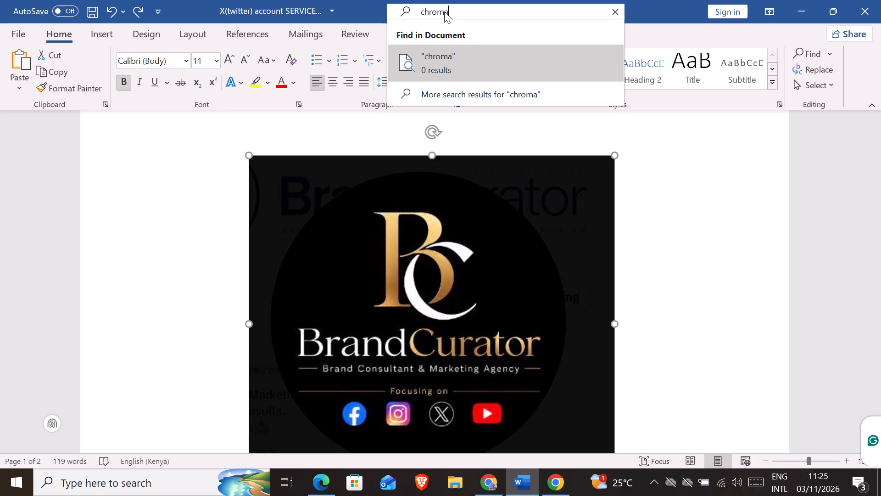
key("Return")
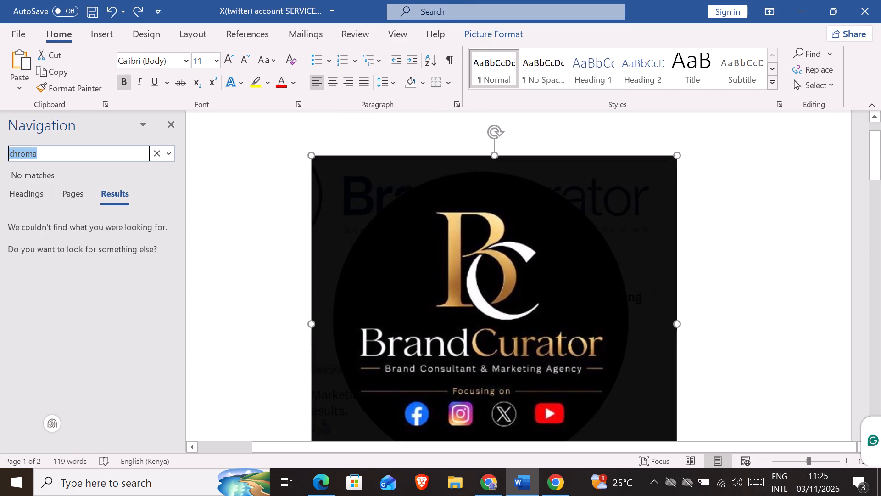
left_click(474, 6)
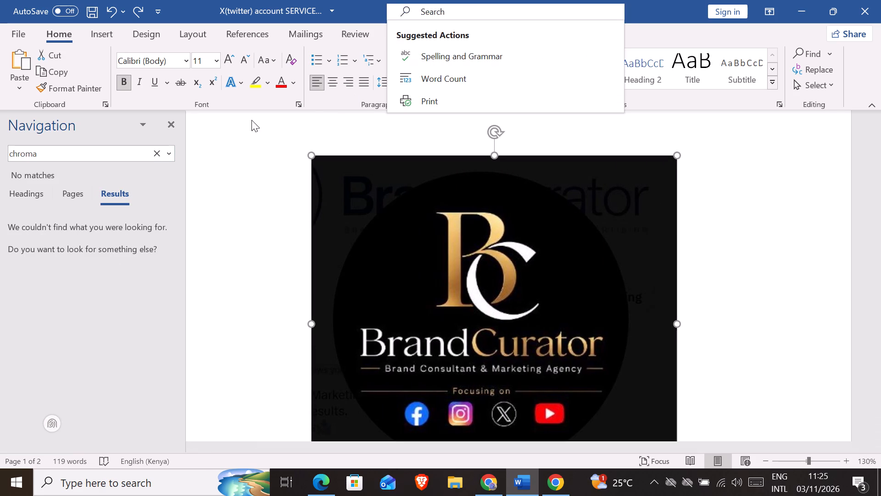
left_click(184, 126)
left_click(175, 126)
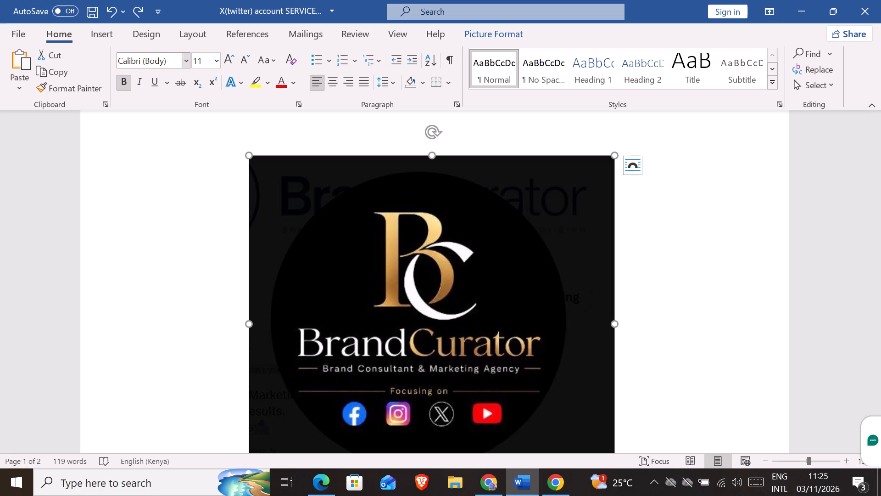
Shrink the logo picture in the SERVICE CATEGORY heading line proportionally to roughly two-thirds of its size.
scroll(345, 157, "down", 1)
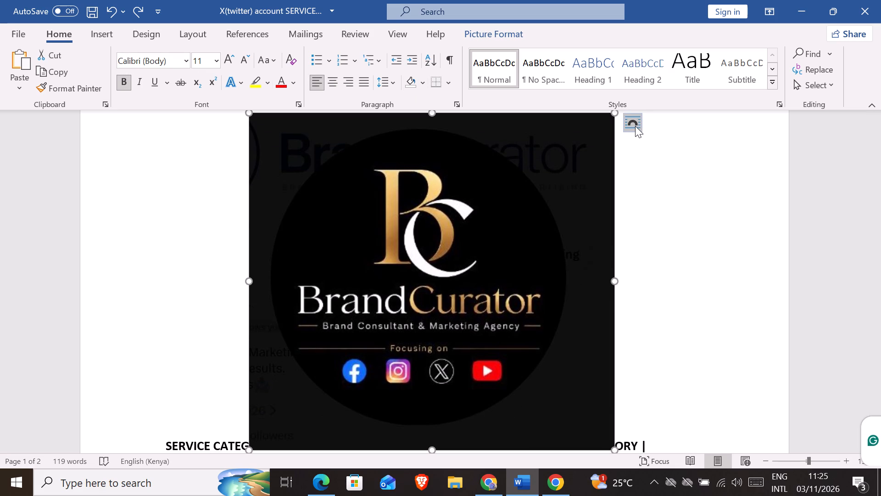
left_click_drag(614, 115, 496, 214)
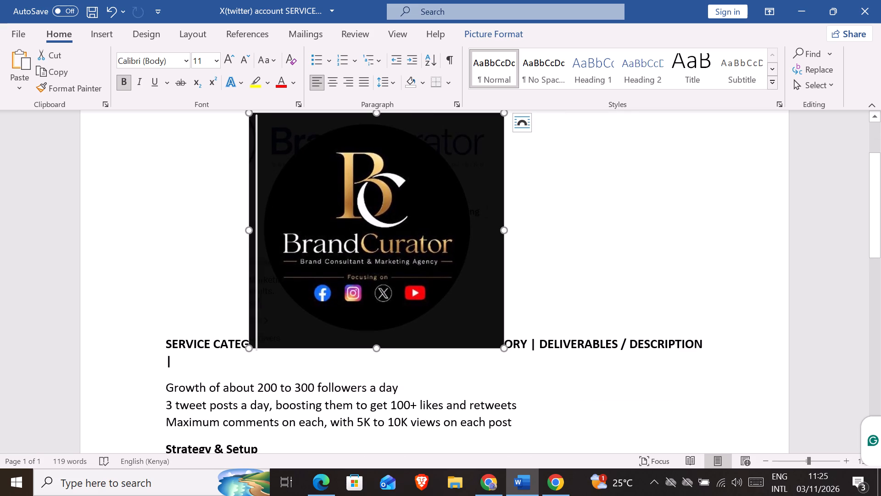
Examine the Format Picture options for the logo's effects, fill and line.
scroll(325, 231, "up", 2)
right_click(390, 237)
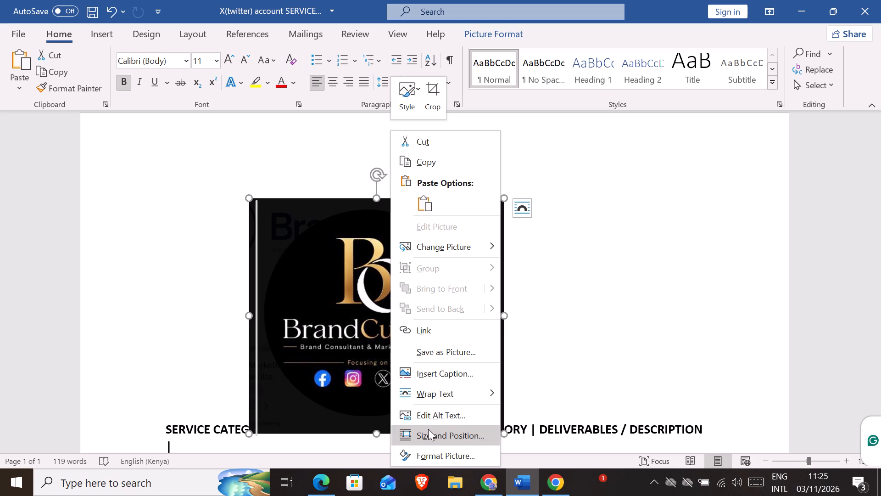
left_click(439, 447)
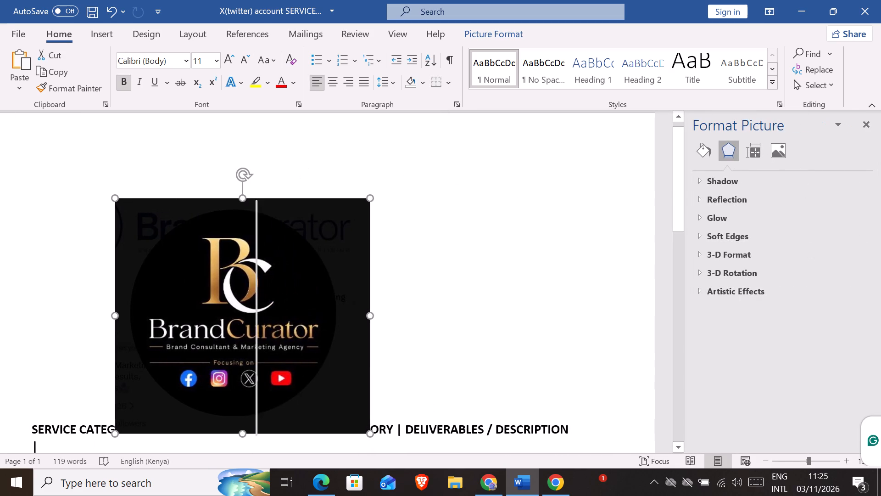
left_click(705, 184)
left_click(705, 184)
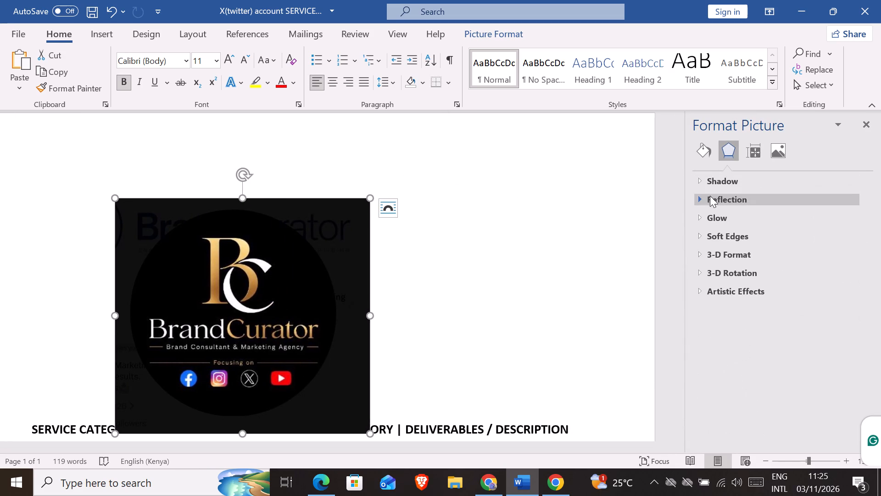
left_click(711, 198)
left_click(711, 198)
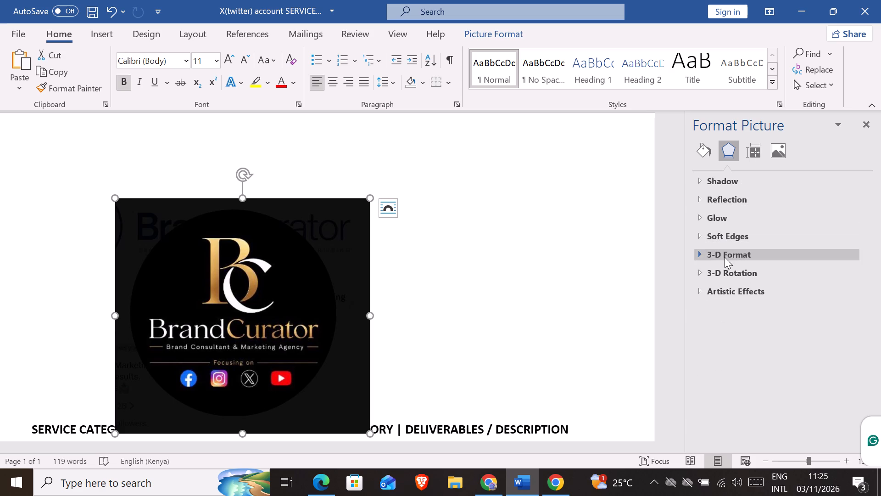
left_click(709, 154)
left_click(716, 182)
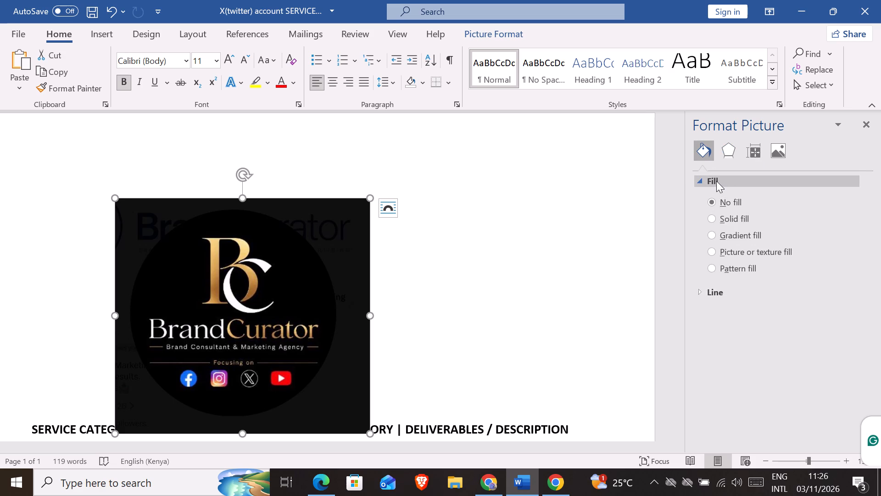
left_click(716, 181)
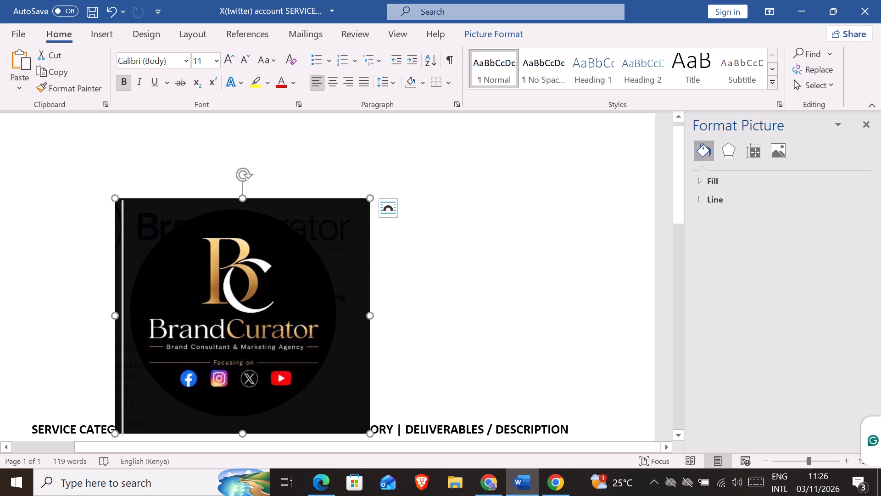
Delete the logo picture from the SERVICE CATEGORY heading line and close the formatting pane.
key("BackSpace")
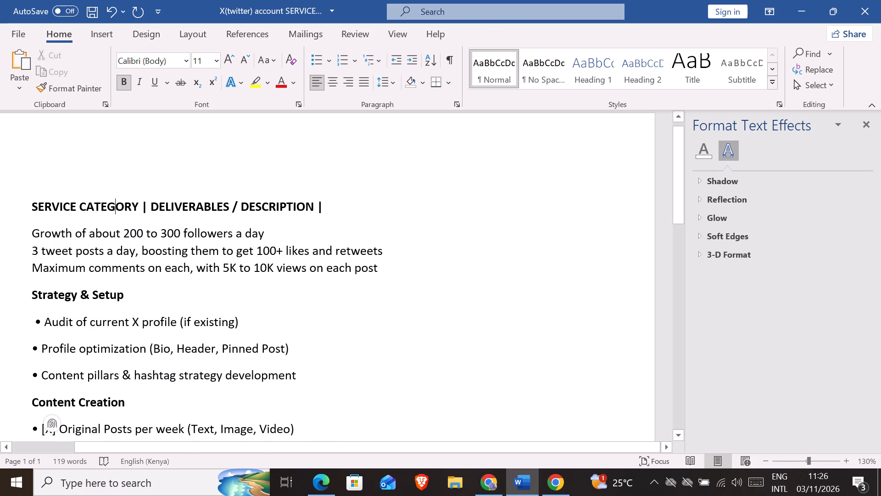
left_click(869, 125)
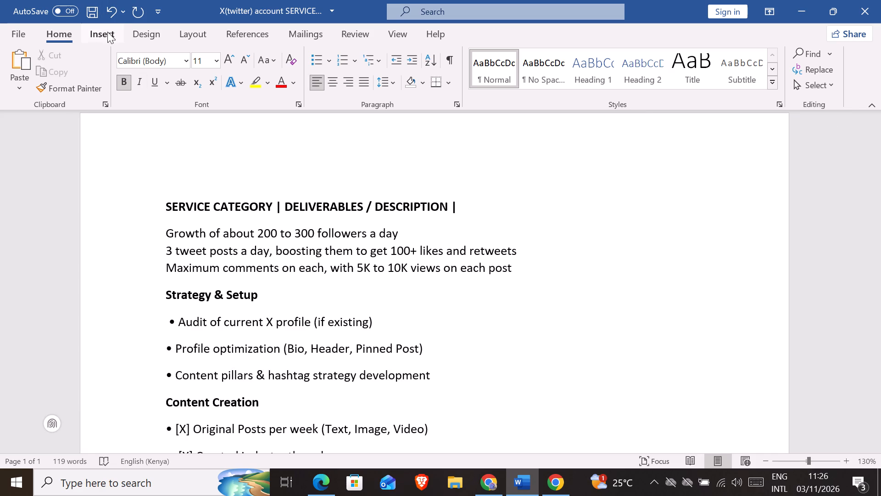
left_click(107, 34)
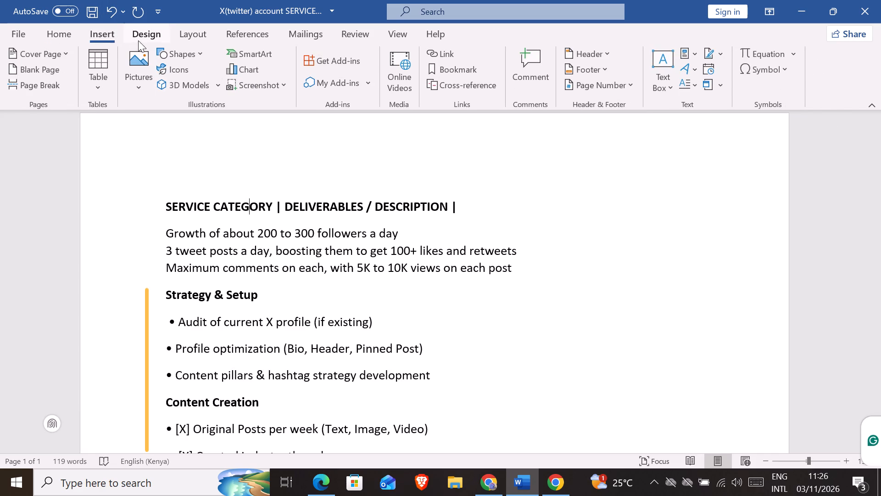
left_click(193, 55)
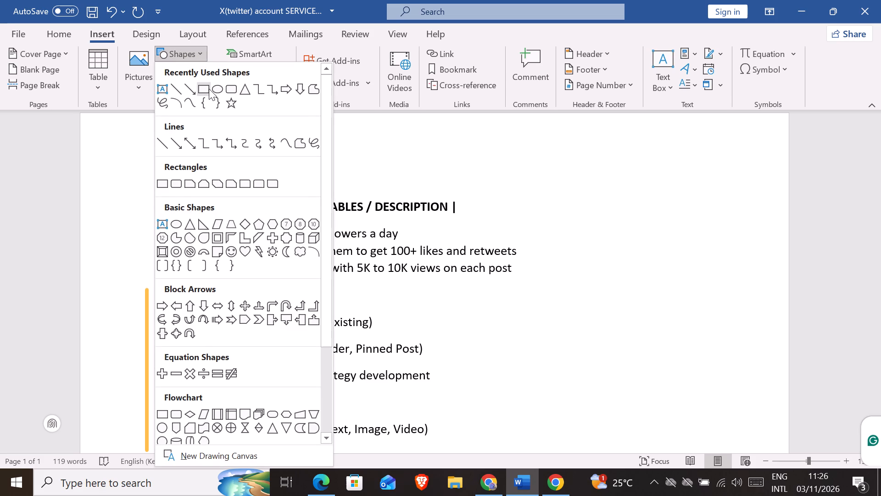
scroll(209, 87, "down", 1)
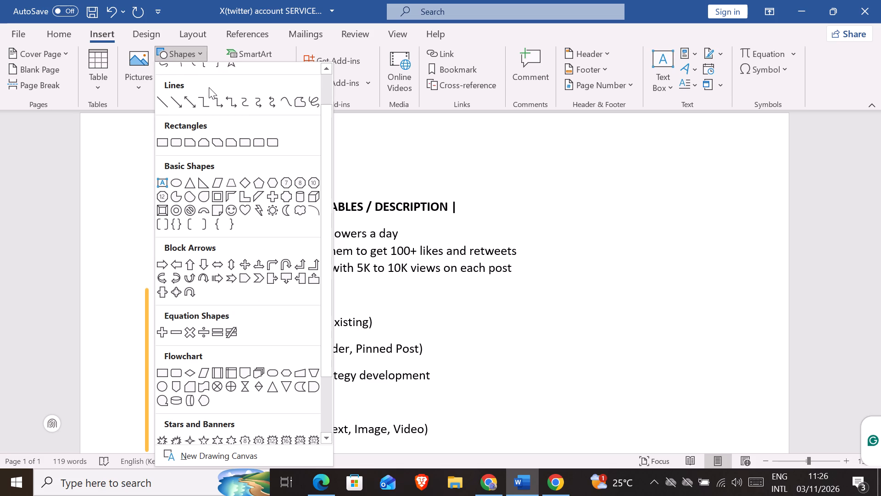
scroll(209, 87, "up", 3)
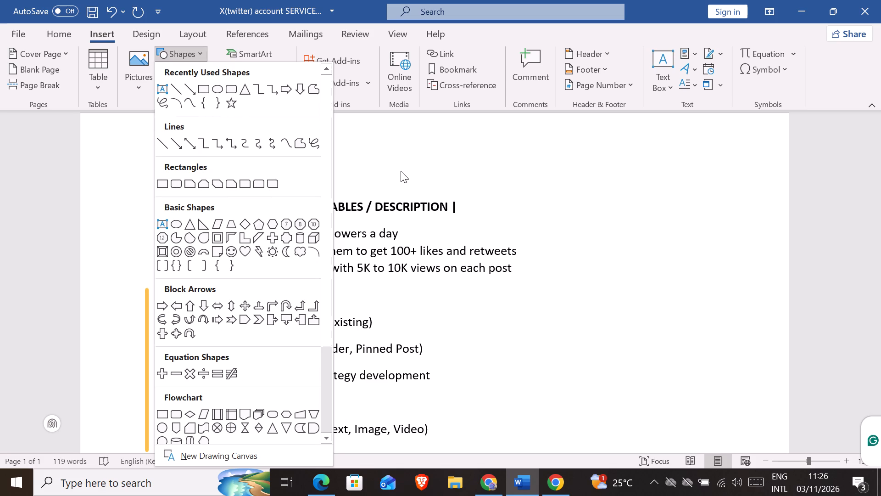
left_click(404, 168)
Insert the "logo" picture from the device's Pictures folder on a new line below the e-mail address at the end of the quotation.
scroll(374, 163, "down", 3)
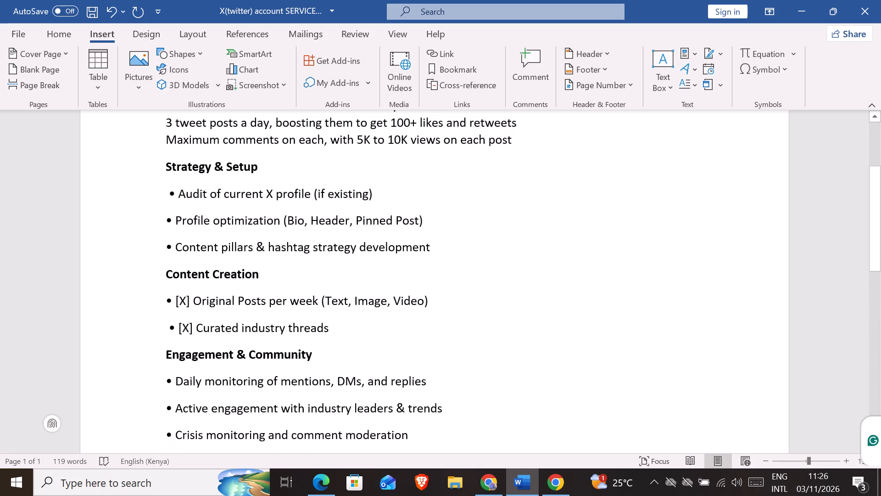
scroll(373, 160, "down", 9)
left_click(365, 271)
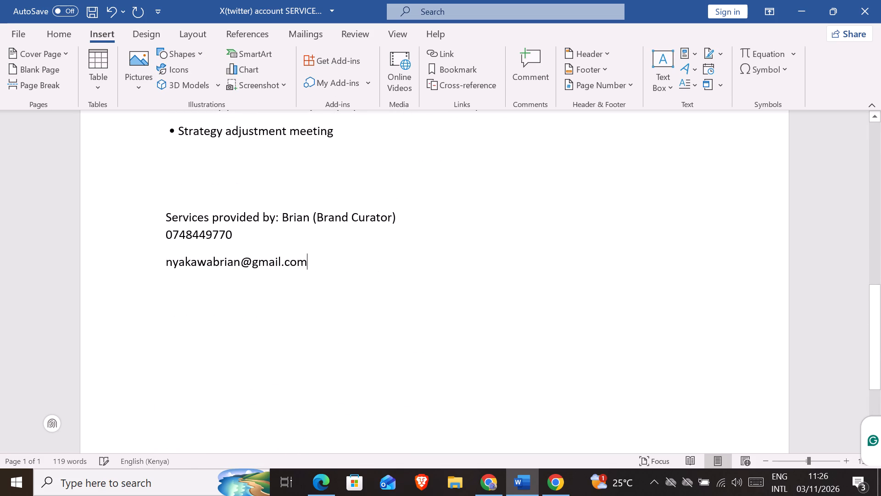
key("Return")
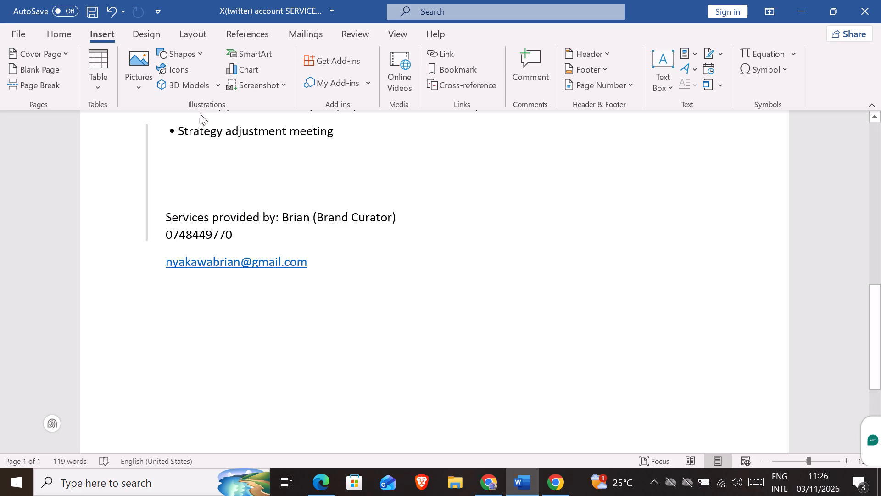
left_click(139, 65)
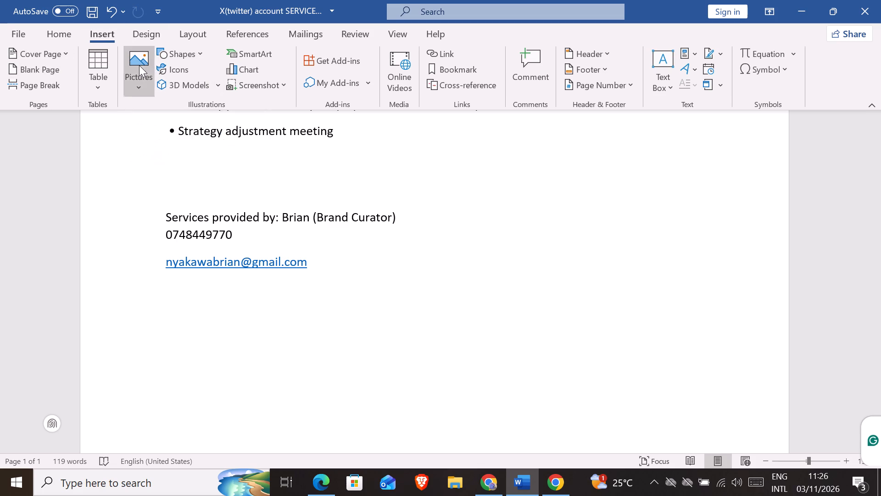
left_click(175, 135)
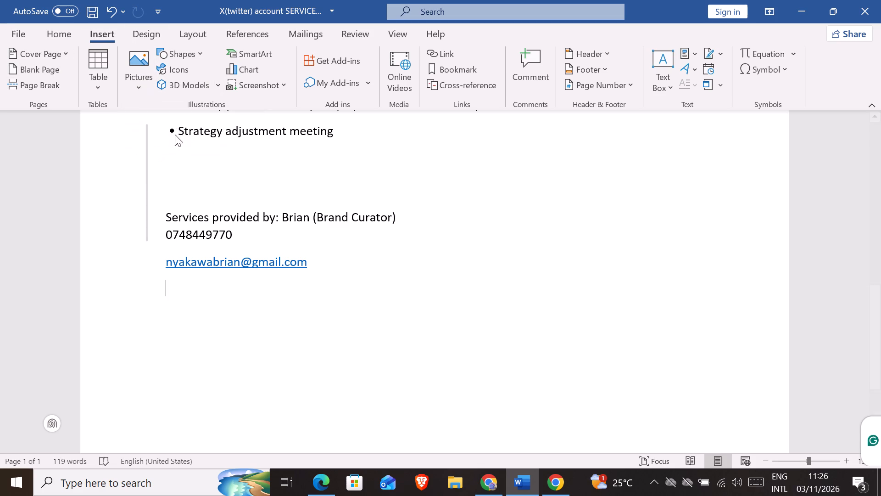
left_click(224, 130)
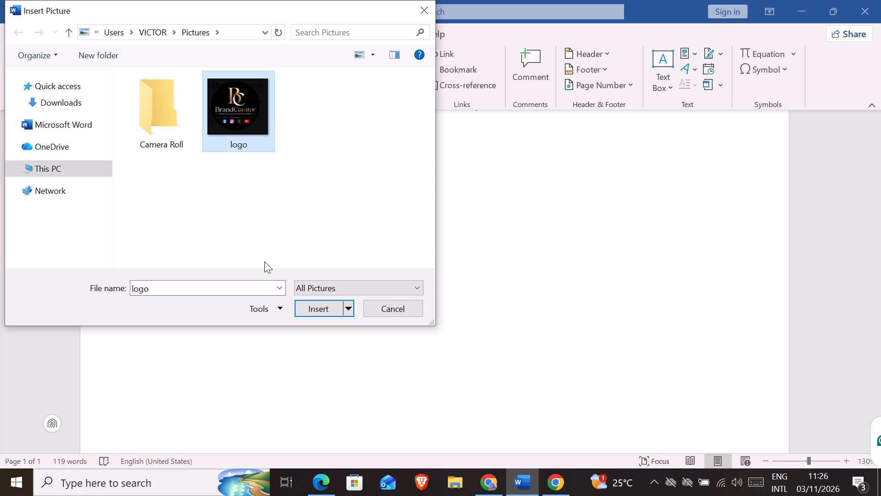
left_click(304, 306)
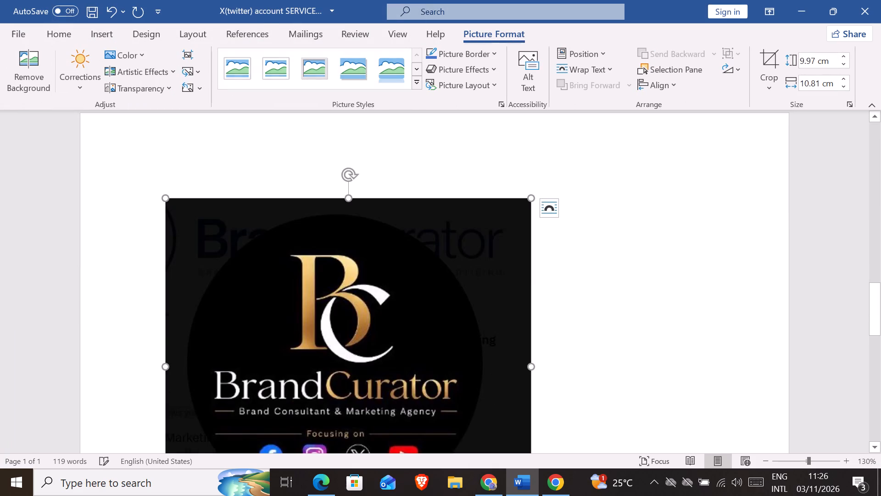
scroll(369, 224, "down", 3)
scroll(369, 224, "up", 2)
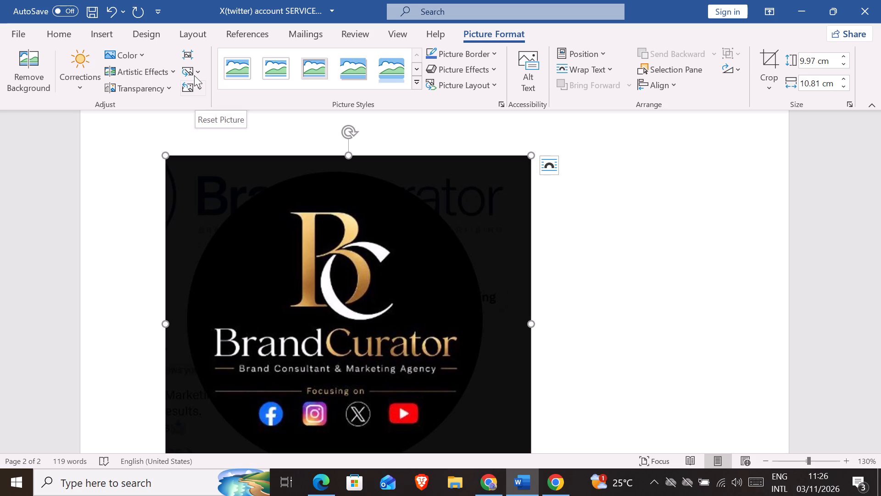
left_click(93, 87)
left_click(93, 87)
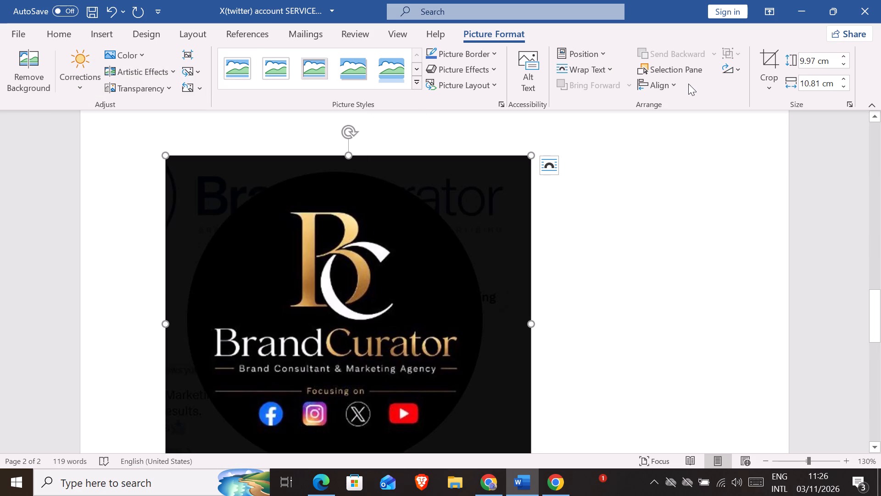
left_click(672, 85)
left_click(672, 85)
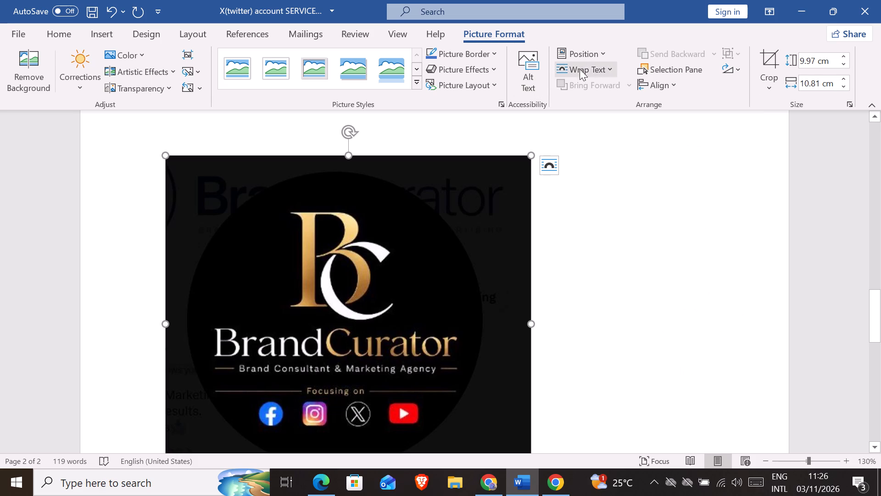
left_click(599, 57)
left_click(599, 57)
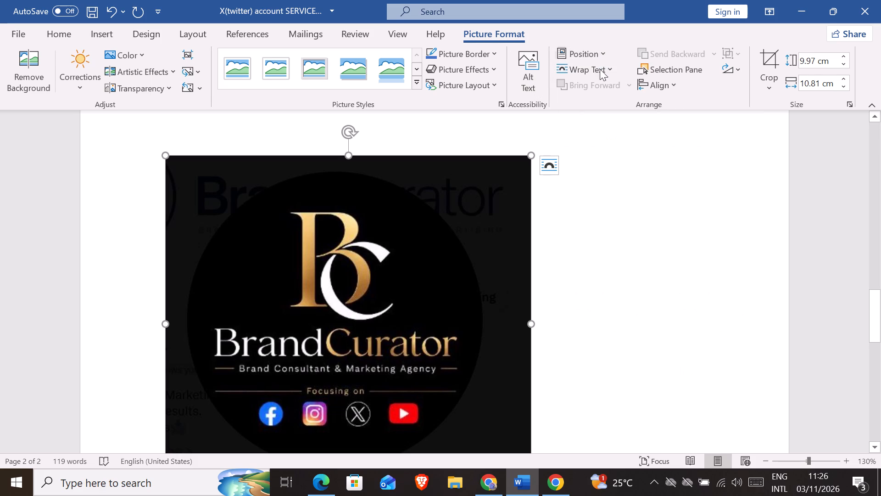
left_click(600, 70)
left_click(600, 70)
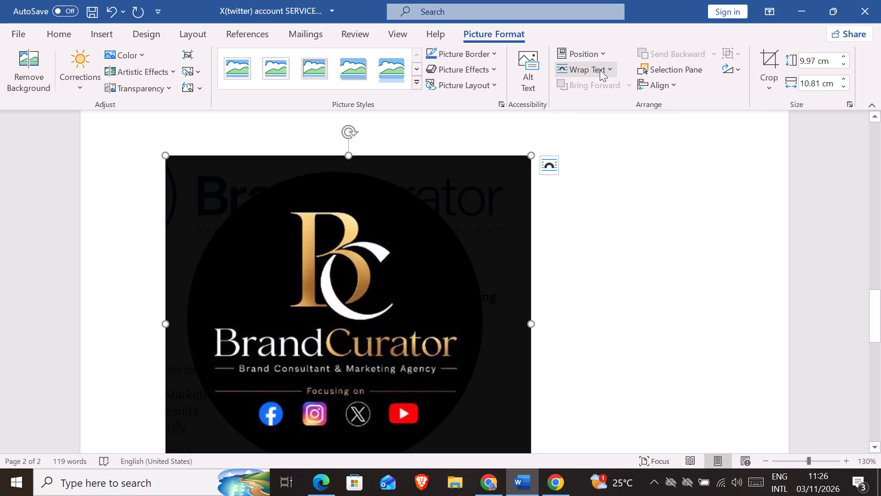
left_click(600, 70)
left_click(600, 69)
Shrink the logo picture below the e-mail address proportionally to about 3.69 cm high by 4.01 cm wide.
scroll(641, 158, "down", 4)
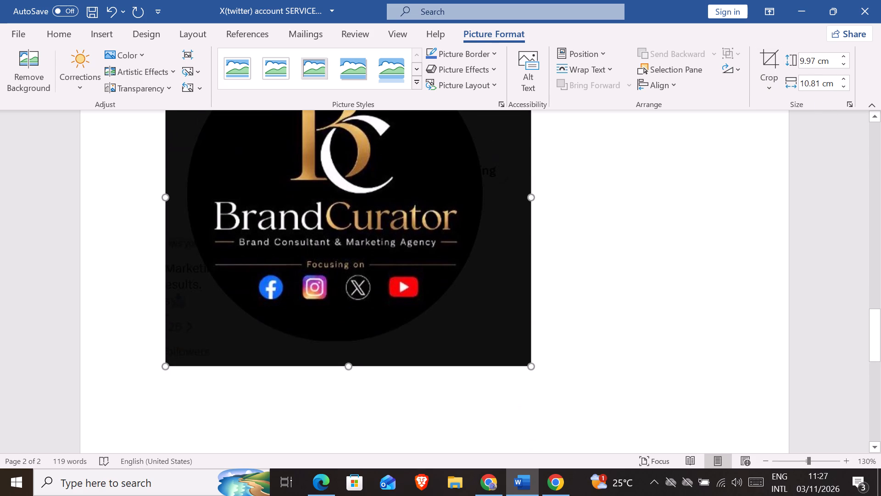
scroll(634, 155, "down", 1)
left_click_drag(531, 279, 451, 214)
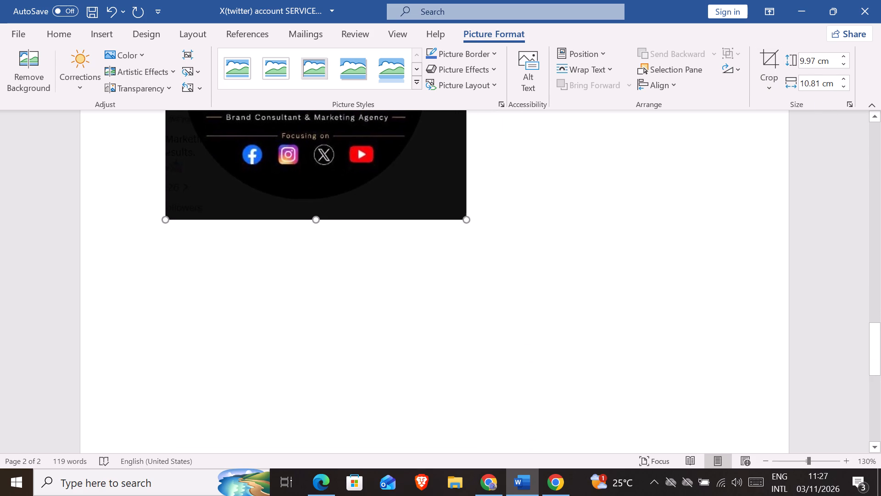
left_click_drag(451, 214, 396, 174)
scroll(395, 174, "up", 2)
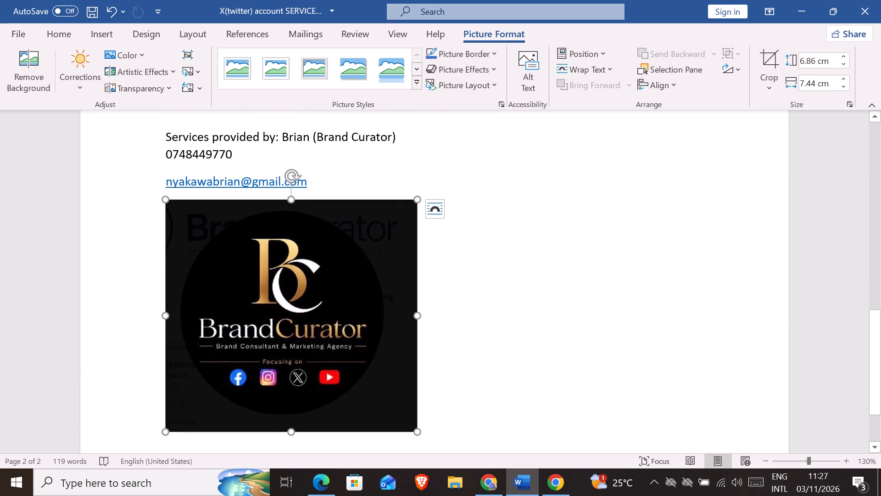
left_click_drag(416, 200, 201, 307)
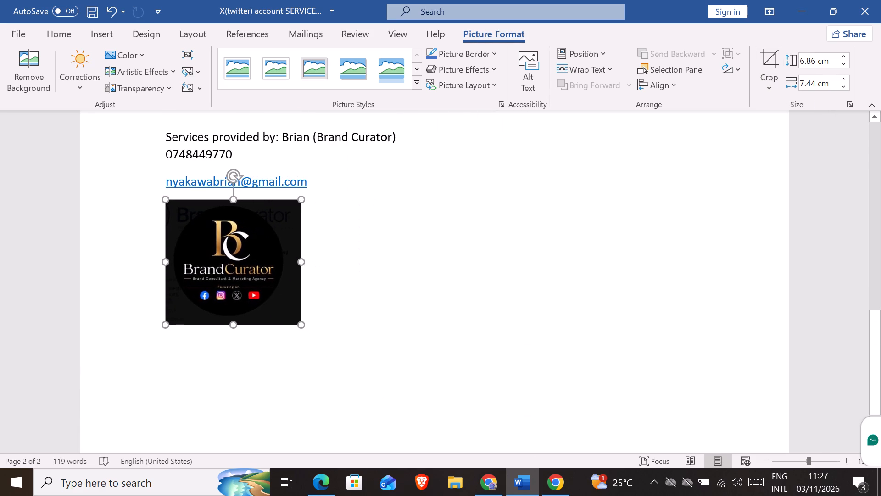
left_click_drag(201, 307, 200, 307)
Examine the Format Picture options for the logo's reflection, other effects and crop.
right_click(233, 259)
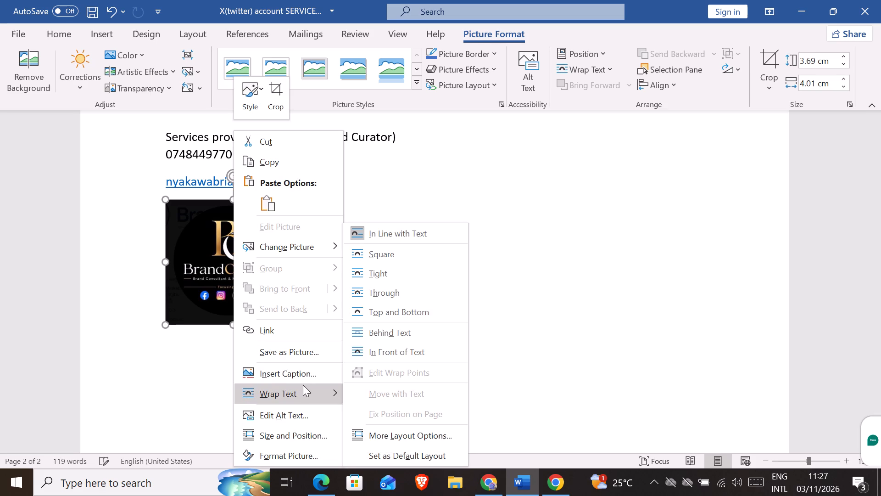
left_click(306, 451)
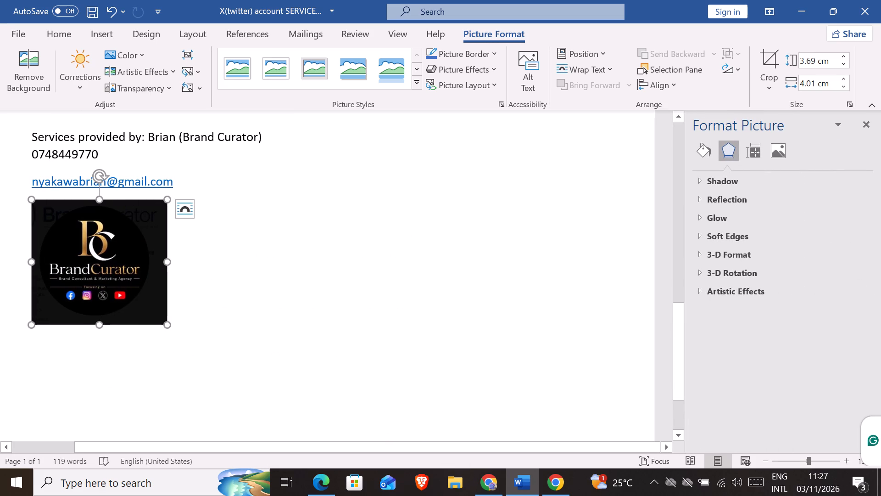
right_click(145, 287)
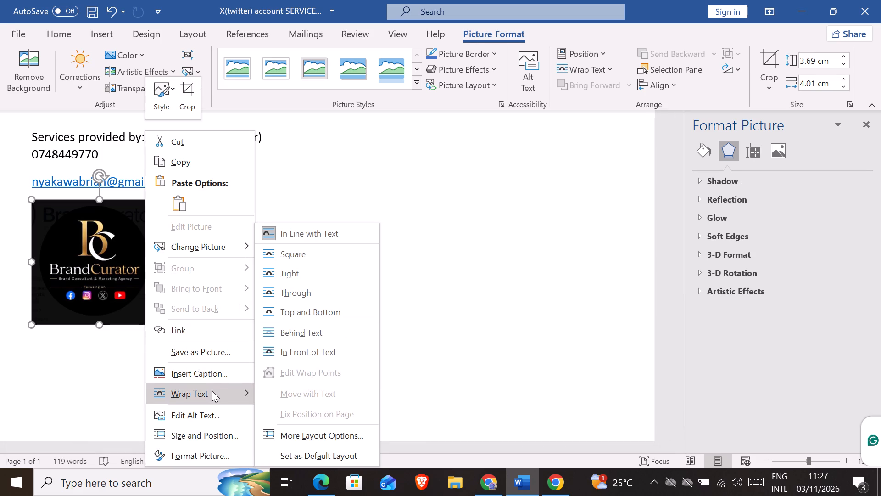
left_click(207, 451)
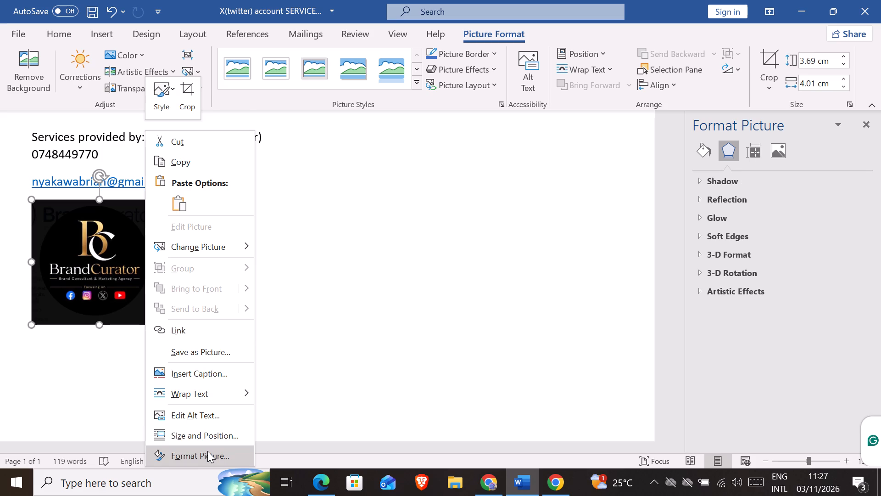
left_click(708, 201)
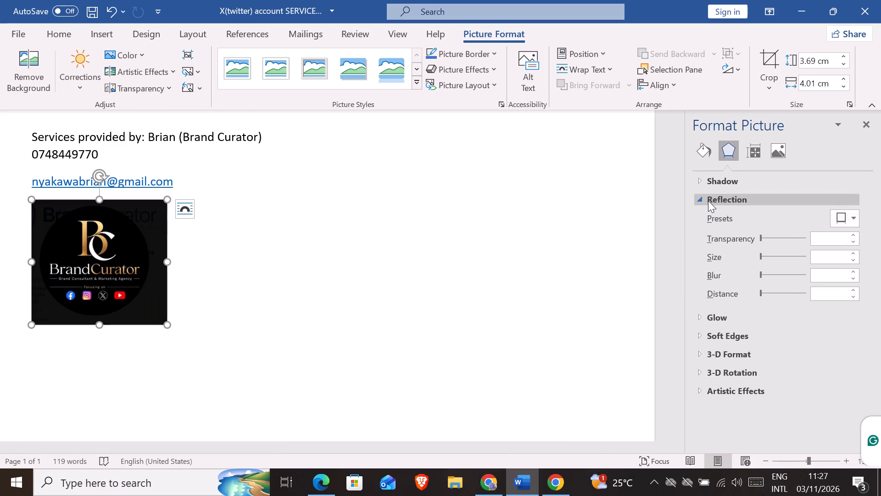
left_click(708, 201)
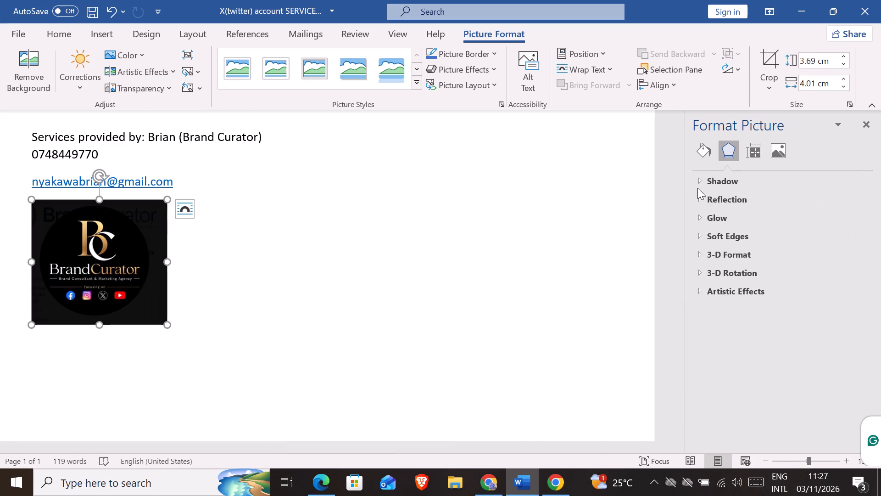
left_click(697, 188)
left_click(703, 185)
left_click(703, 185)
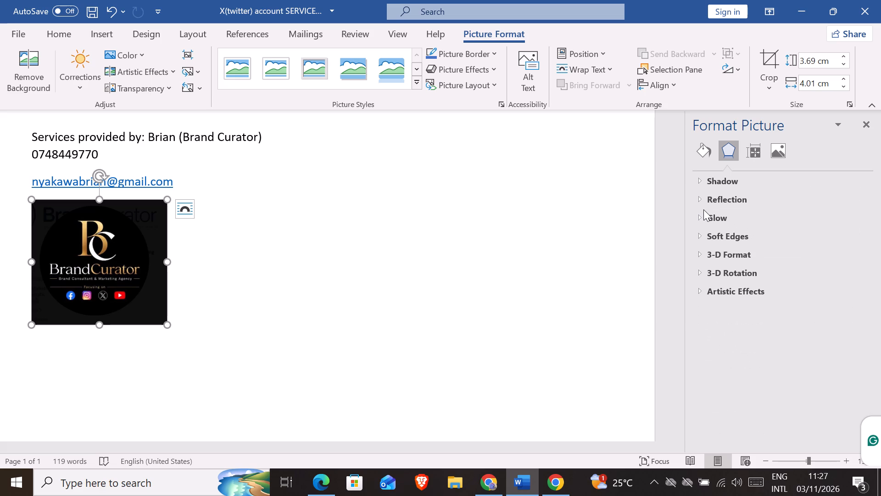
left_click(703, 203)
left_click(703, 203)
scroll(714, 245, "down", 1)
left_click(784, 146)
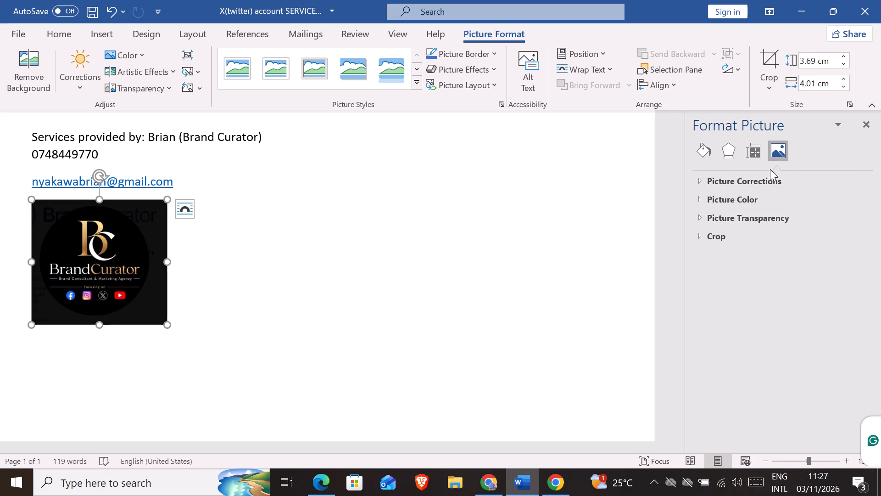
left_click(718, 216)
left_click(717, 215)
left_click(717, 233)
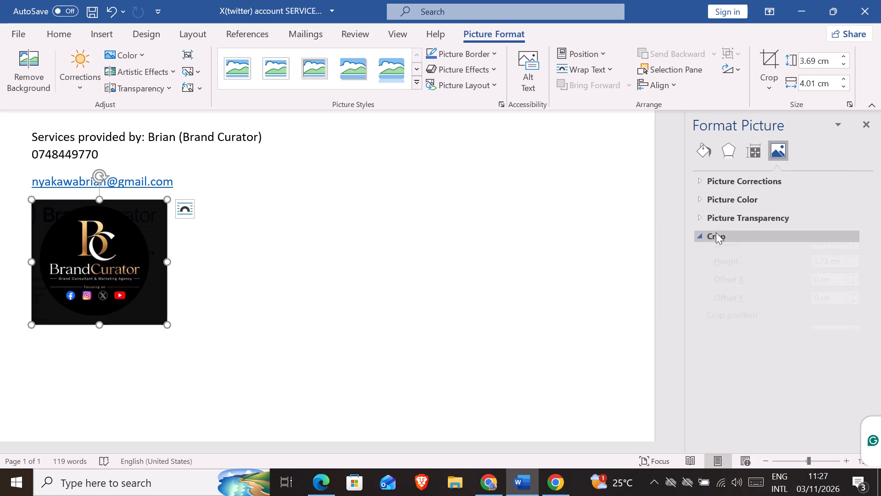
scroll(730, 286, "down", 2)
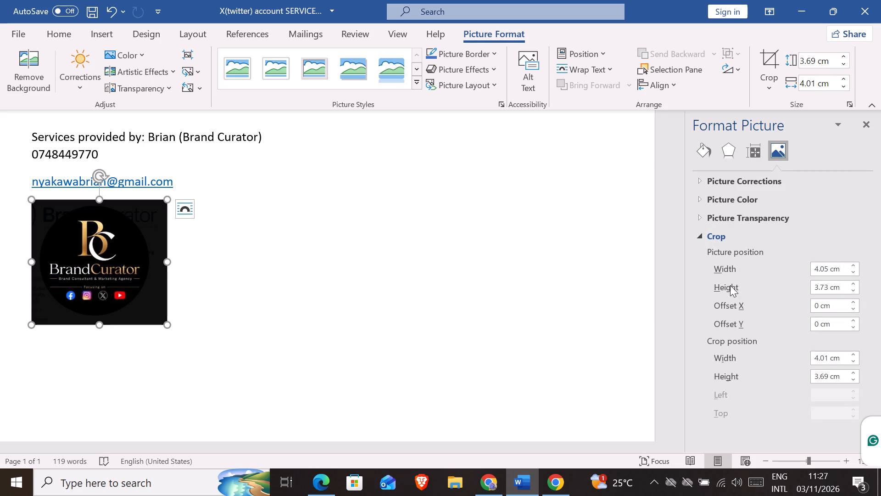
scroll(730, 285, "down", 2)
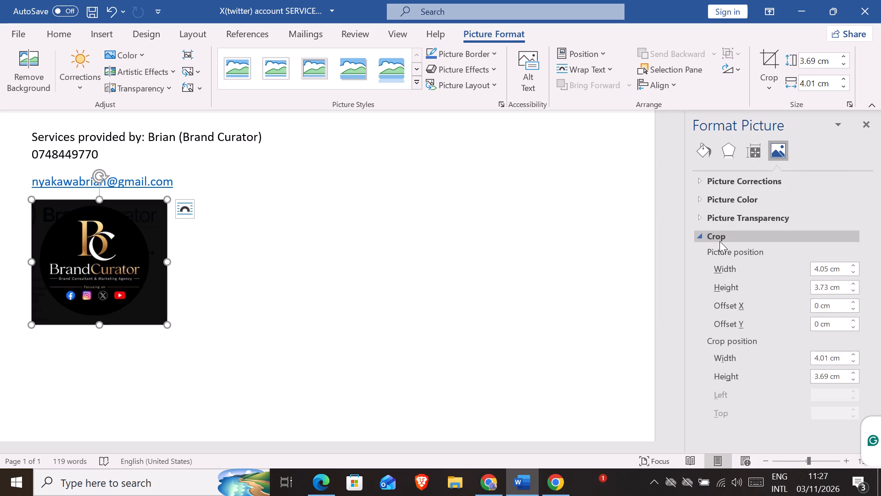
left_click(713, 238)
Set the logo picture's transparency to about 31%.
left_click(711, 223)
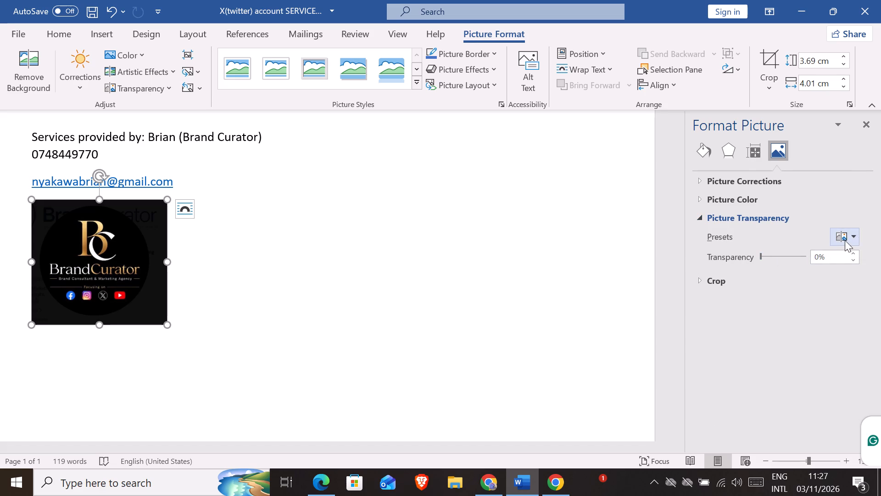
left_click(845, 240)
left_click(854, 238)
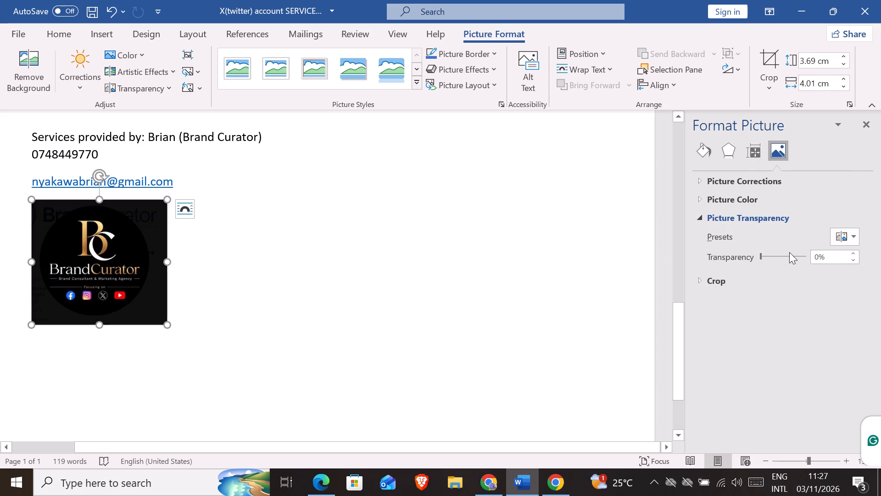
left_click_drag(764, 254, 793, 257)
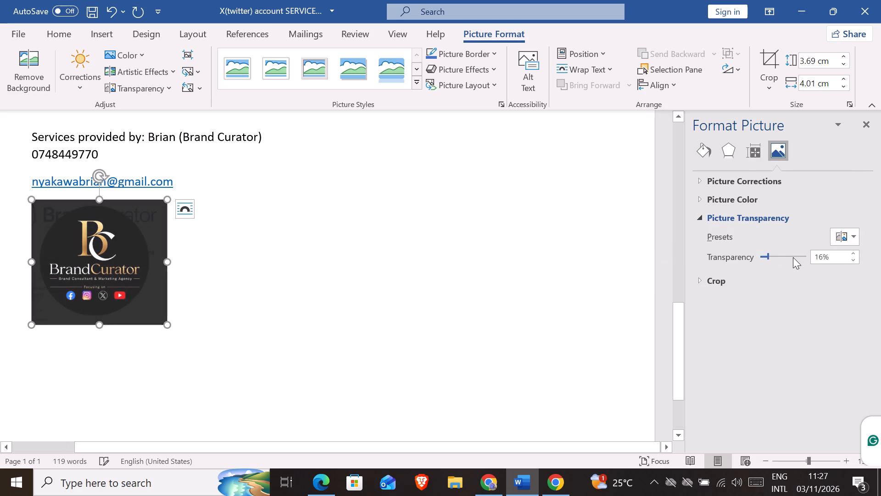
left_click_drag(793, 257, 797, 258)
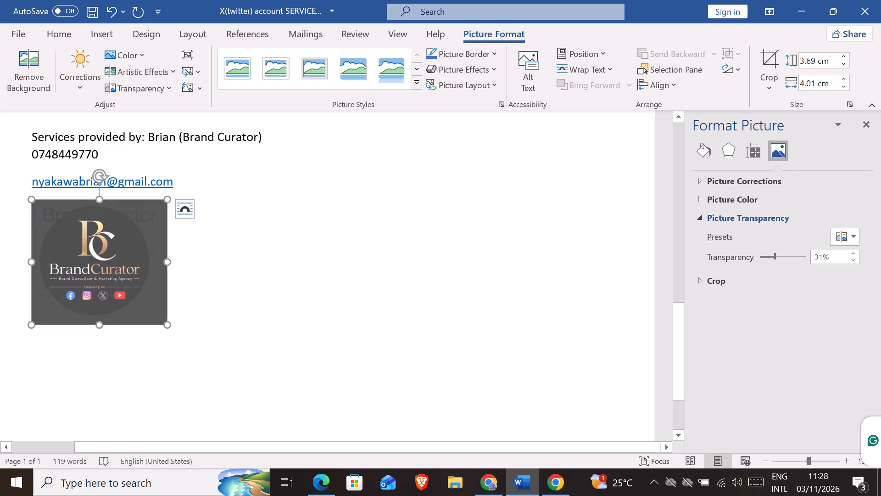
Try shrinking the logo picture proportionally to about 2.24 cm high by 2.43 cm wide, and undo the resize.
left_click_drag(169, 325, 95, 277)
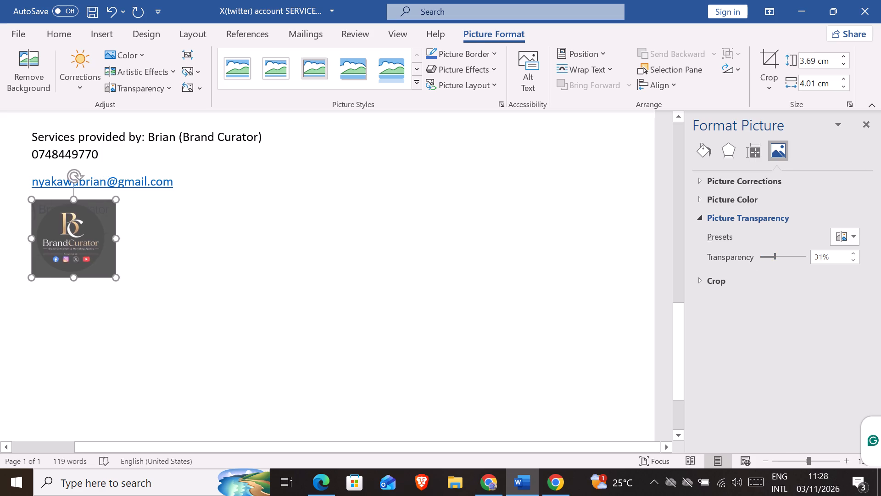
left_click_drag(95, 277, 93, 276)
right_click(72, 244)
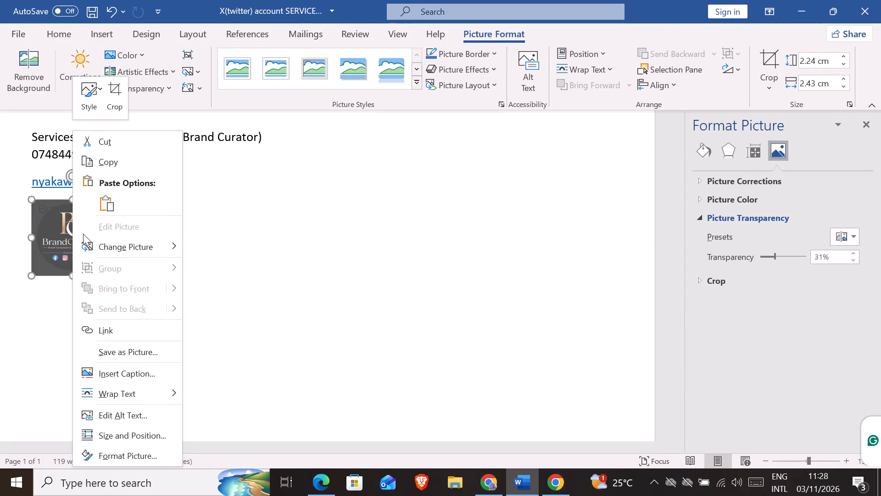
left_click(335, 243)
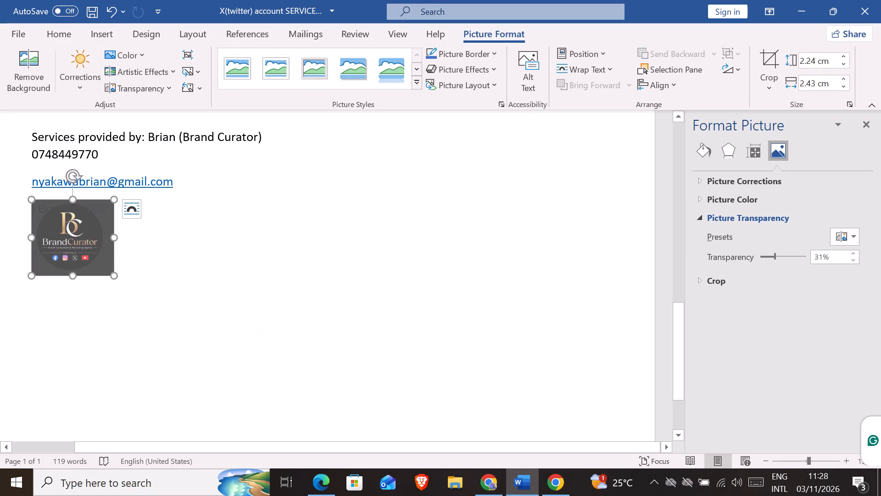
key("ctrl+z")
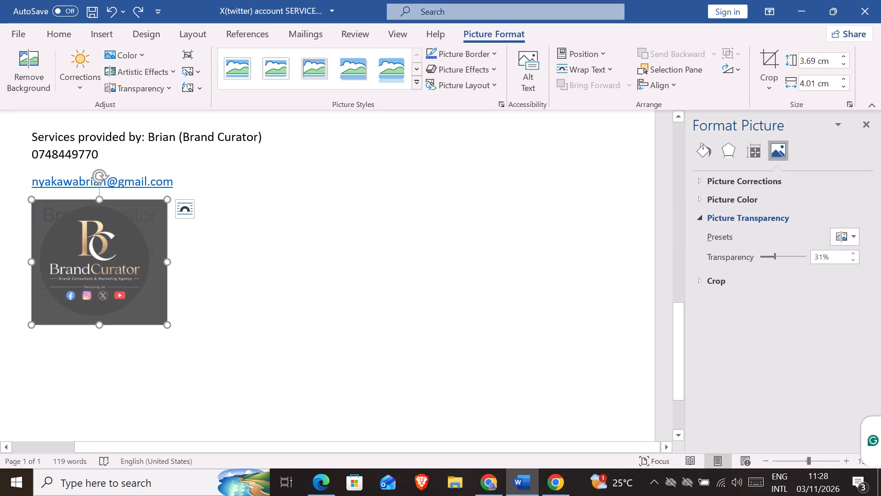
Delete the logo picture below the e-mail address and close the formatting pane.
key("BackSpace")
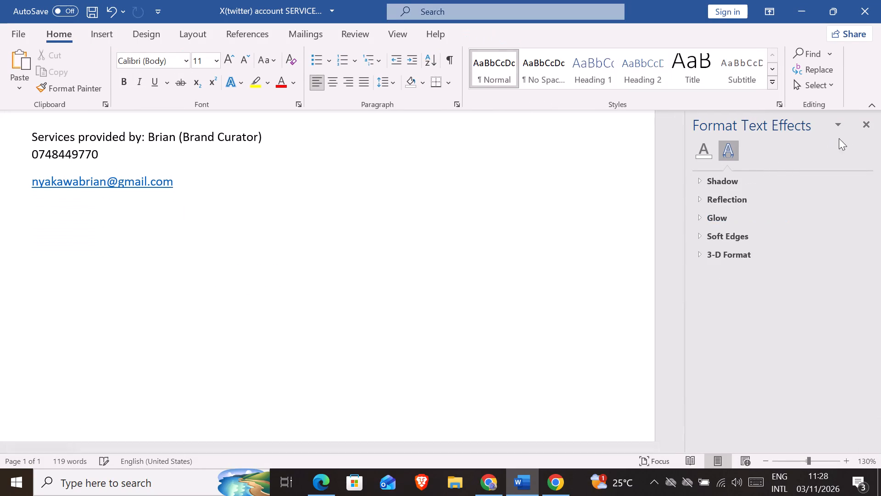
left_click(864, 129)
Return to the start of the quotation, search the commands for "water" and open the Watermark gallery.
scroll(469, 254, "up", 13)
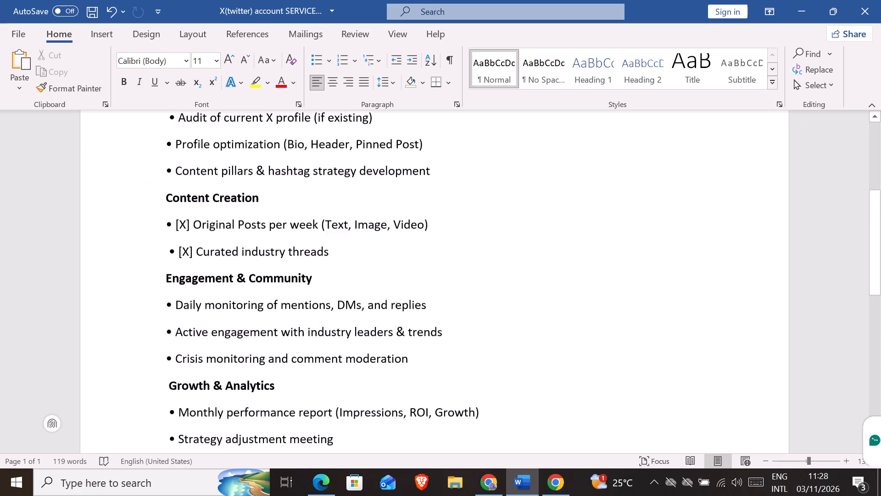
scroll(466, 240, "up", 5)
left_click(602, 272)
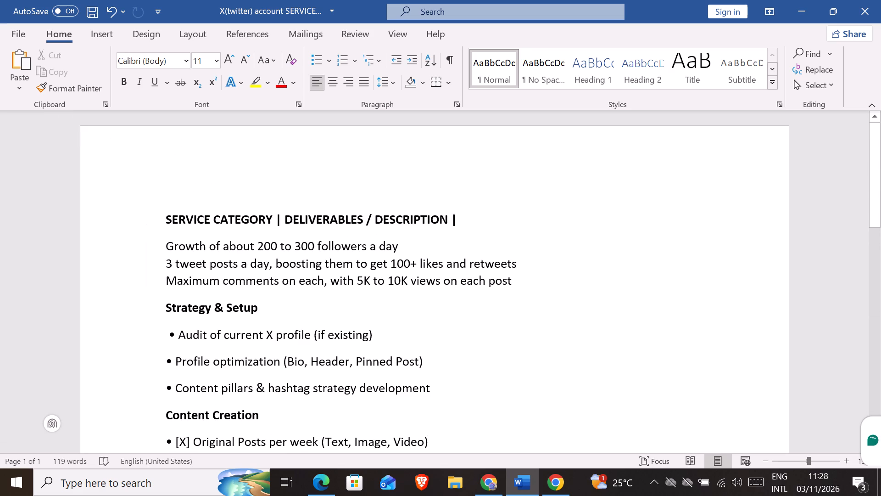
left_click(271, 35)
left_click(313, 29)
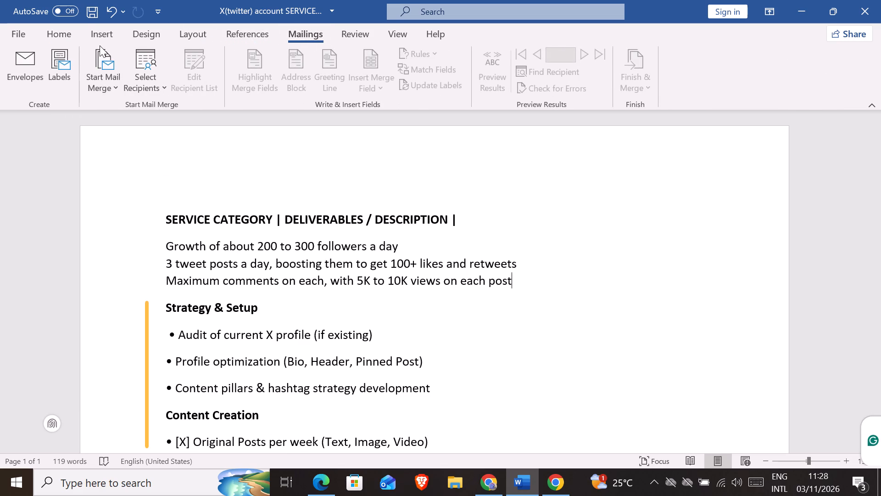
left_click(100, 39)
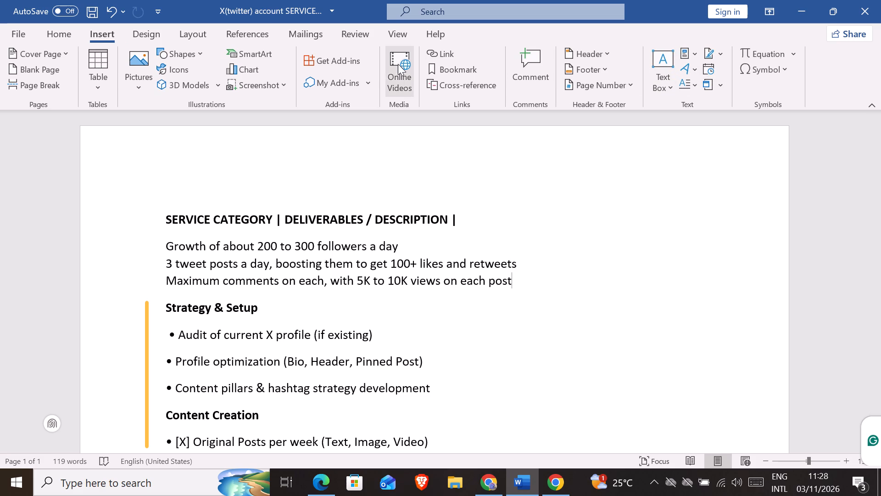
left_click(464, 9)
type("water")
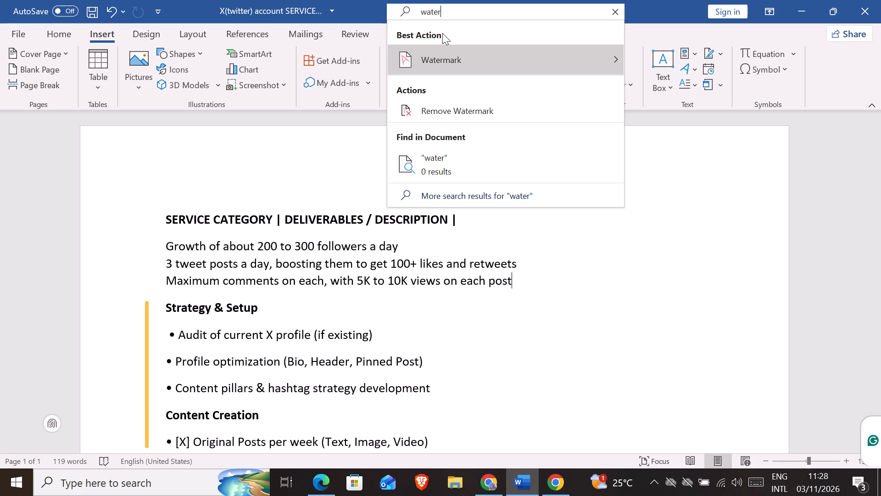
left_click(437, 52)
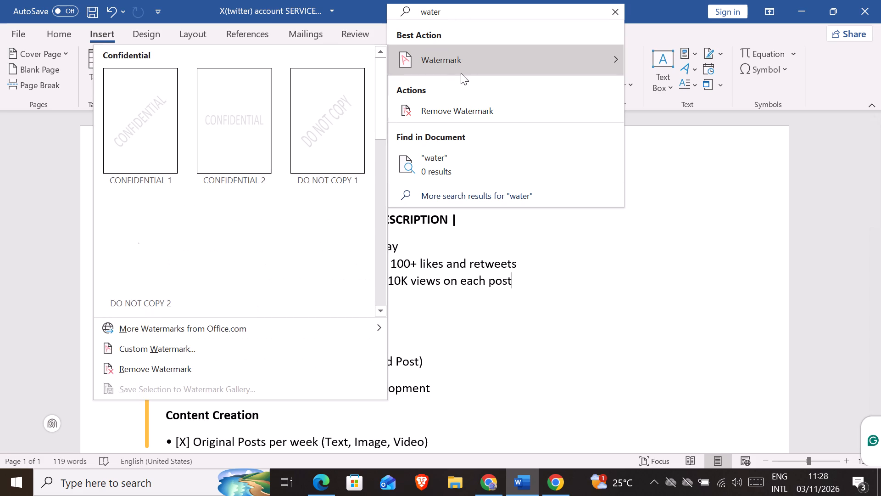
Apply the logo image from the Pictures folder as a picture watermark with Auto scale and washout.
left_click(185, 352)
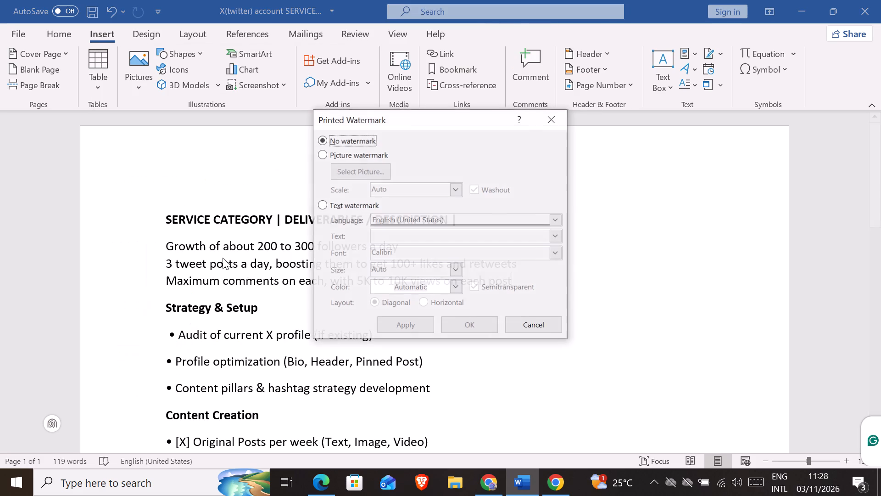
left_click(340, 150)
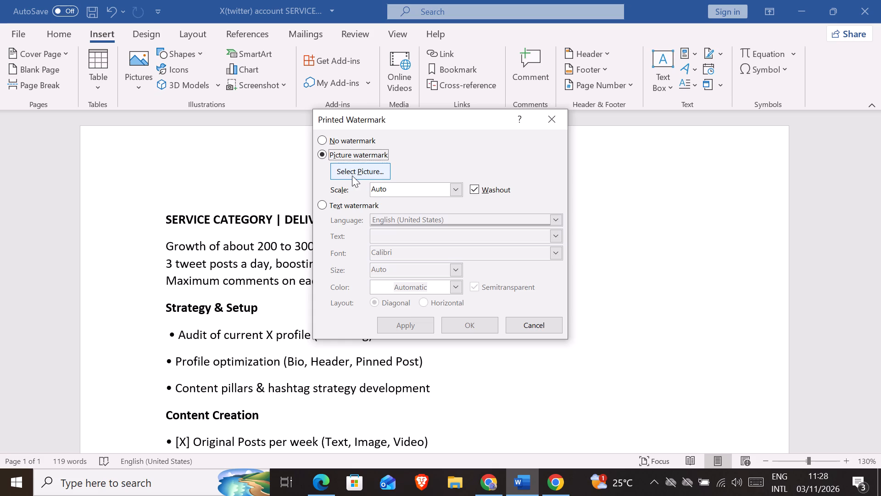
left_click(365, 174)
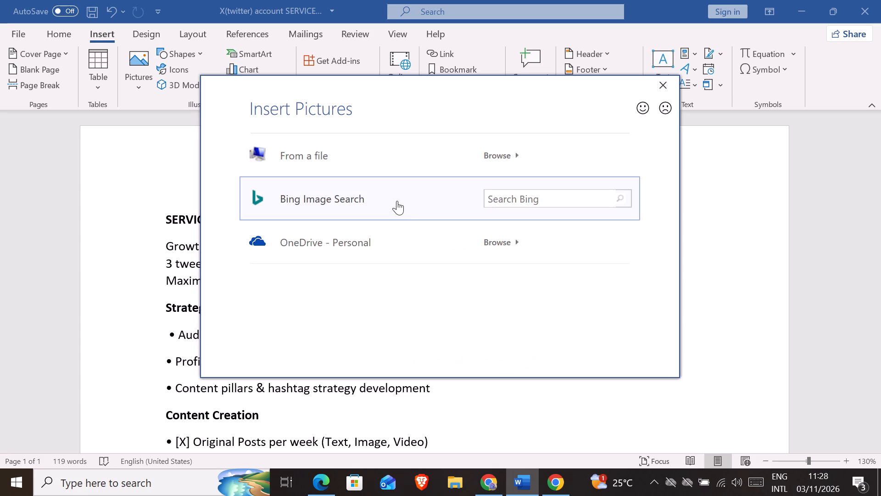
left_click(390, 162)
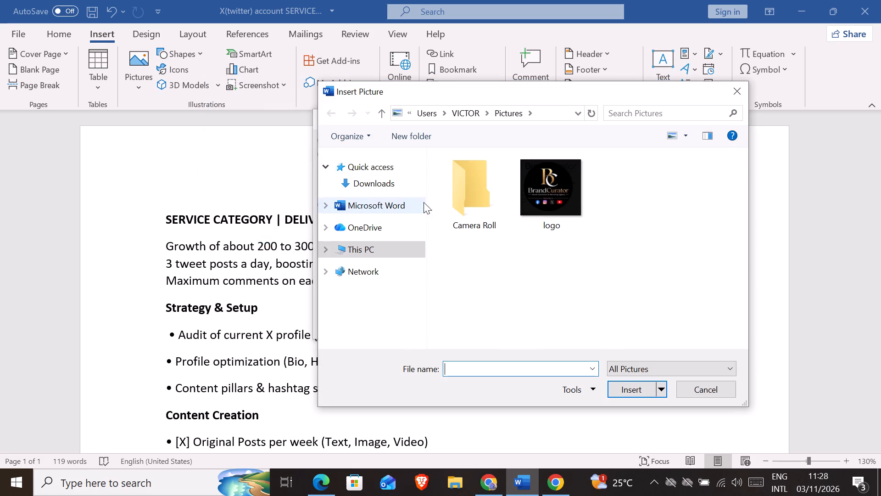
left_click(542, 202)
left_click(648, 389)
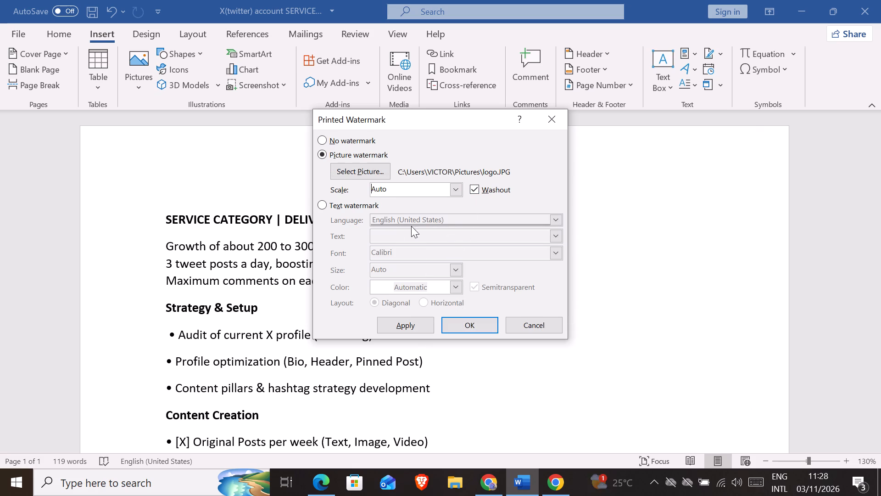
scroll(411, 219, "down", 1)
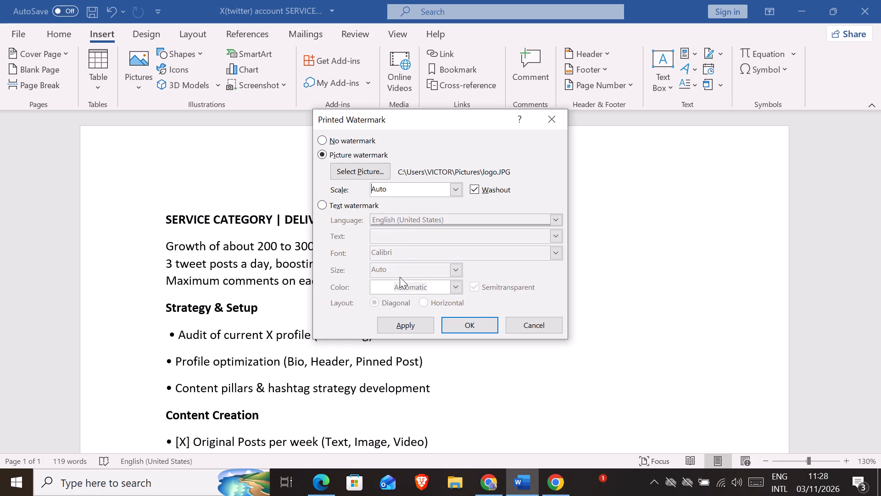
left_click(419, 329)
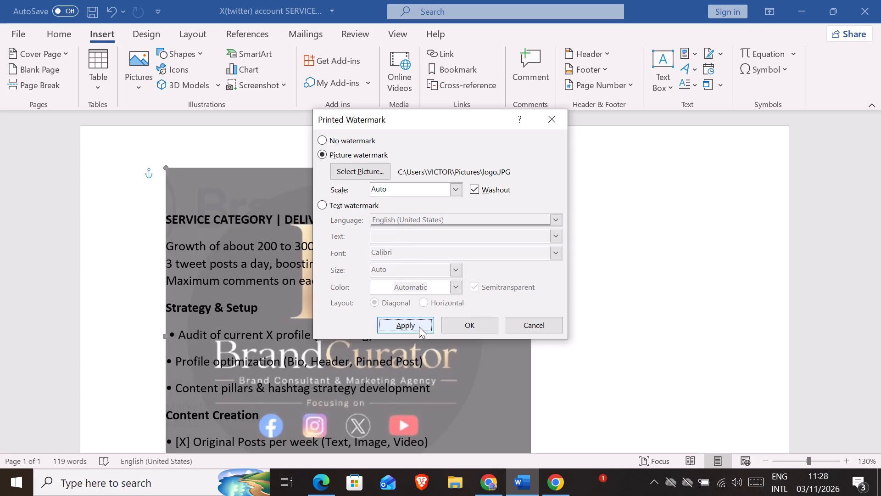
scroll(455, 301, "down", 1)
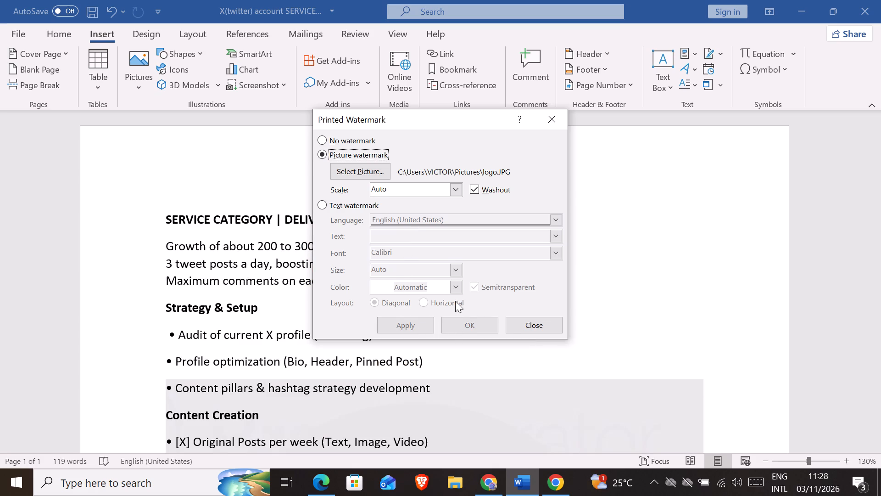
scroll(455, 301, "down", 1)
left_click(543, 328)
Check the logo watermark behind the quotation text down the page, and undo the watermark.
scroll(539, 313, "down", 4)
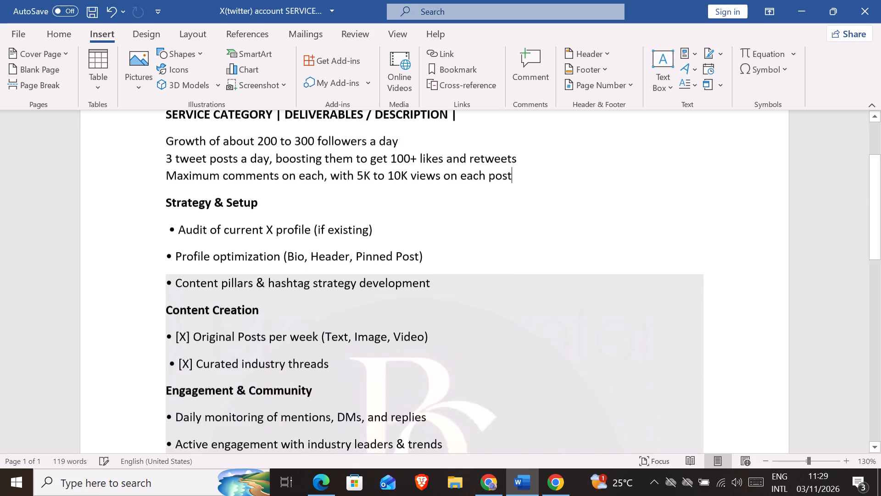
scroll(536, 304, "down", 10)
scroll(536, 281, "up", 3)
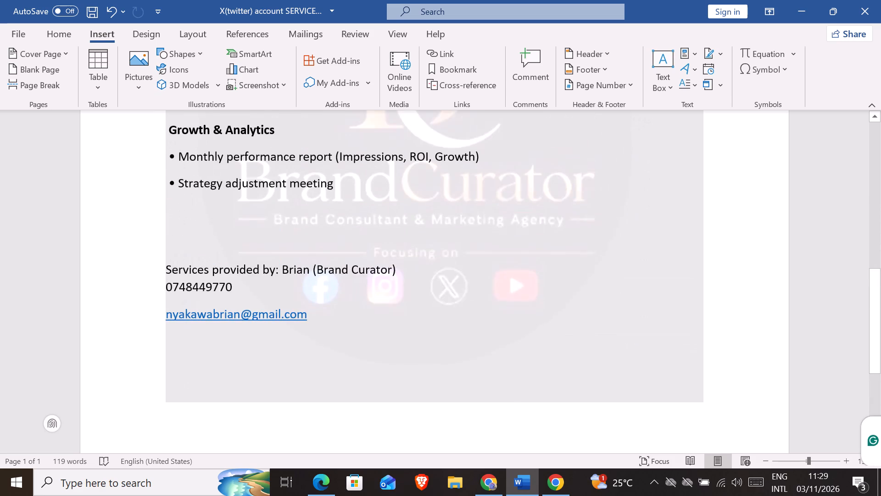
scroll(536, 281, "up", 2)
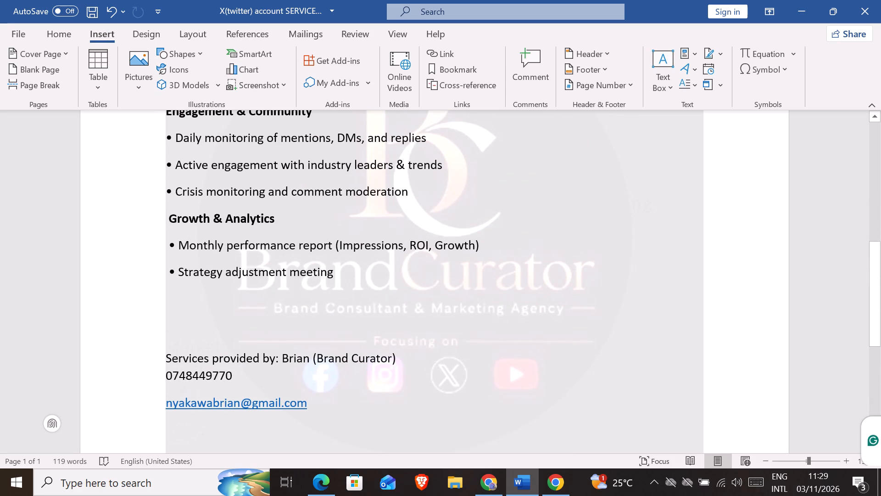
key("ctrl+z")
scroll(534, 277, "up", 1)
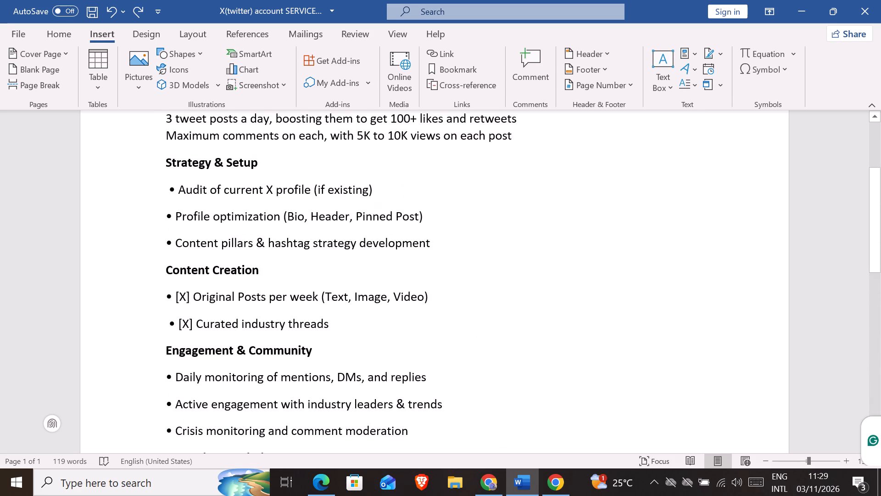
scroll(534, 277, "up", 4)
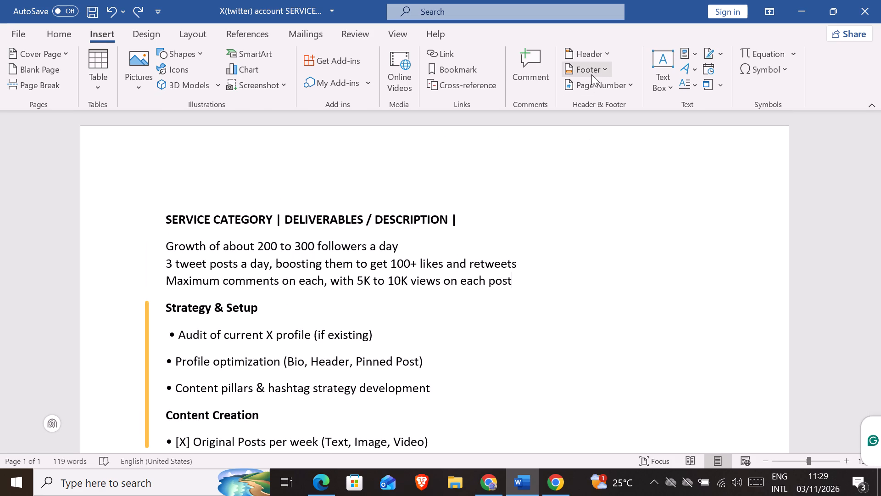
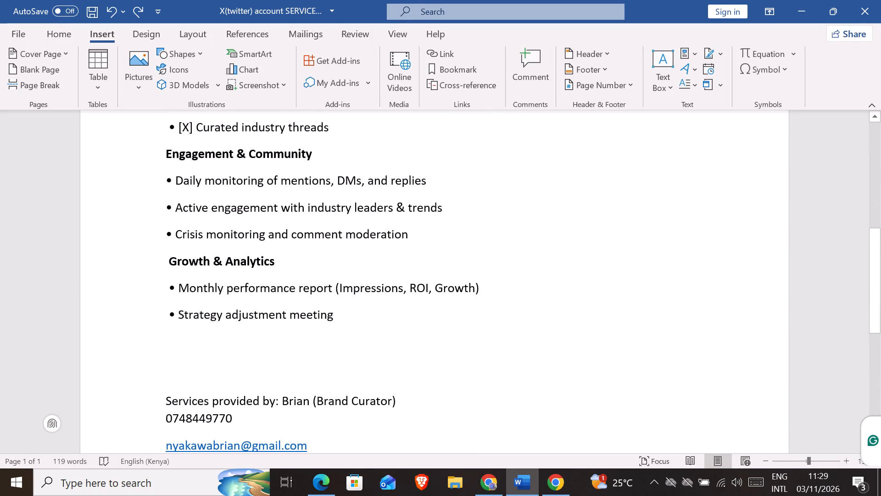
Review the quotation from its heading down to the contact details, and check the generated poster in Chrome.
scroll(365, 190, "up", 9)
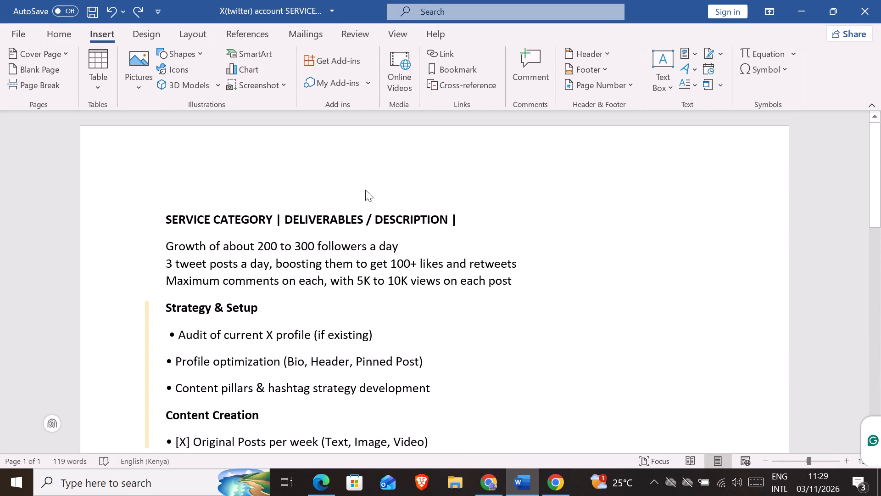
scroll(365, 190, "down", 2)
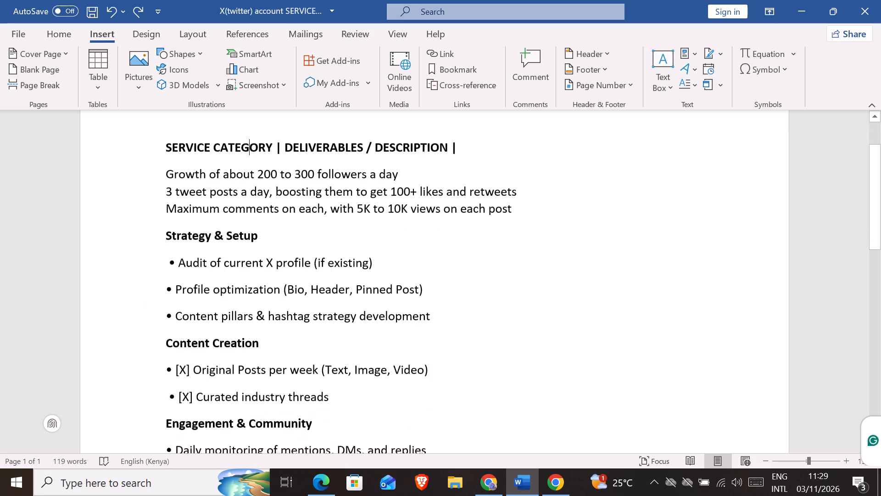
scroll(365, 190, "down", 5)
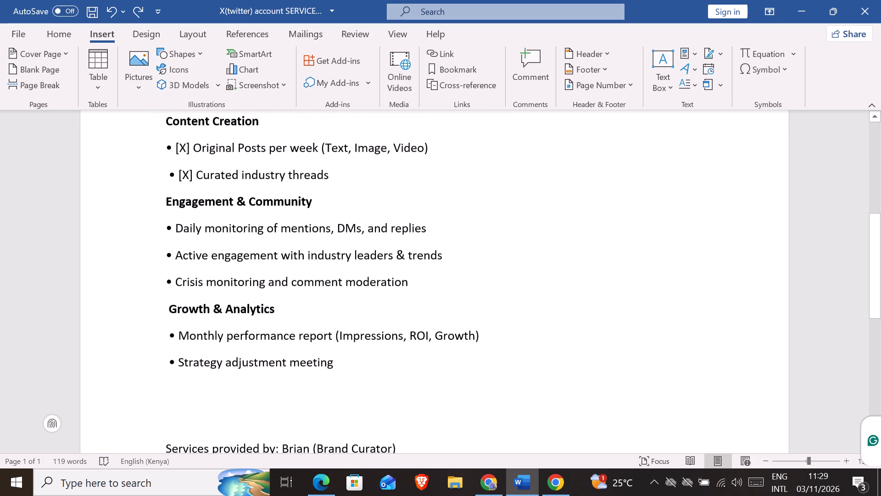
scroll(365, 190, "down", 1)
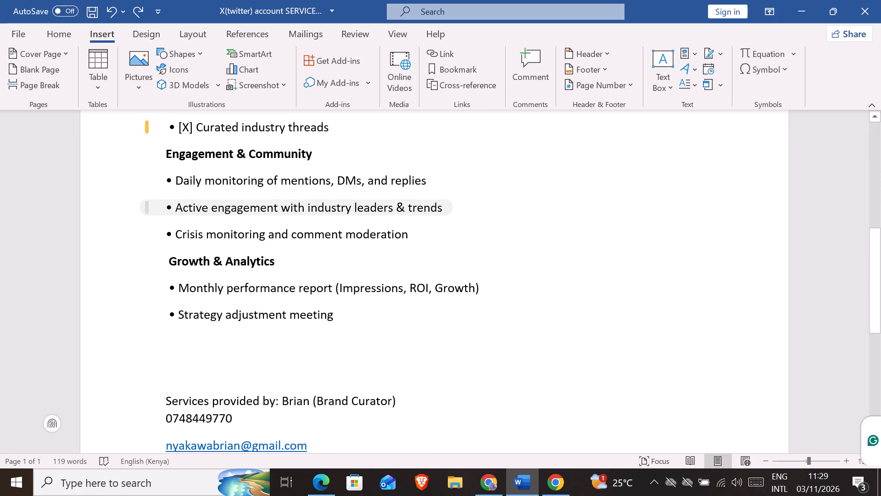
scroll(222, 201, "down", 1)
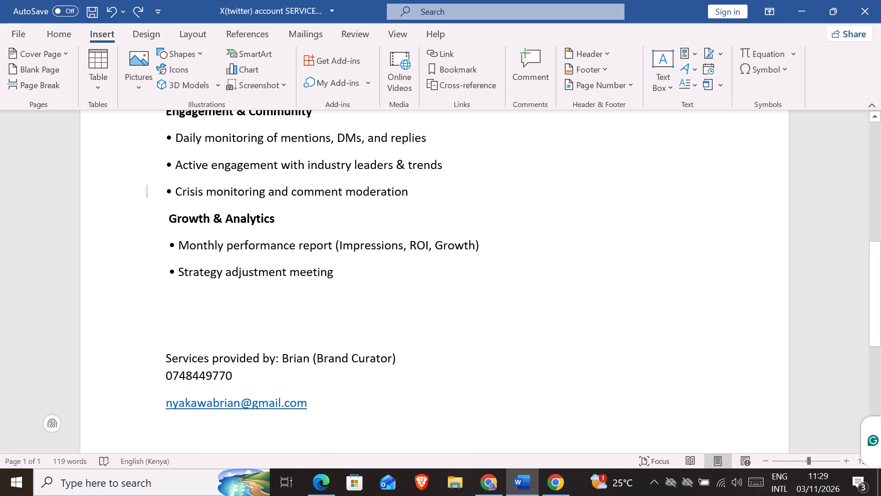
scroll(223, 197, "down", 2)
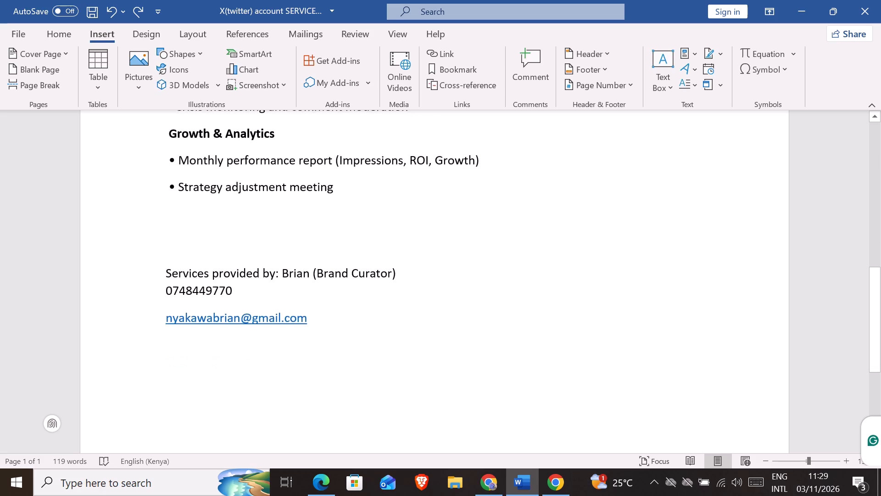
scroll(223, 197, "up", 14)
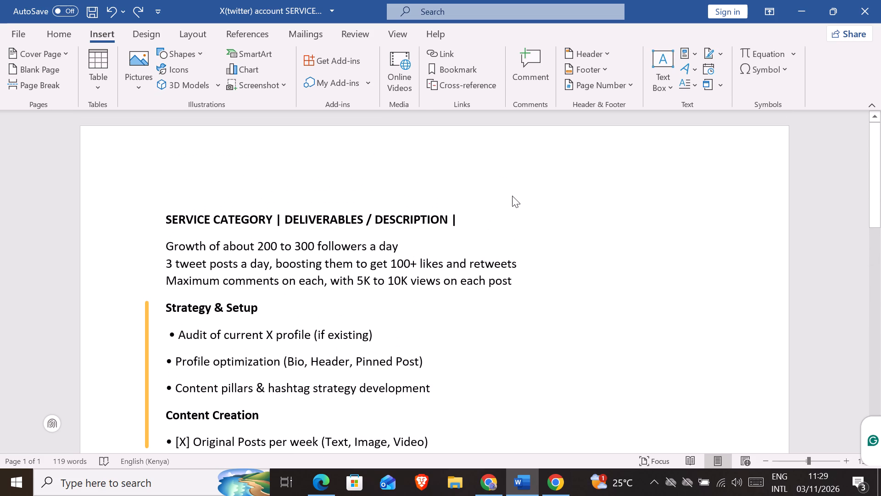
left_click(492, 486)
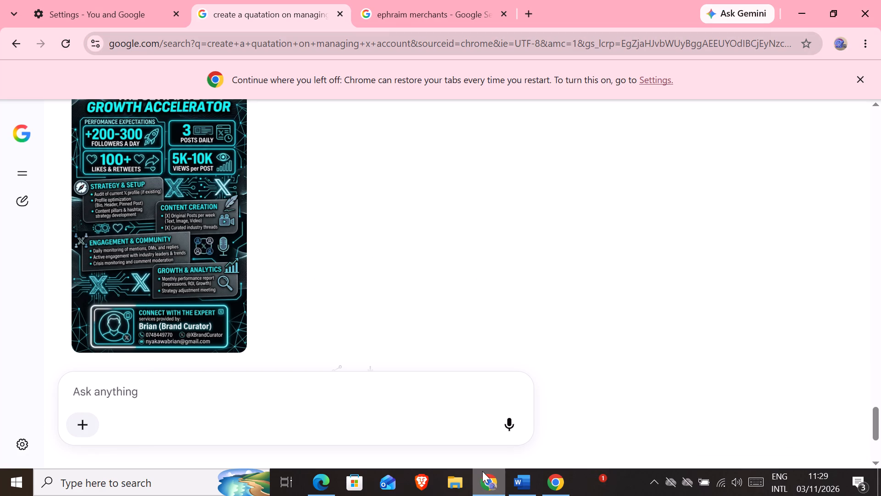
left_click(482, 471)
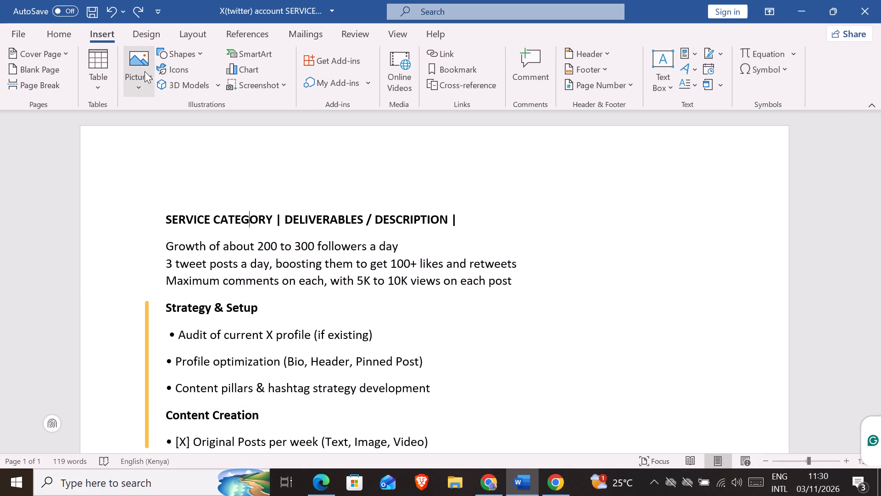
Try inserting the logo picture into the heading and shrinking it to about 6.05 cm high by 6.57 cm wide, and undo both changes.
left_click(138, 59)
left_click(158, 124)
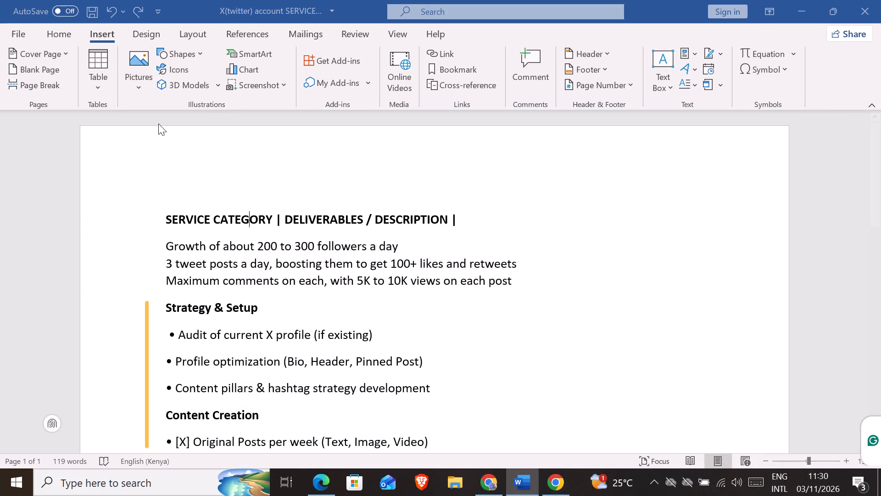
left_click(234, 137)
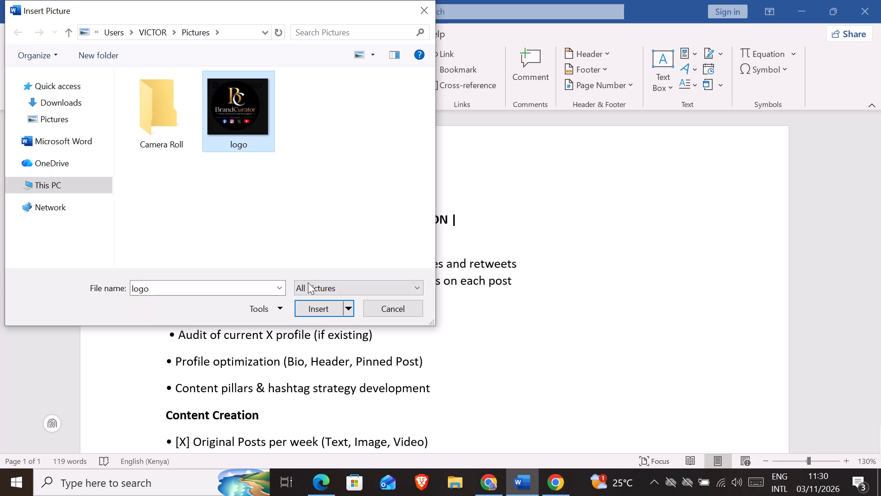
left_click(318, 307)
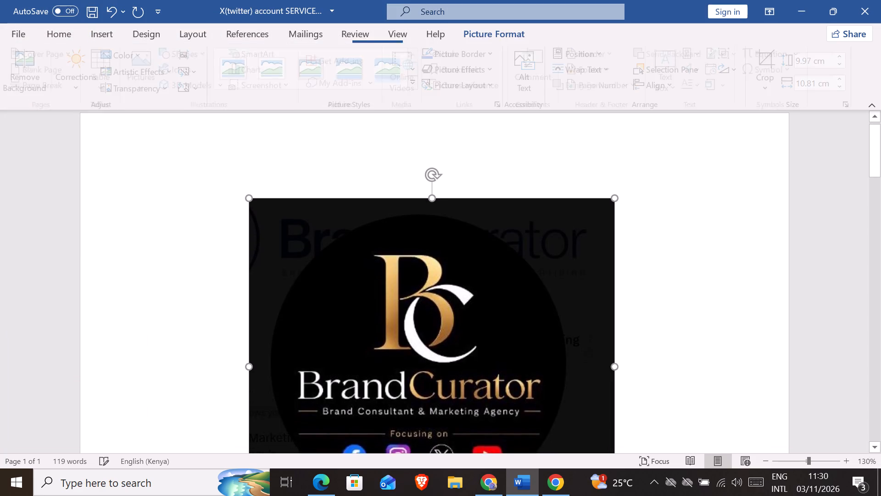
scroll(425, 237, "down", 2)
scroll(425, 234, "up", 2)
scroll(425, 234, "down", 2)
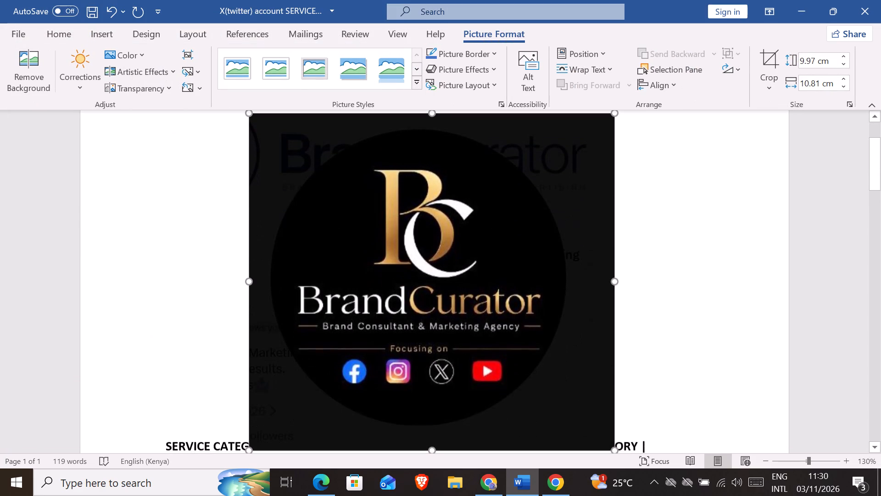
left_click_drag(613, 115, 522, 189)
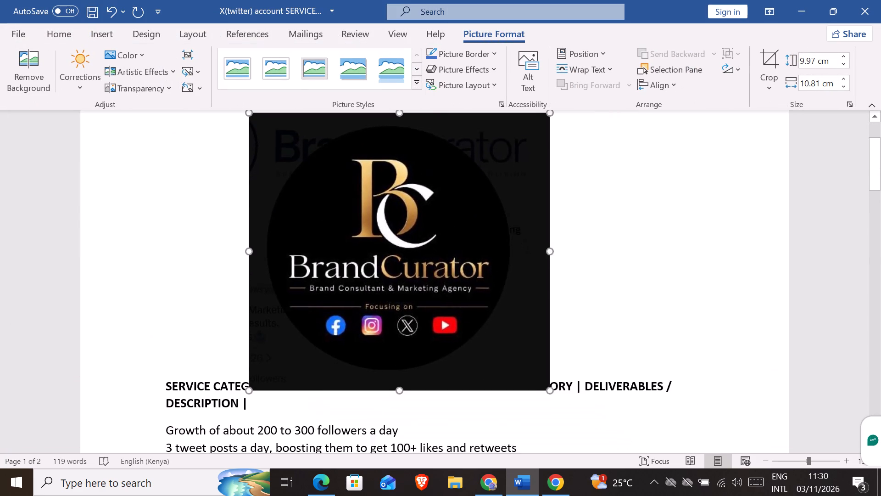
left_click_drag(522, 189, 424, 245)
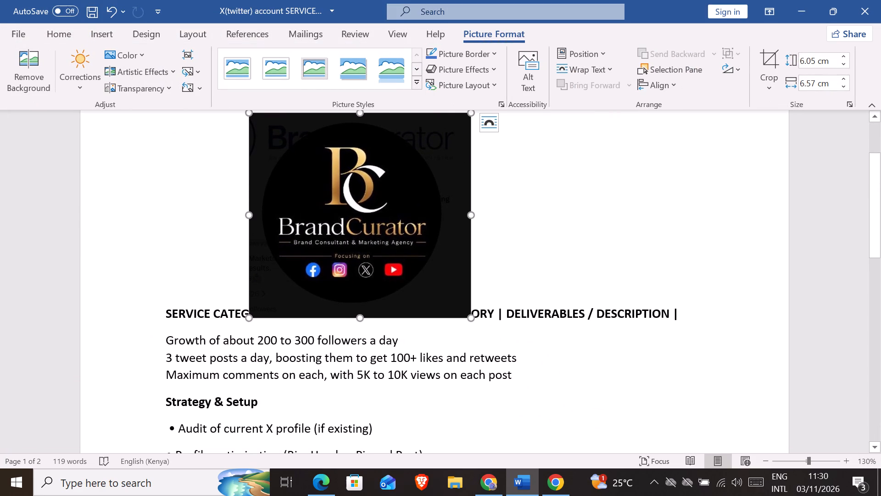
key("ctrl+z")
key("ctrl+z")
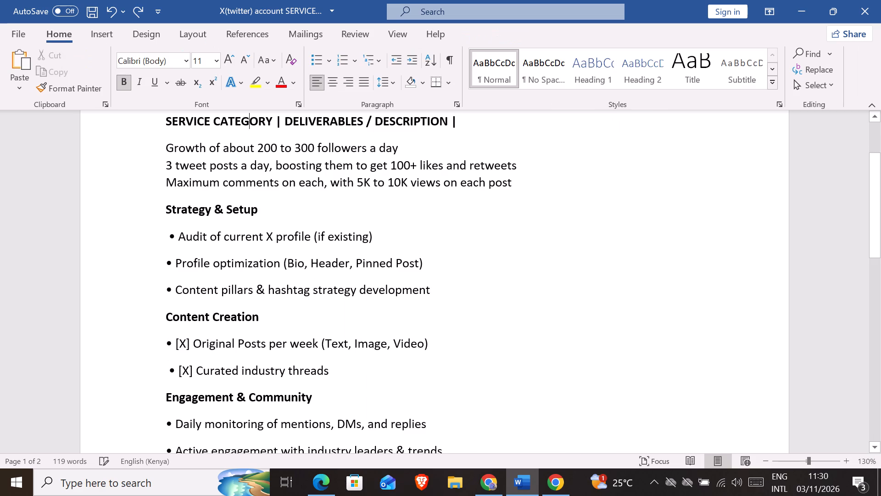
Copy the entire text of the quotation.
scroll(412, 233, "up", 5)
left_click(386, 250)
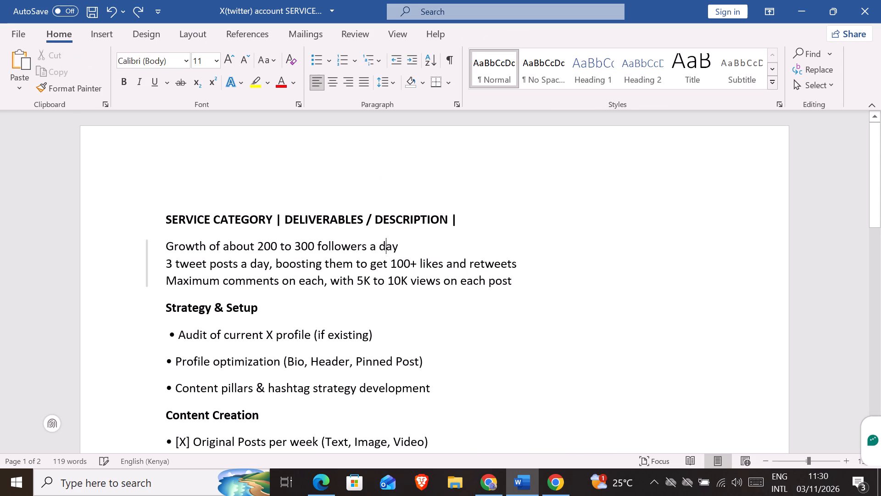
key("ctrl+a")
key("ctrl+c")
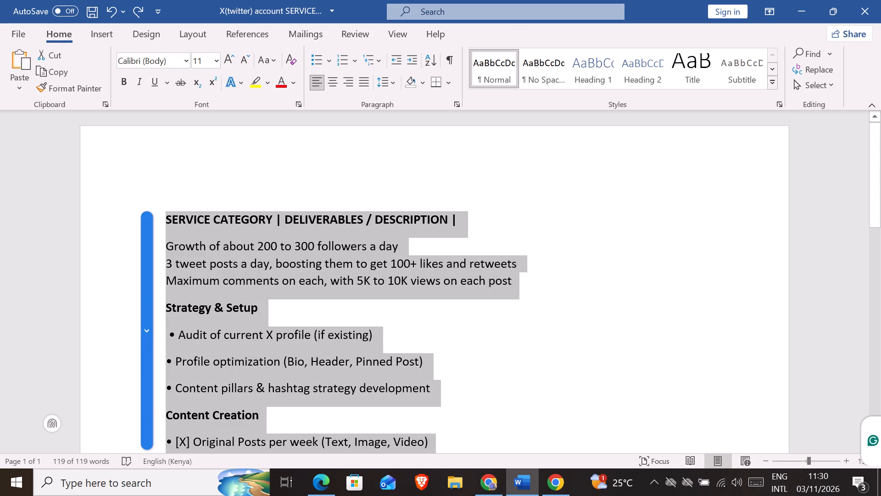
left_click(0, 423)
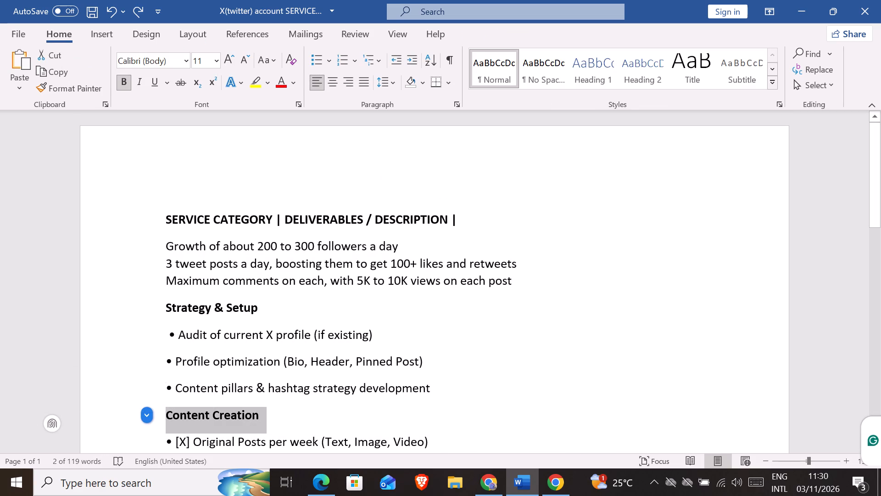
Search the computer for "power", open PowerPoint and create a blank presentation.
left_click(0, 495)
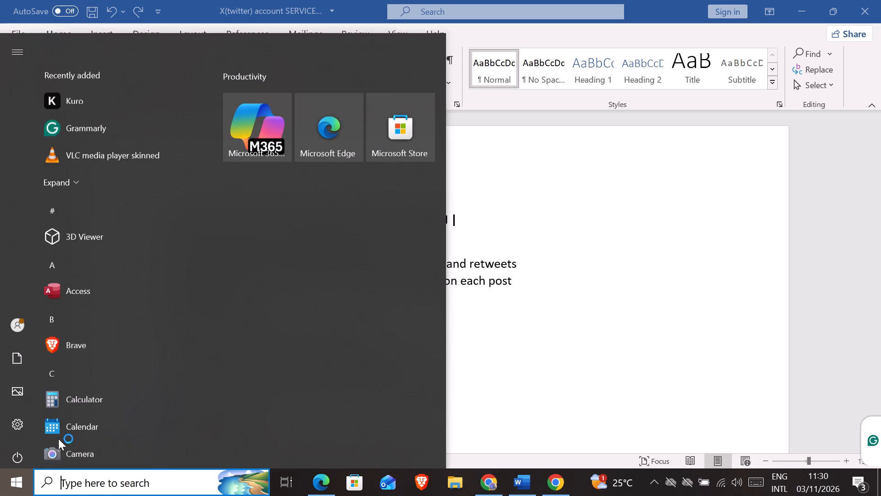
type("power")
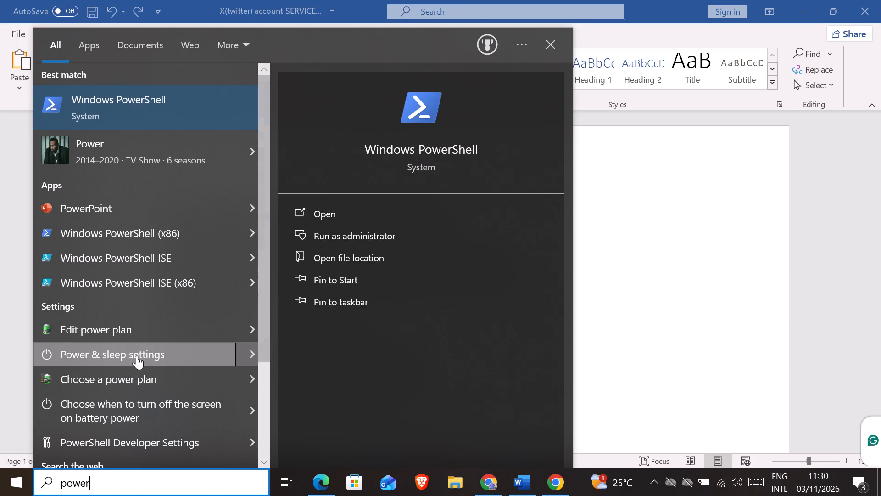
left_click(112, 207)
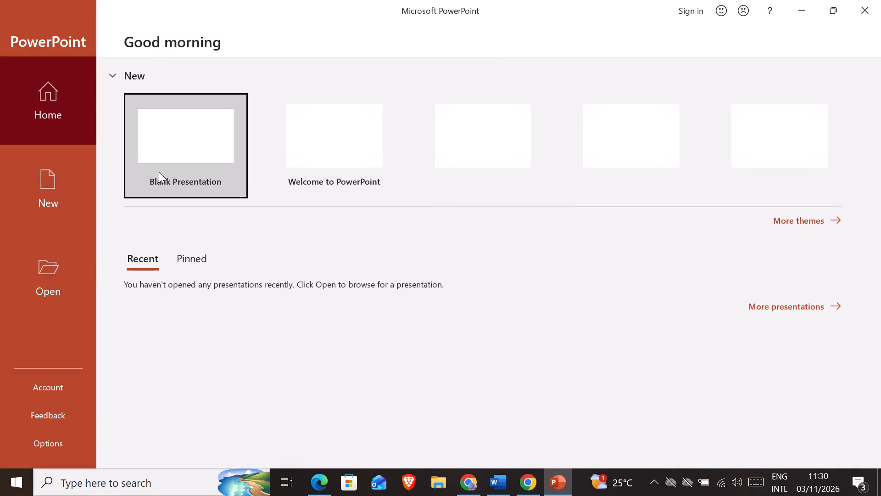
left_click(160, 169)
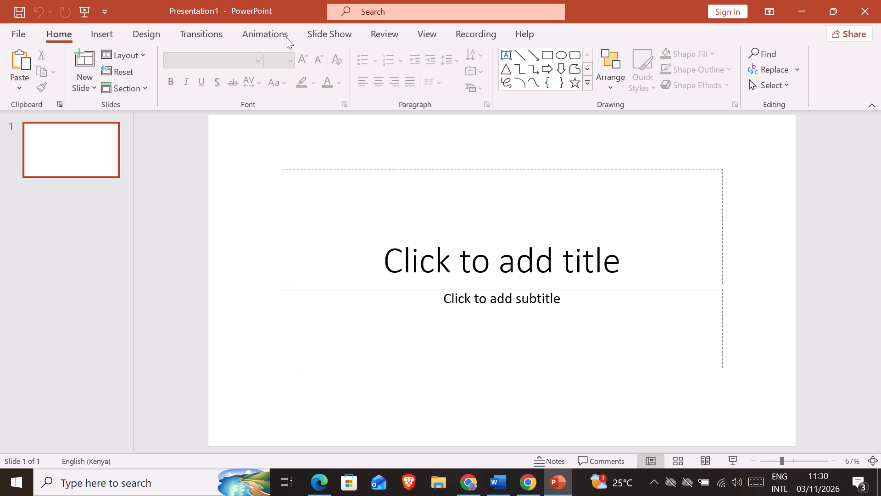
Set the slide size to A4 Paper (210x297 mm) in portrait orientation, maximizing the content on the new size.
left_click(155, 34)
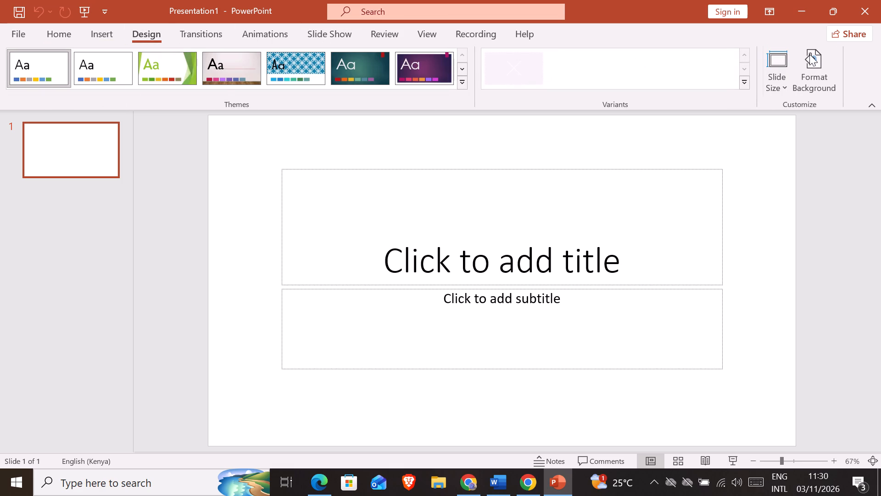
left_click(768, 79)
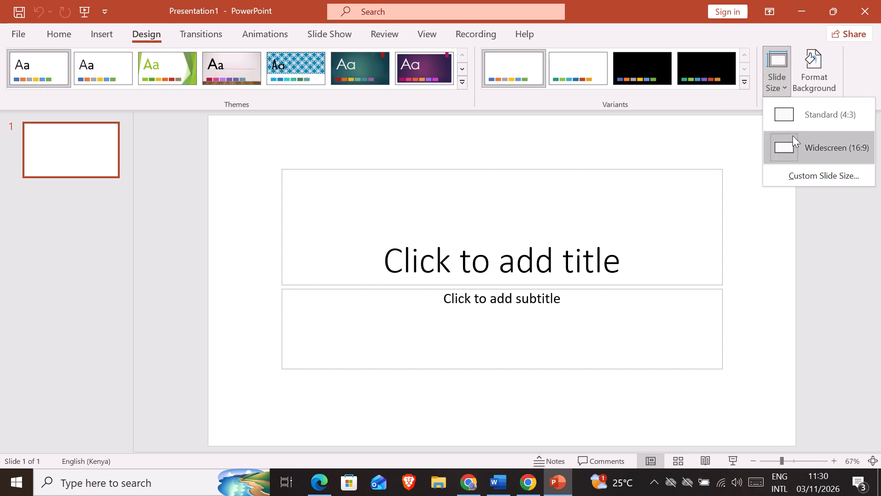
left_click(797, 169)
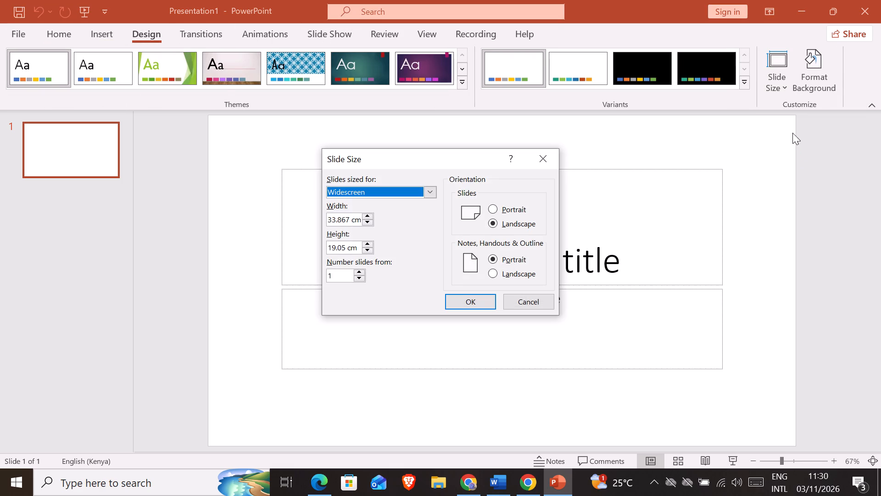
left_click(418, 195)
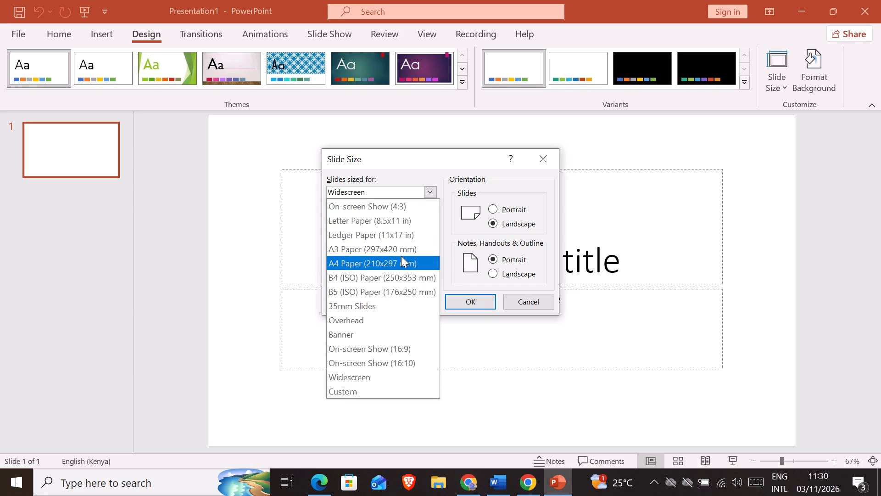
left_click(401, 256)
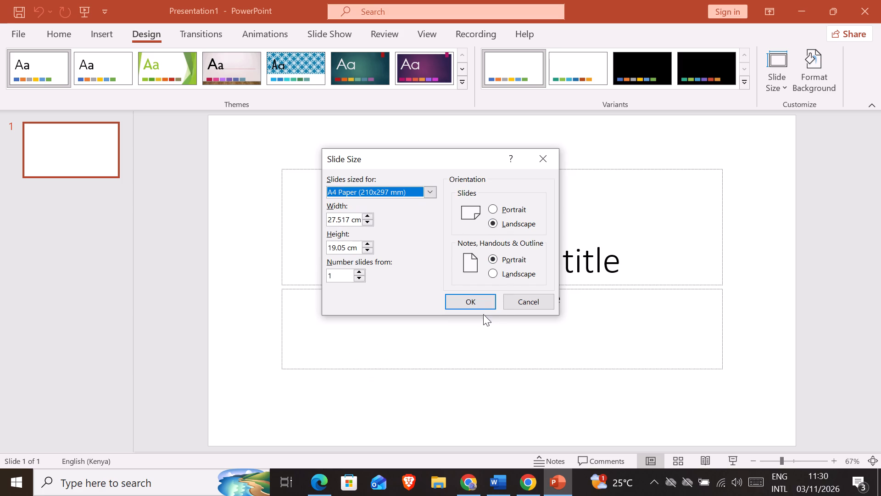
left_click(501, 214)
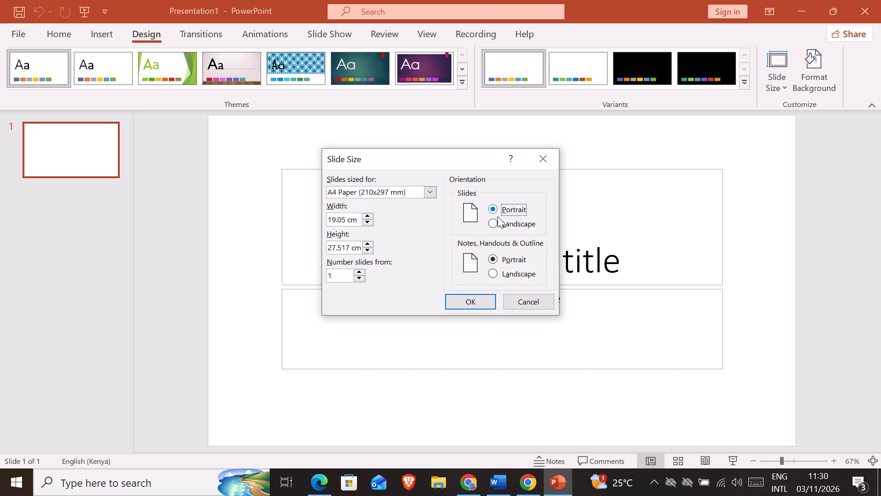
left_click(470, 294)
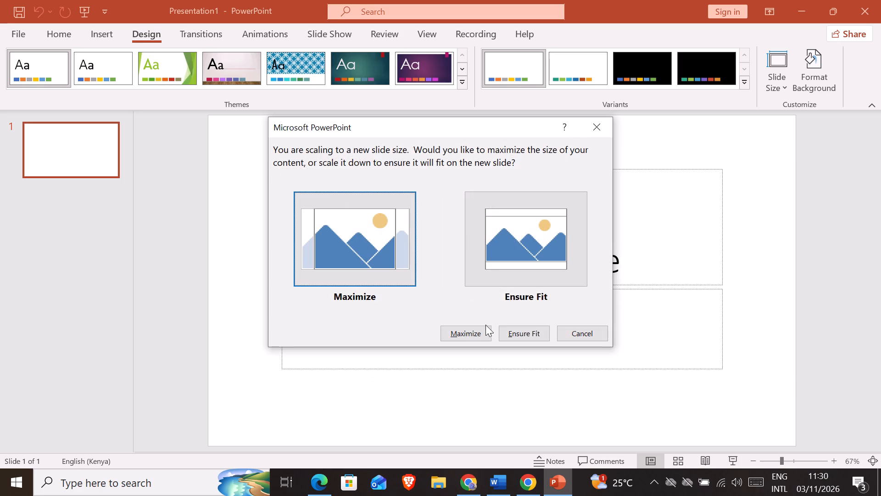
left_click(462, 331)
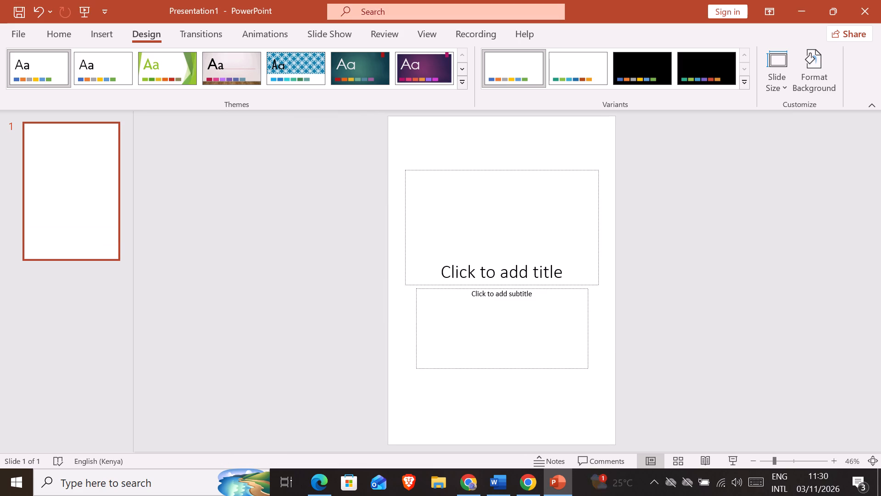
Delete the subtitle placeholder from the slide.
left_click(480, 286)
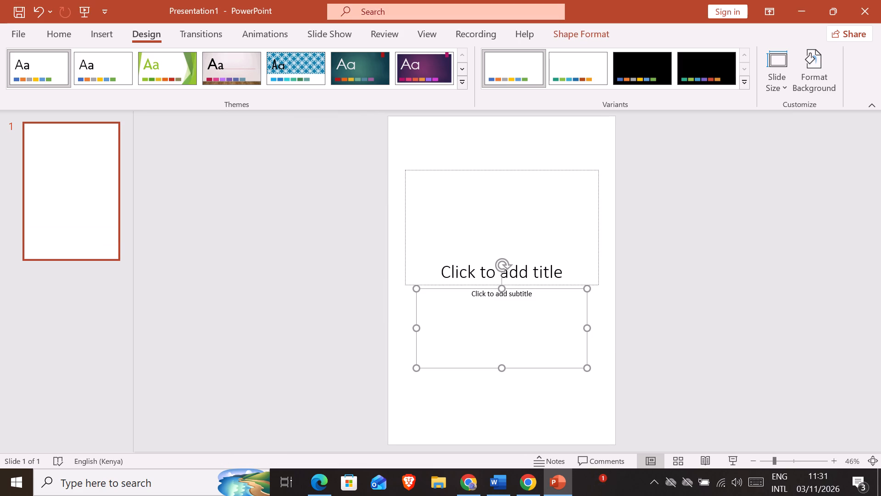
key("BackSpace")
Paste the copied quotation text into the slide's title placeholder.
left_click(502, 189)
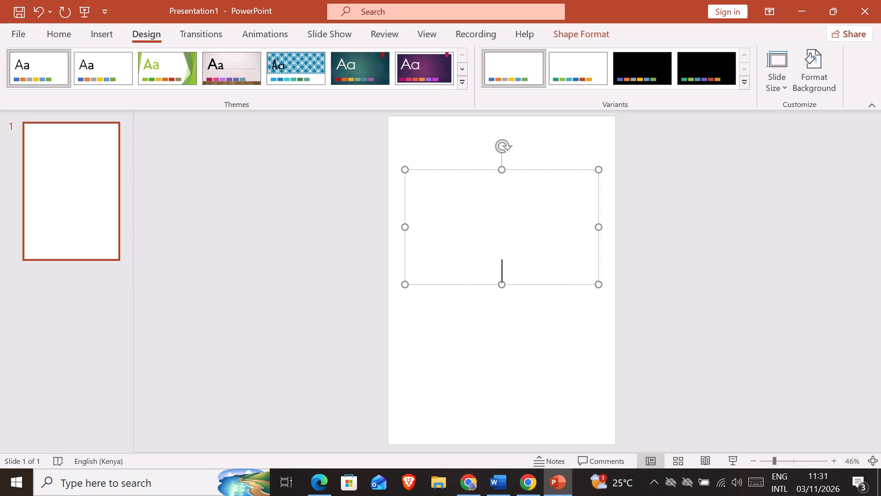
key("ctrl+c")
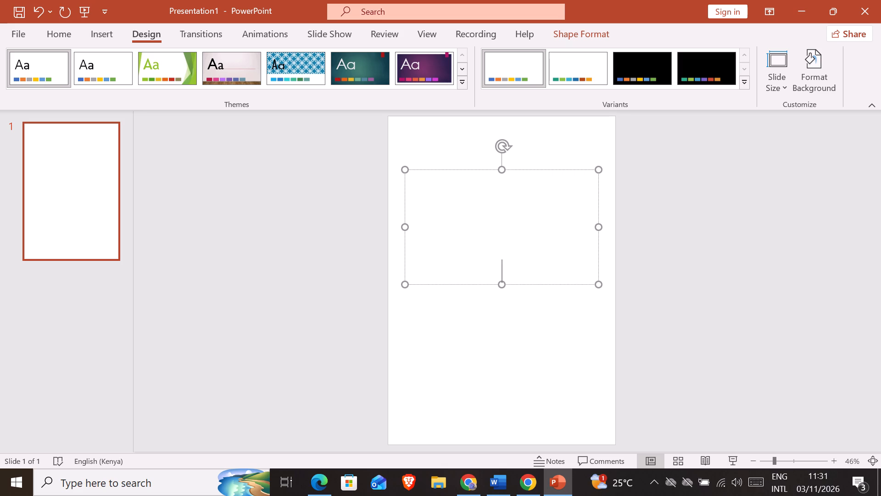
left_click(494, 203)
key("ctrl+v")
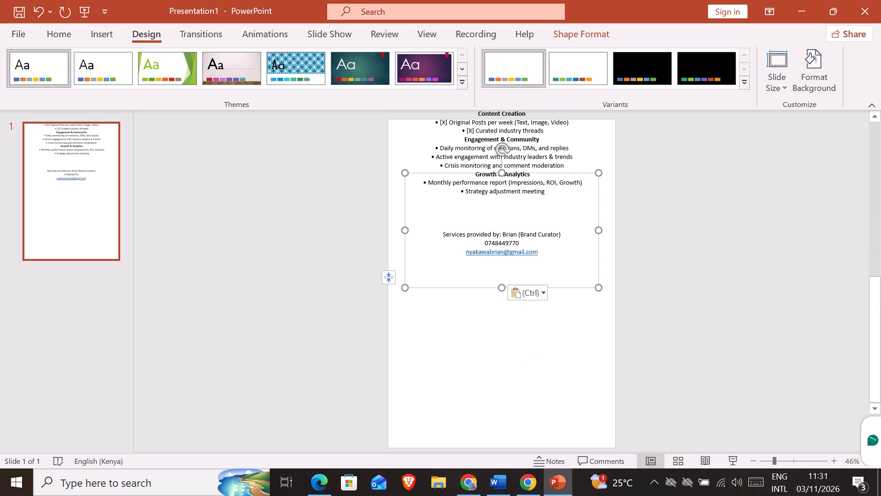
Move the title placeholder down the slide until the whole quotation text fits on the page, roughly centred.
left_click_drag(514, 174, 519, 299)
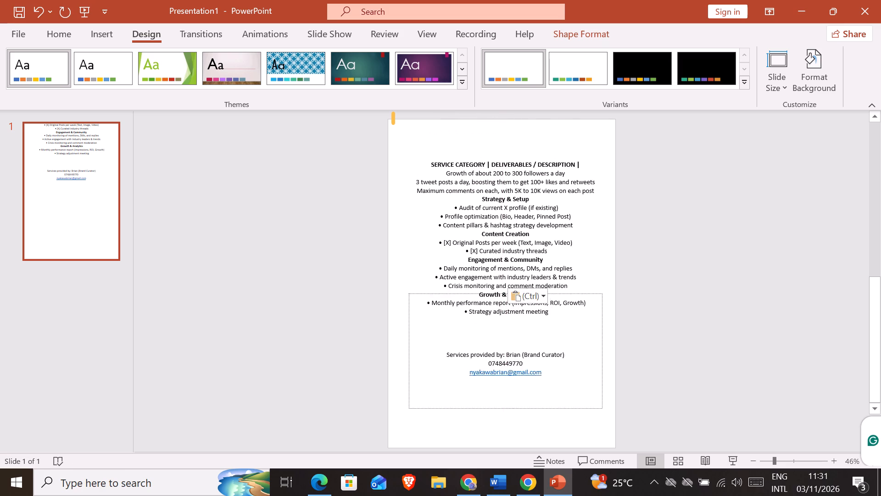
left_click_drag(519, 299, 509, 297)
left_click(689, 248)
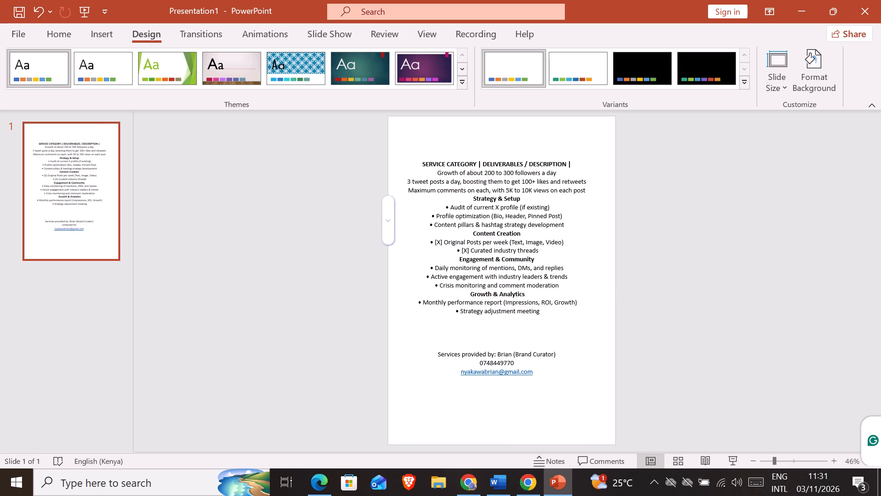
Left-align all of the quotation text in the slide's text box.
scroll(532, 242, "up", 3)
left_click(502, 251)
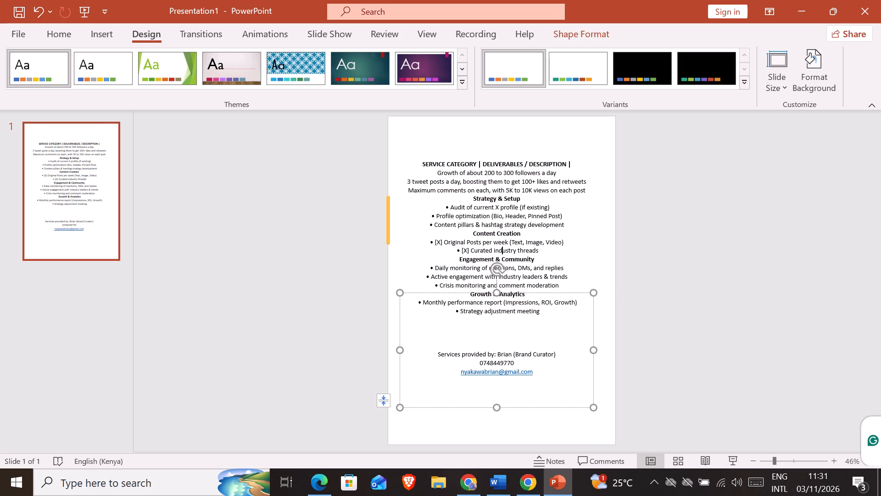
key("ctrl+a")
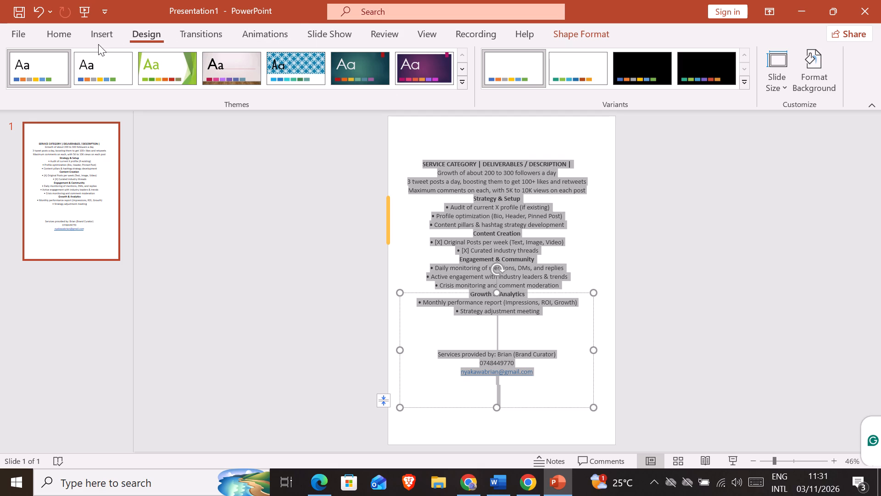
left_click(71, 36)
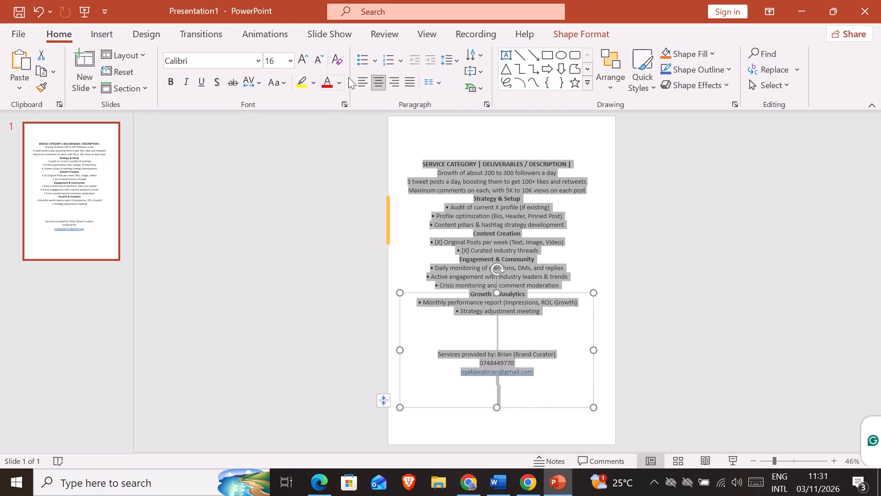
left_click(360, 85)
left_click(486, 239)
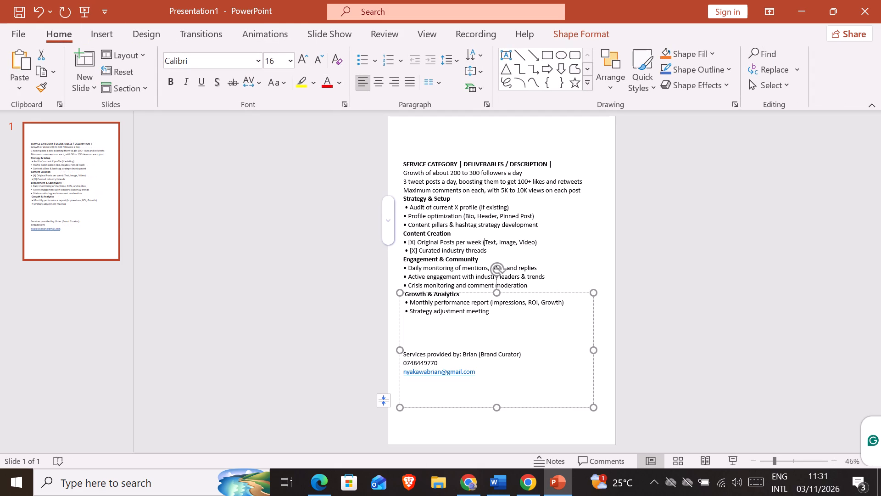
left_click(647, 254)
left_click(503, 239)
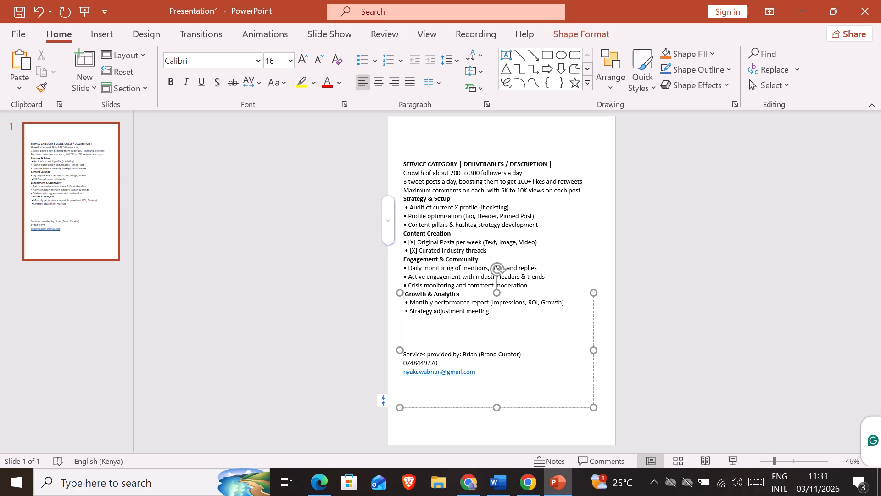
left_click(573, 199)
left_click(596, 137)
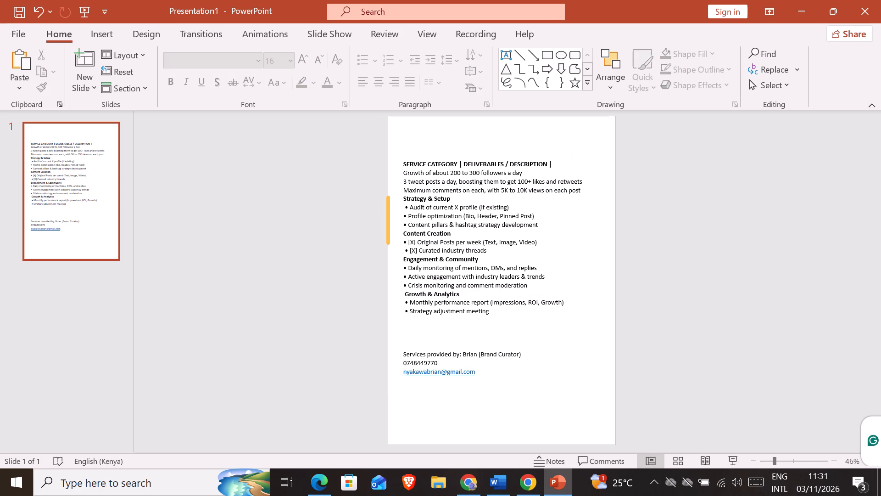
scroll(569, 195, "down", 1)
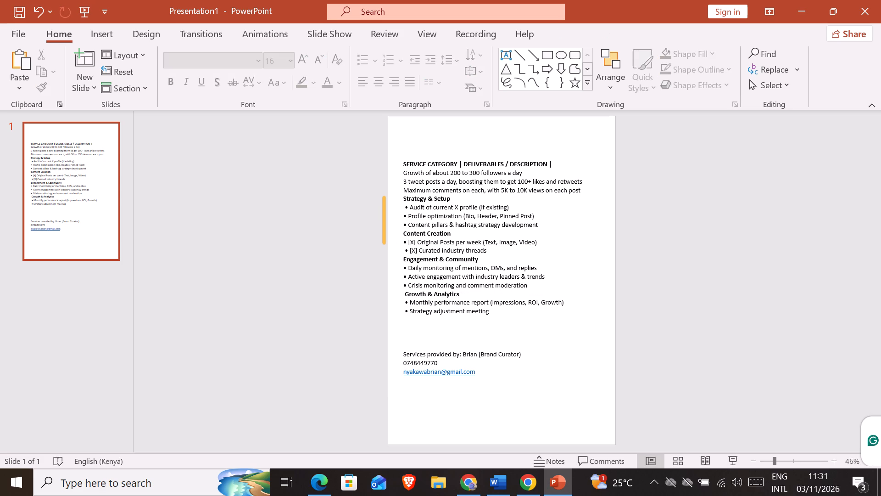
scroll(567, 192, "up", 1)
Close the PowerPoint presentation without saving it and return to the Word quotation document.
left_click(880, 0)
left_click(477, 264)
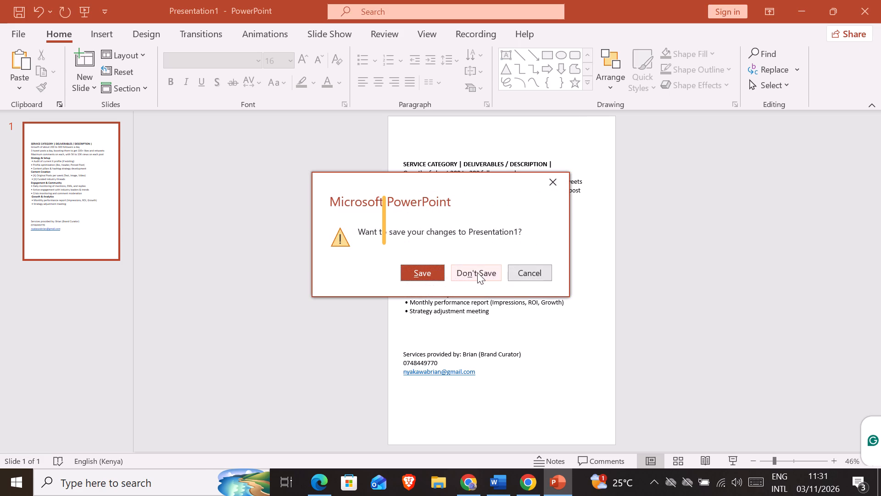
Discard the unsaved changes to Presentation1 and close the presentation.
left_click(477, 272)
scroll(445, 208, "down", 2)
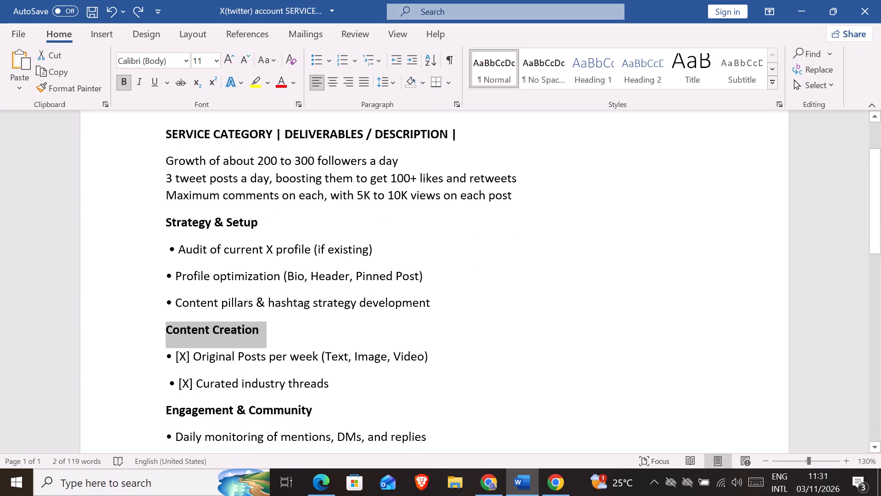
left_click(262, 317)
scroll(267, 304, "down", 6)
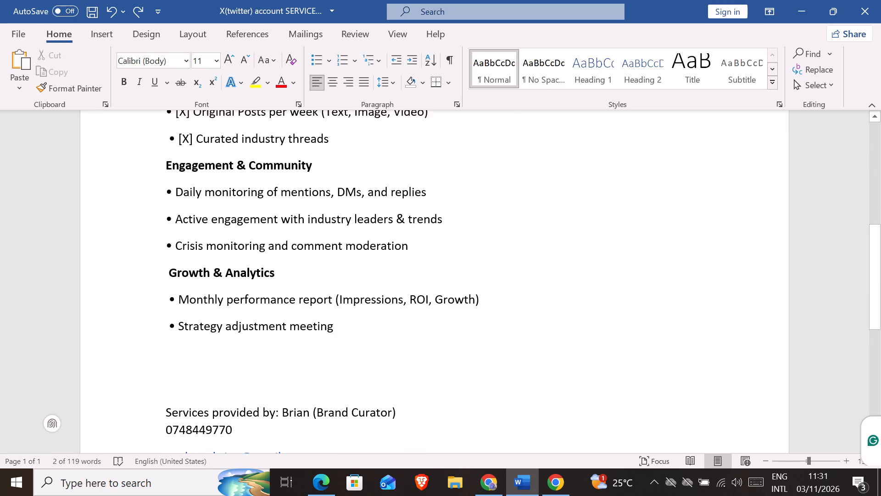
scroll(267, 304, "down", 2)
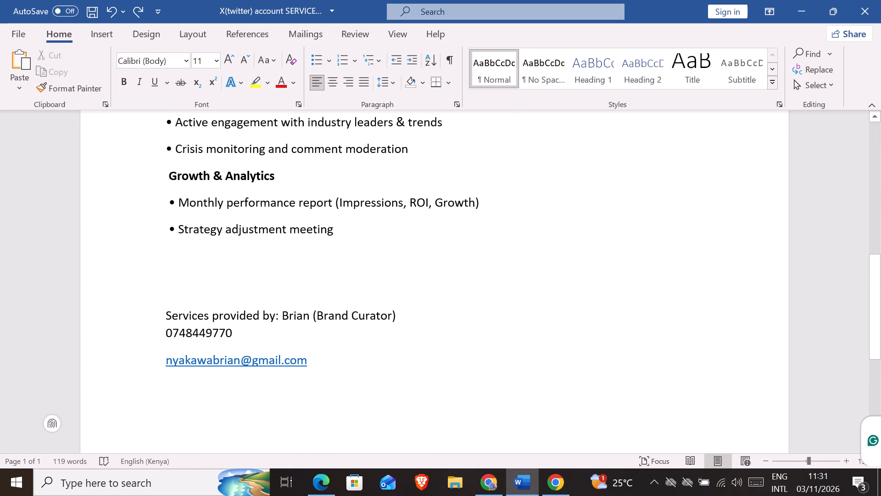
Close Chrome's tab with the X account quotation search and generated poster, and return to the Word quotation document.
left_click(495, 478)
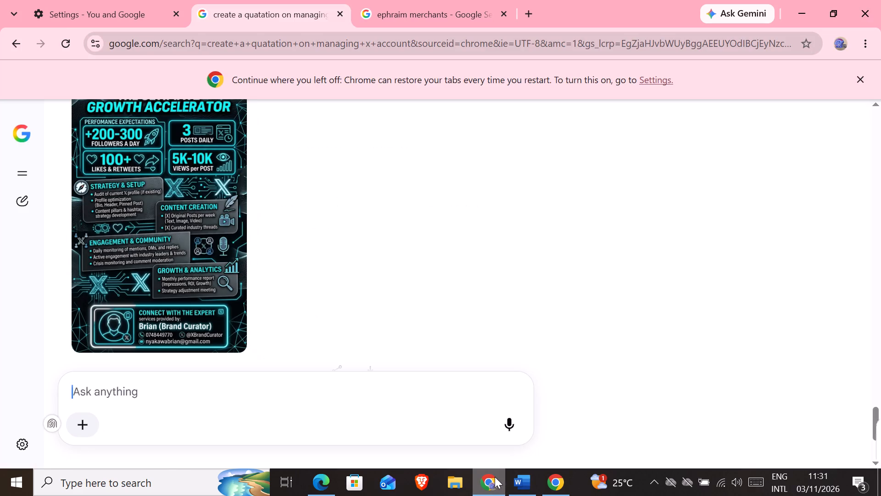
left_click(495, 477)
left_click(494, 478)
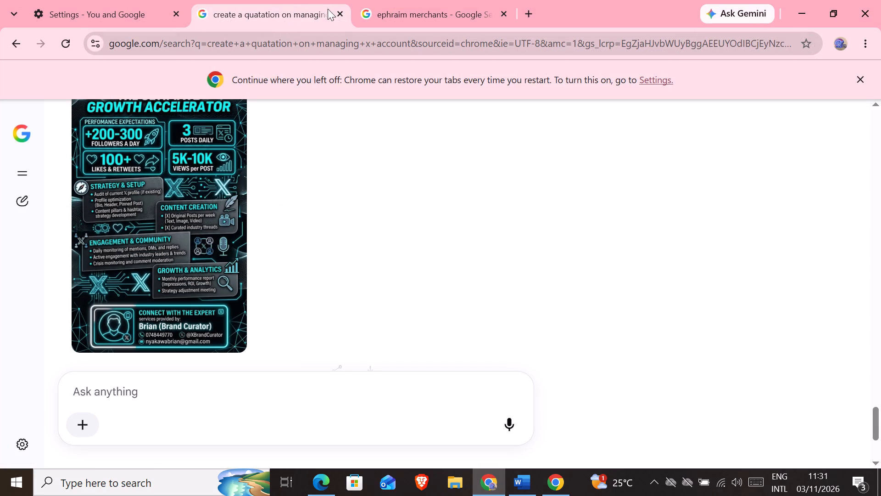
left_click(339, 15)
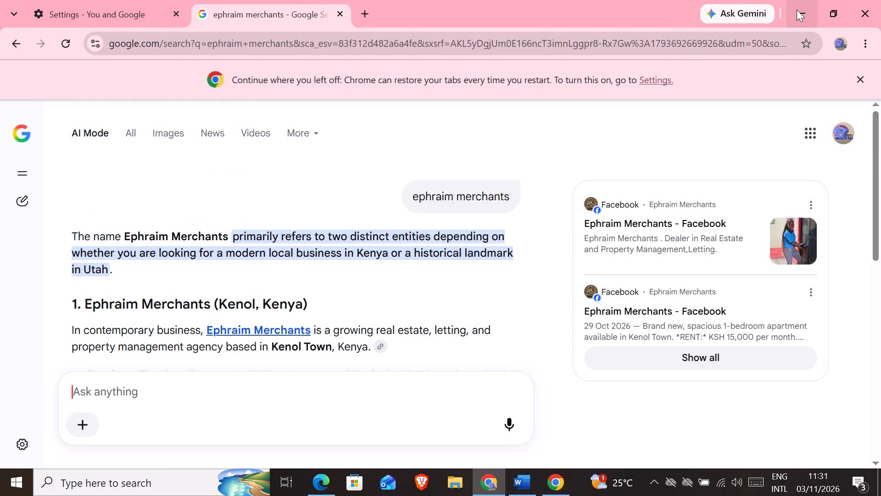
left_click(797, 10)
Review the Word quotation from the service category heading to the provider contact details.
scroll(466, 292, "up", 3)
scroll(462, 244, "up", 7)
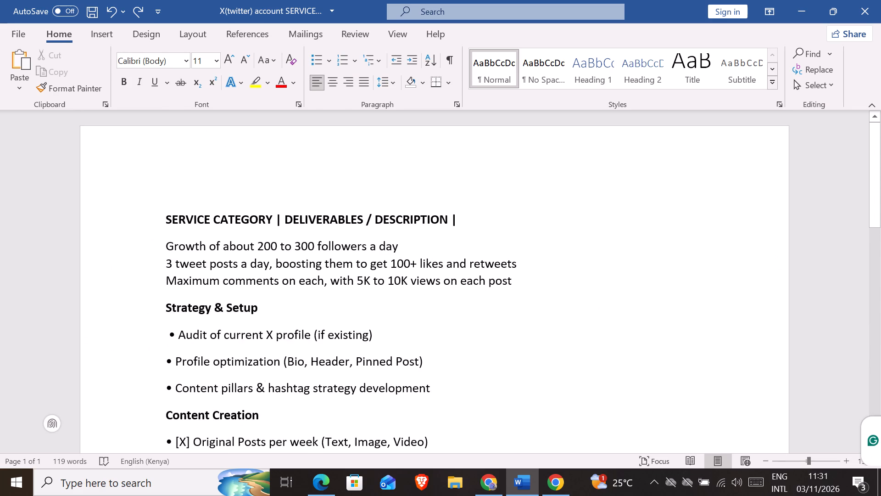
scroll(460, 235, "down", 10)
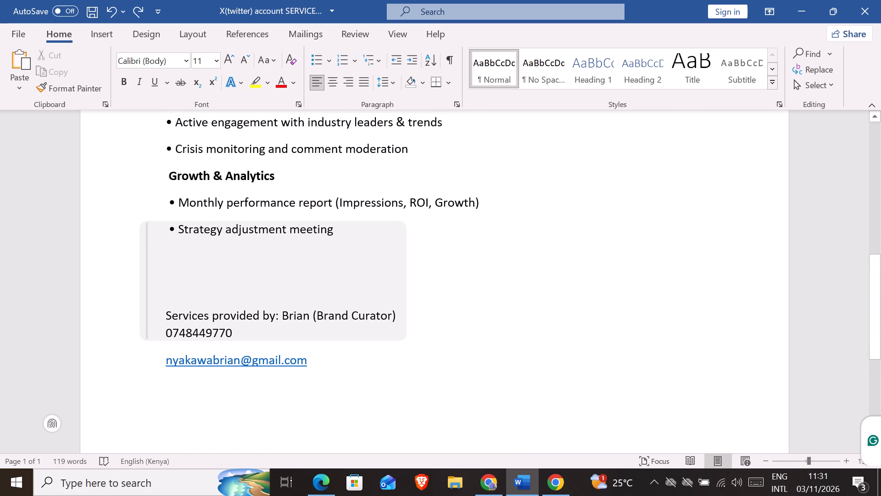
left_click(170, 333)
scroll(268, 265, "up", 3)
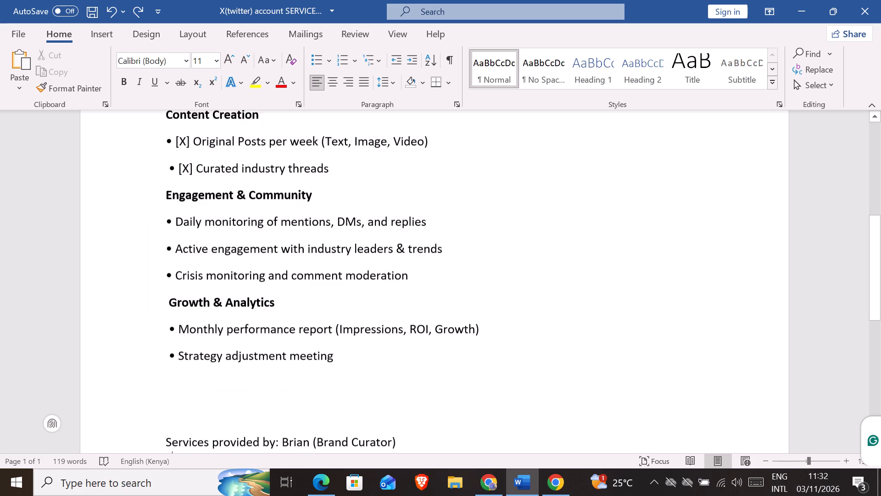
Save the Word quotation document and reduce its window from full screen.
scroll(268, 258, "up", 6)
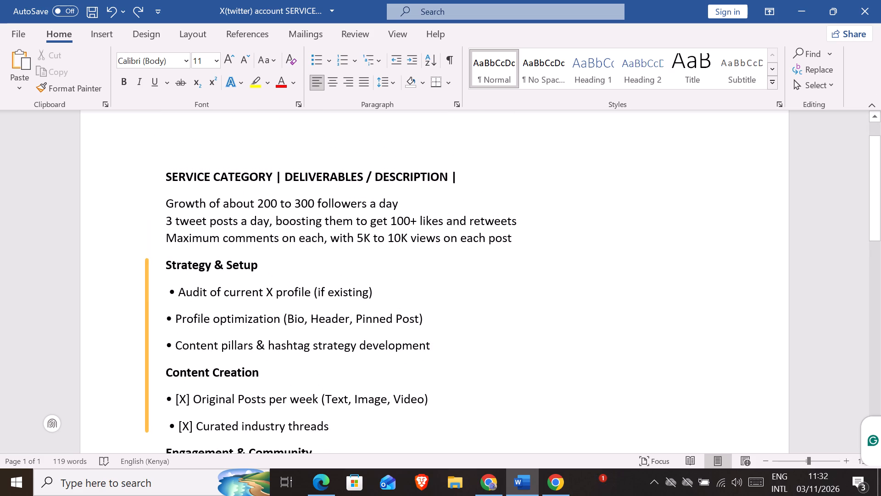
key("ctrl+s")
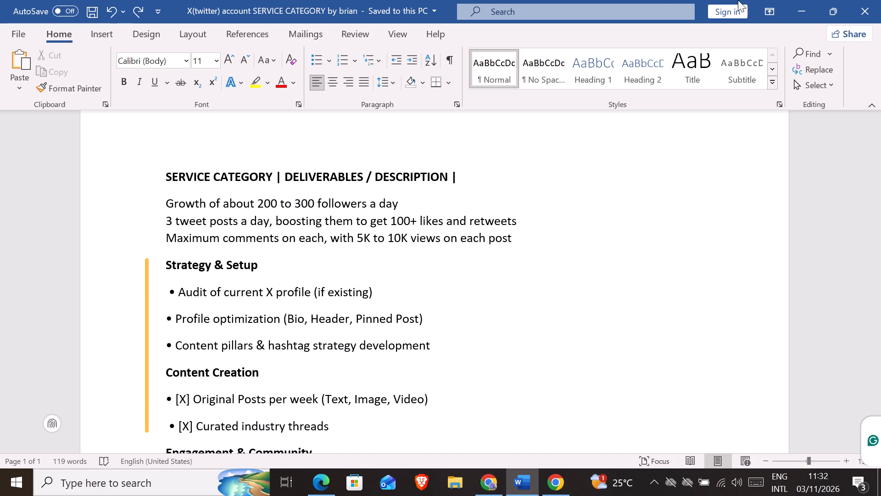
left_click(848, 0)
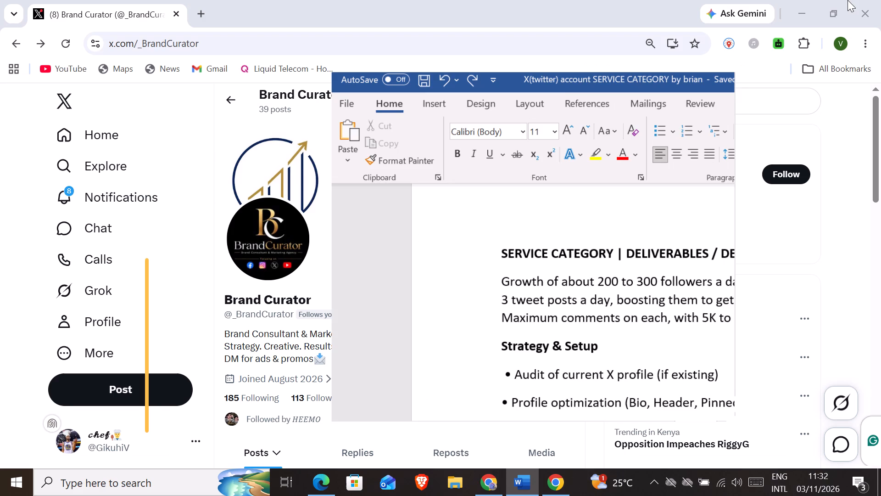
Close the Word document containing the X account management quotation.
left_click(722, 100)
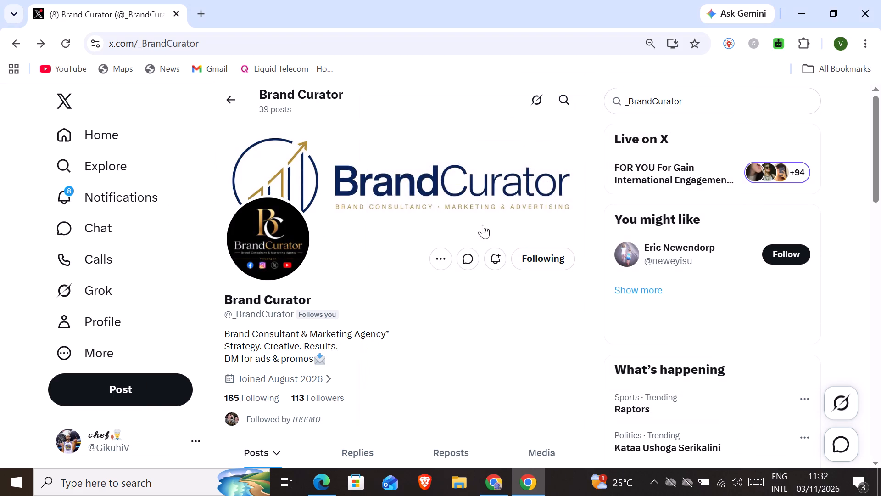
Skim the posts on the Brand Curator X profile, and minimize the browser window to show the desktop.
scroll(431, 241, "down", 3)
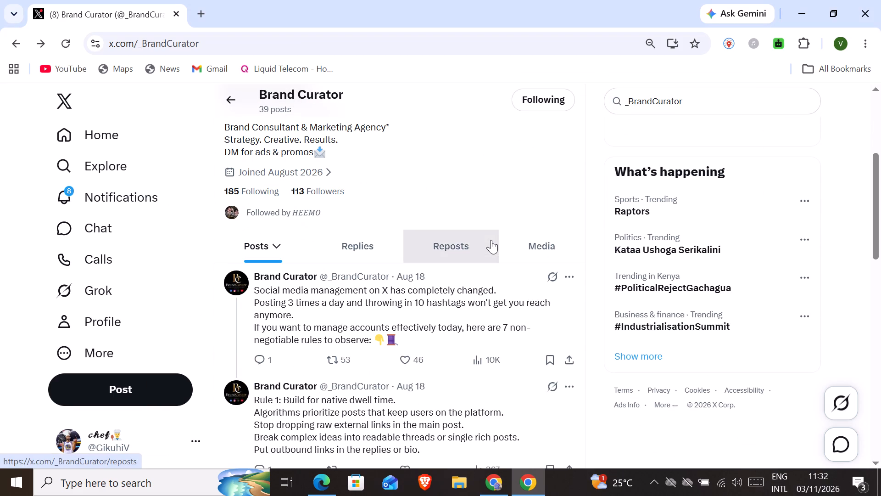
scroll(491, 240, "down", 2)
left_click(801, 12)
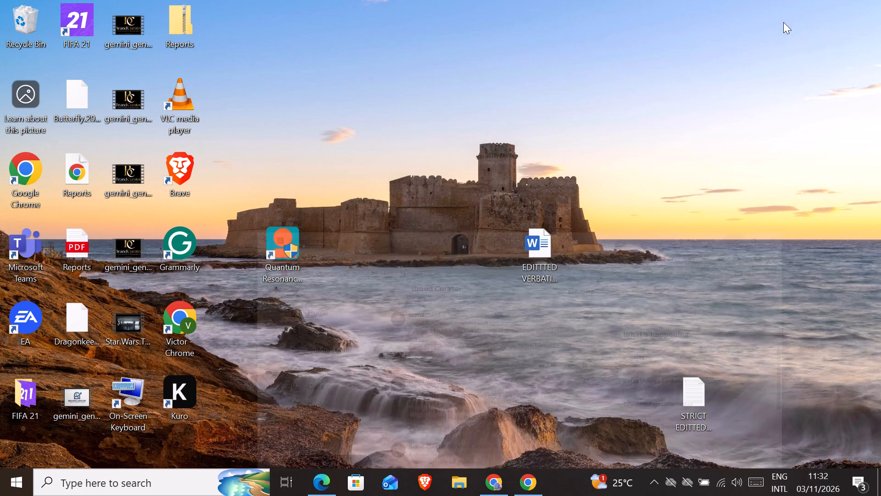
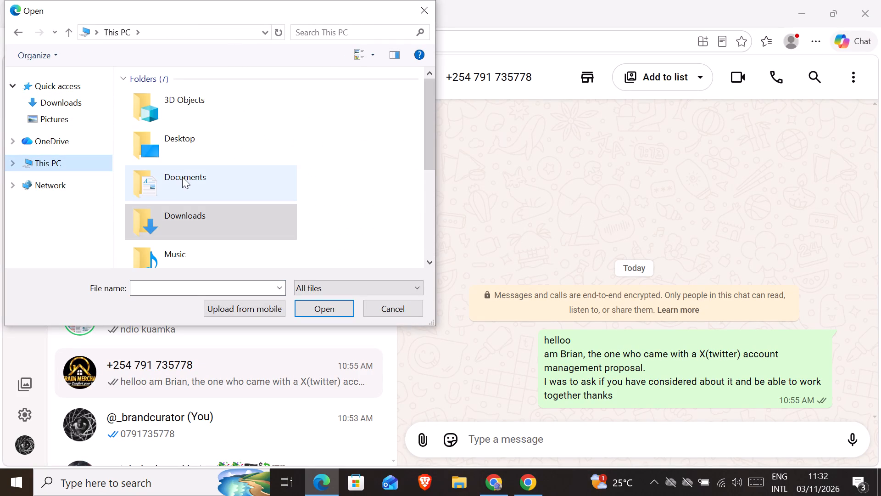
Open the Documents folder in the file picker and browse it for the quotation file to attach to the client's WhatsApp chat.
double_click(182, 177)
double_click(187, 178)
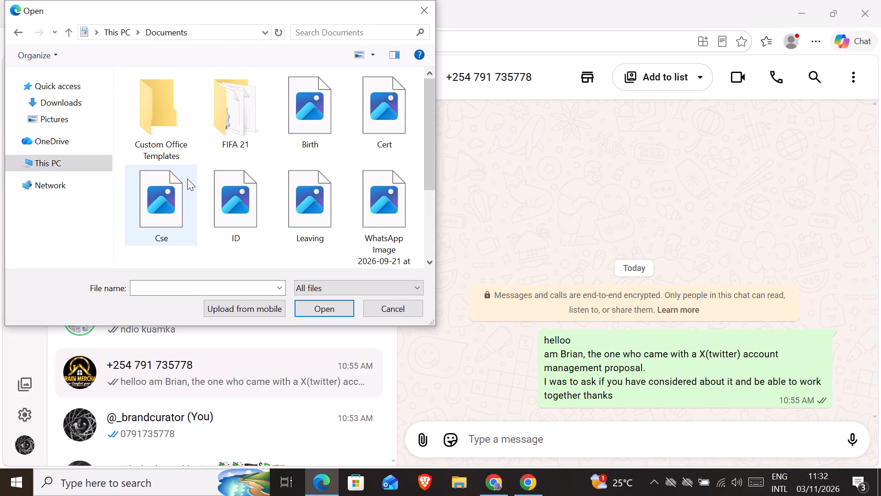
scroll(232, 161, "down", 1)
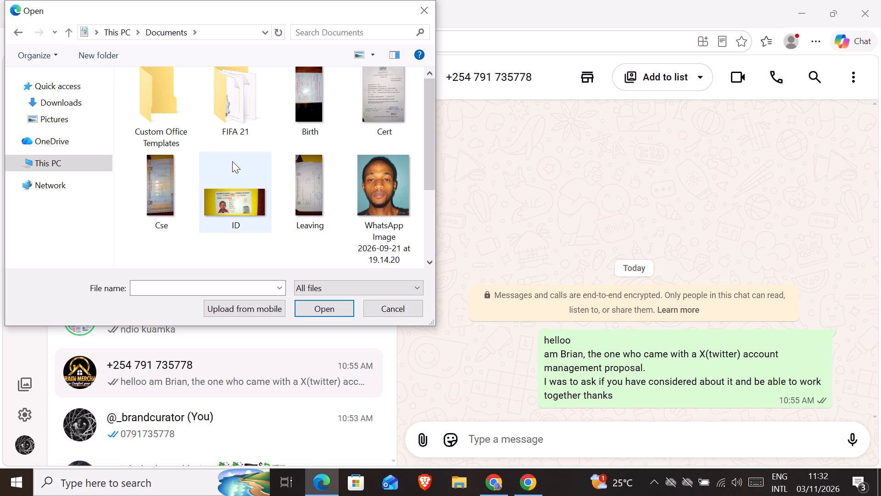
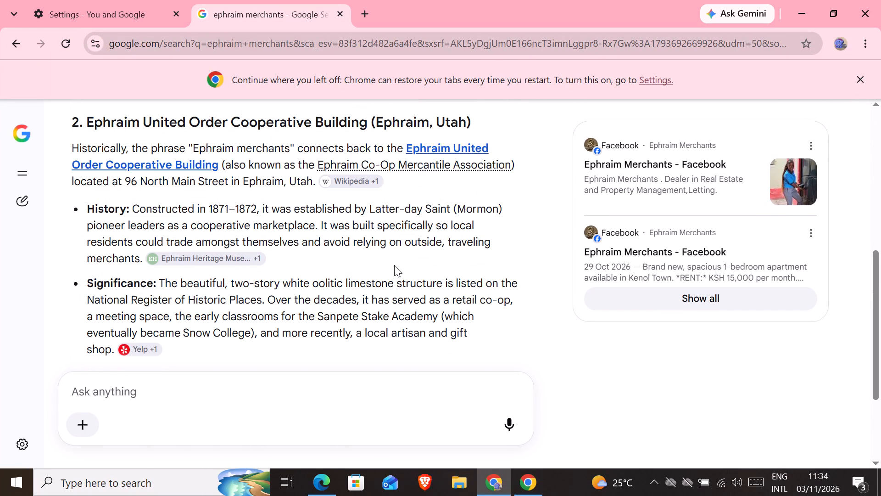
Read the search overview of Ephraim Merchants and open the Facebook page linked for the Kenol, Kenya business.
scroll(394, 265, "down", 4)
scroll(394, 265, "up", 7)
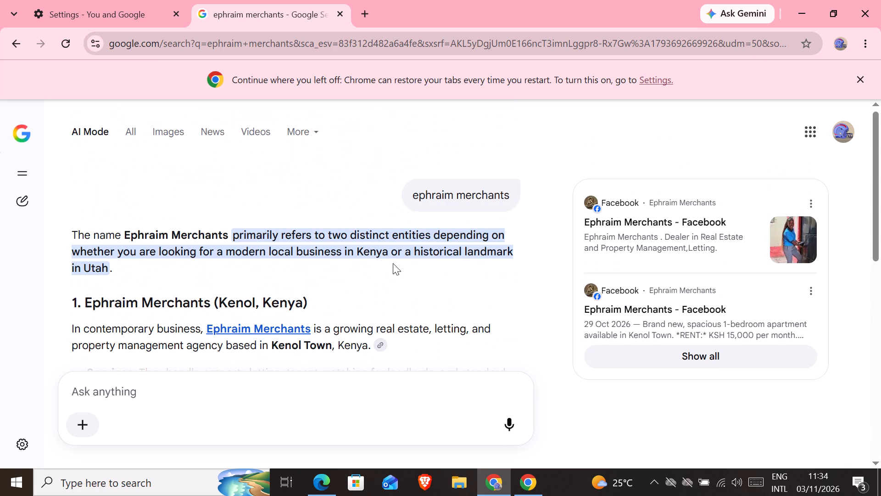
scroll(393, 263, "down", 2)
scroll(257, 235, "down", 1)
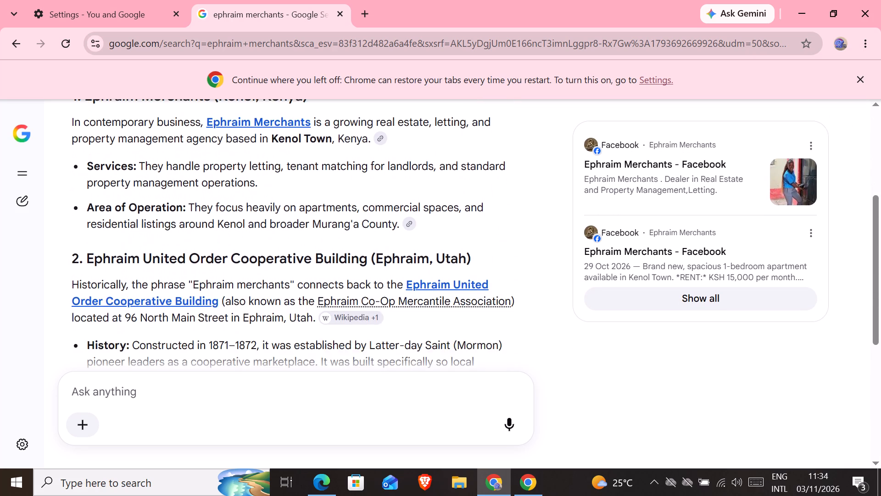
scroll(261, 231, "up", 2)
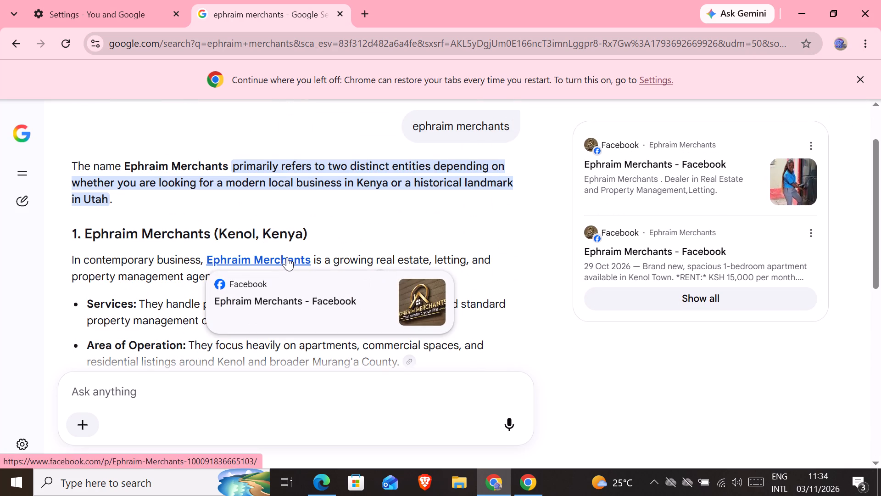
left_click(287, 257)
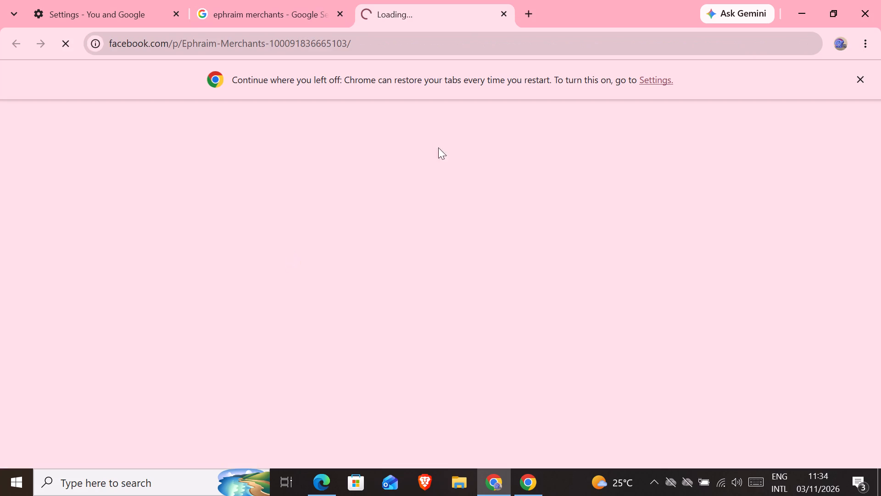
Look through the property listings and audience reactions on the Ephraim Merchants Facebook page, down to the 2-bedroom house post.
scroll(430, 146, "down", 2)
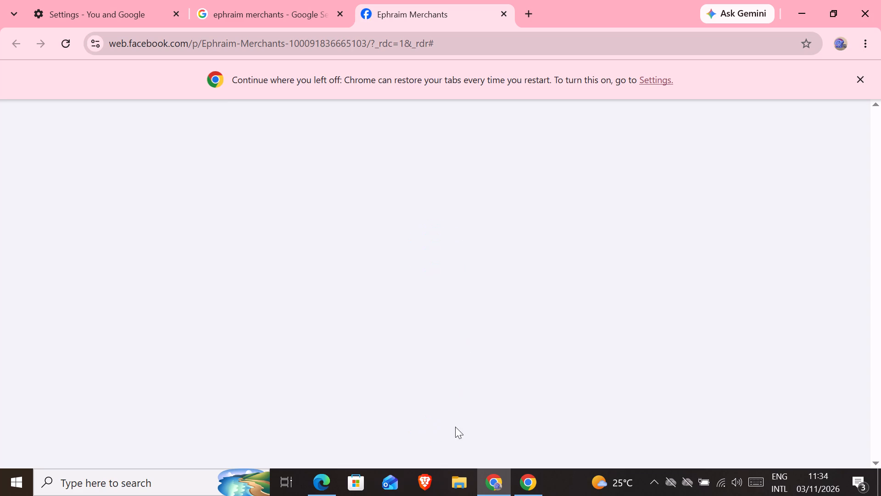
scroll(435, 333, "down", 2)
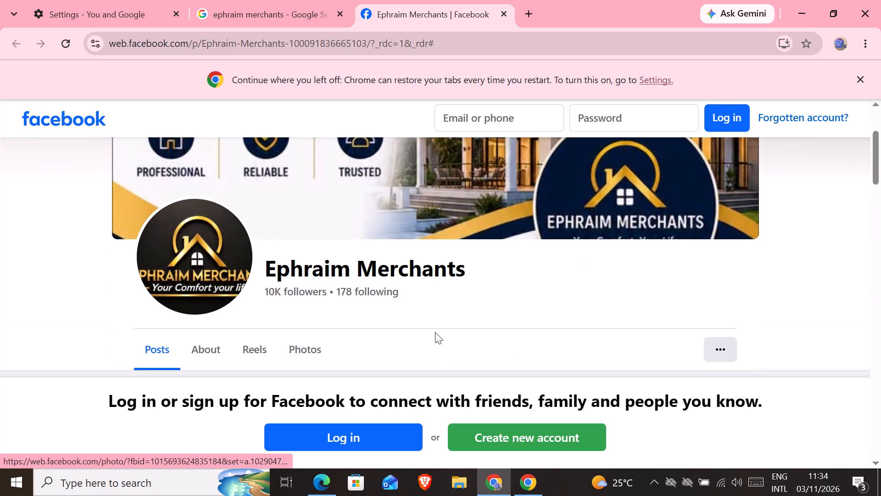
scroll(435, 332, "up", 2)
scroll(435, 332, "down", 4)
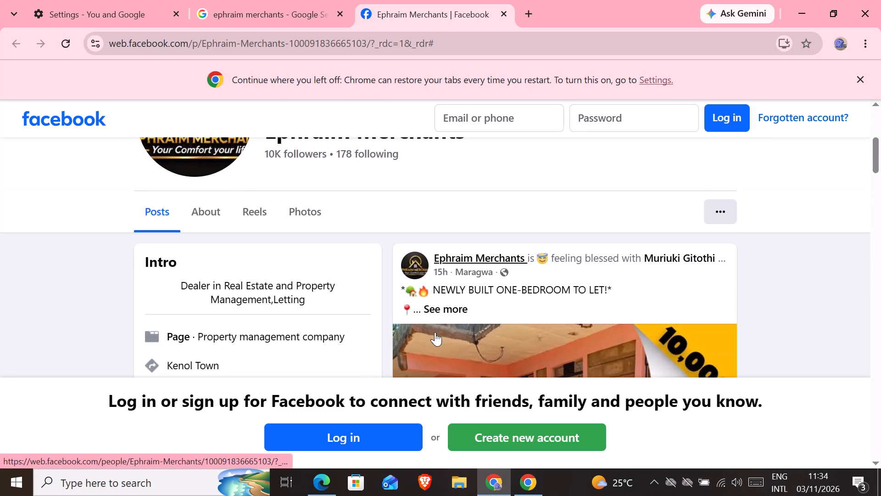
scroll(435, 332, "down", 9)
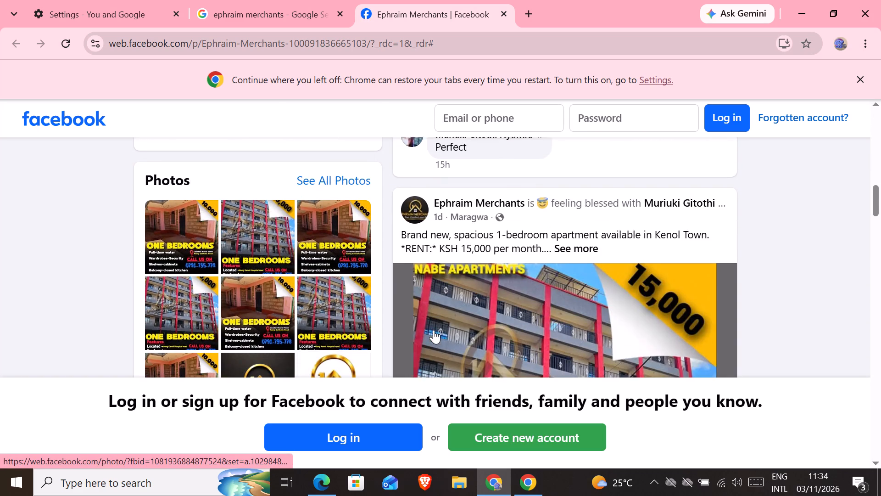
scroll(433, 327, "down", 4)
scroll(433, 327, "up", 1)
scroll(433, 327, "down", 6)
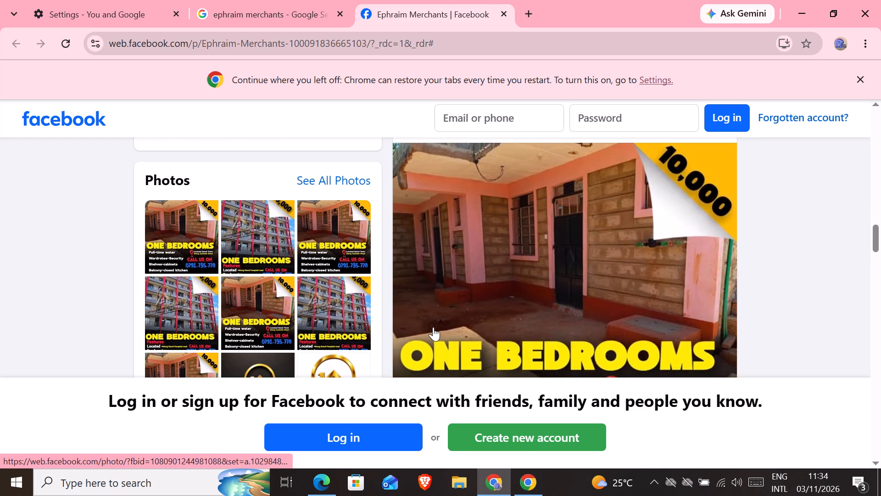
scroll(433, 327, "down", 10)
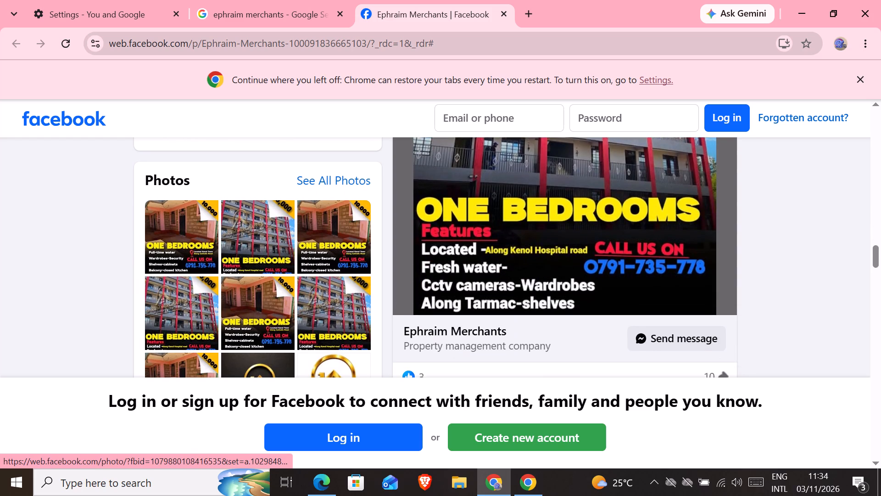
scroll(433, 327, "down", 2)
scroll(433, 327, "up", 5)
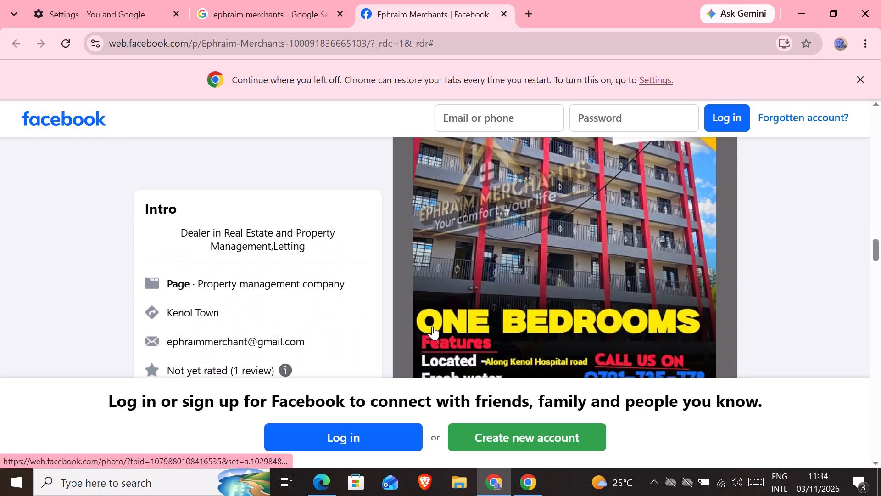
scroll(432, 326, "down", 8)
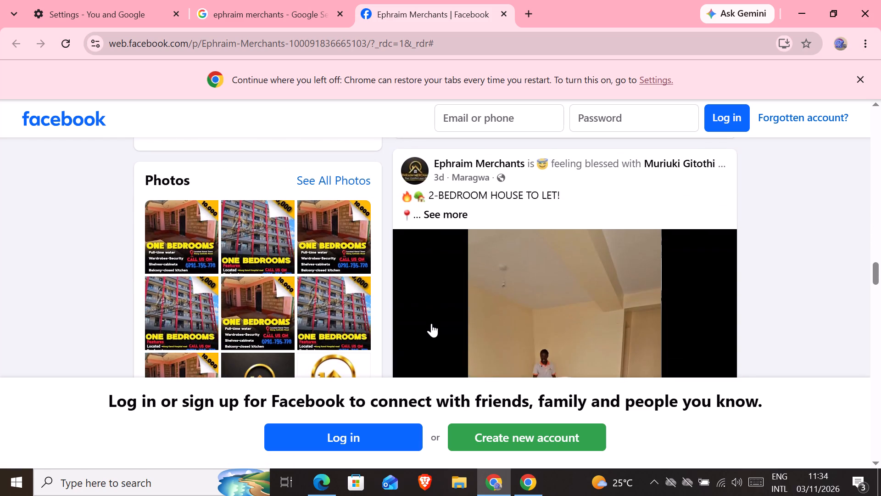
scroll(431, 323, "down", 8)
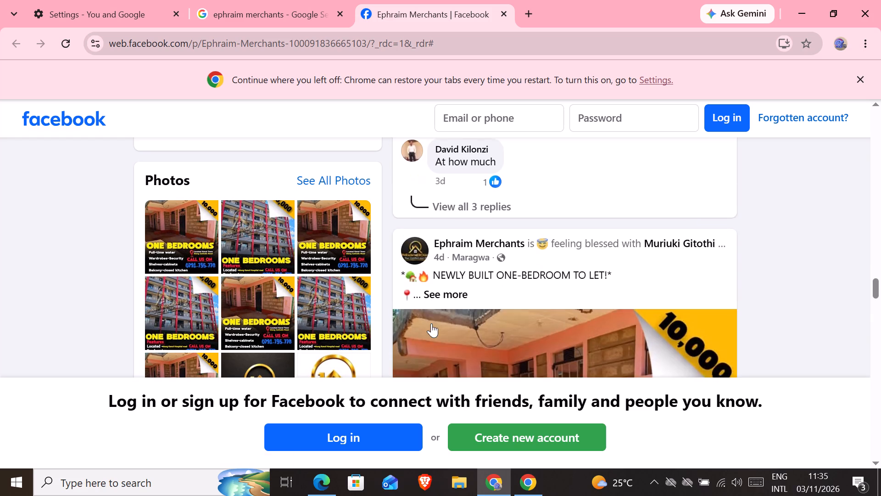
scroll(431, 323, "down", 4)
scroll(431, 323, "up", 6)
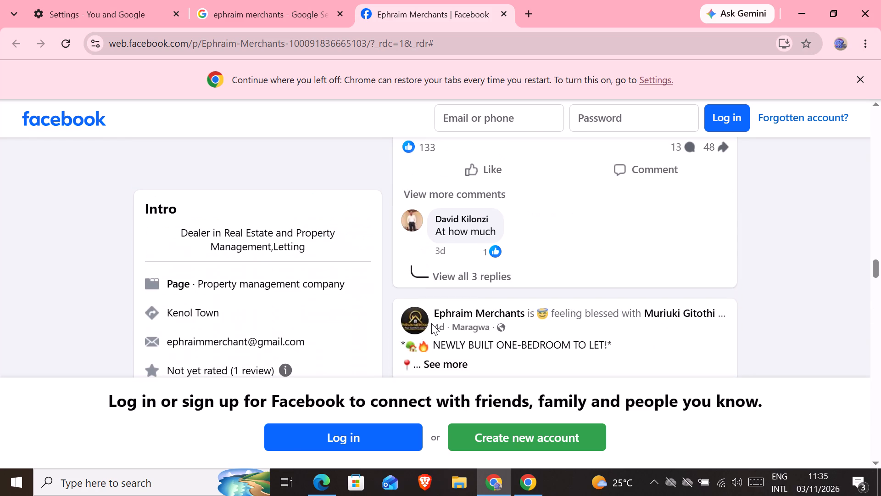
Open the 2-bedroom house post, read its comments with two reply threads expanded, and return to the page's posts.
left_click(459, 284)
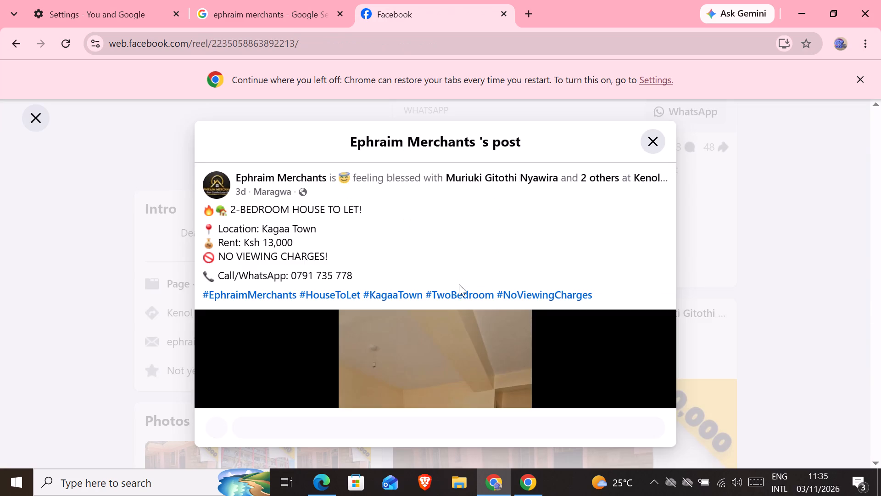
scroll(457, 286, "down", 7)
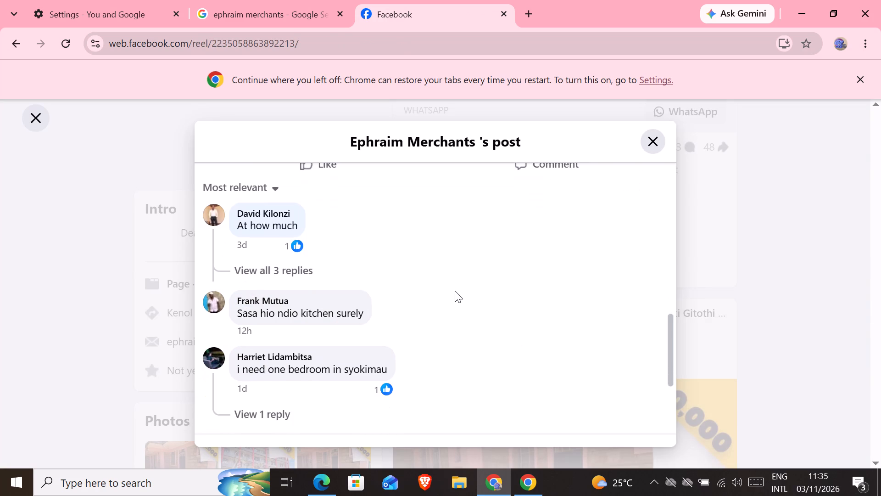
scroll(455, 291, "down", 1)
scroll(374, 277, "up", 1)
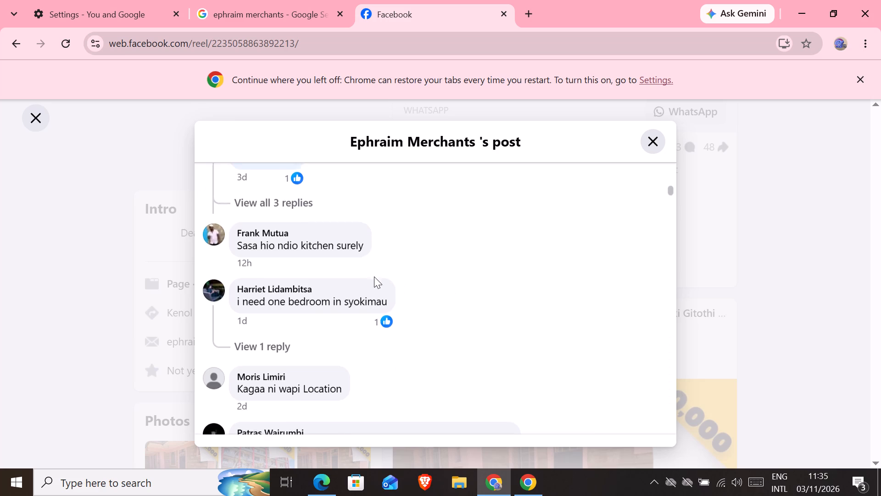
scroll(374, 276, "up", 7)
scroll(374, 274, "down", 7)
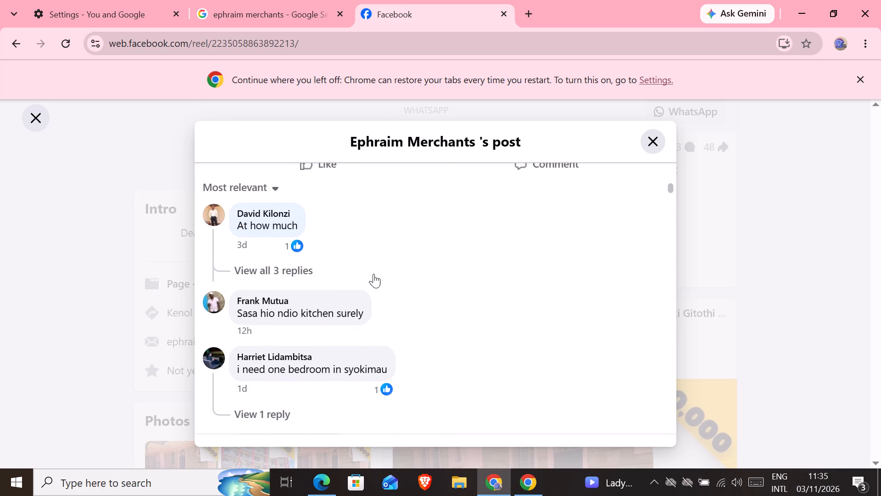
scroll(374, 274, "down", 1)
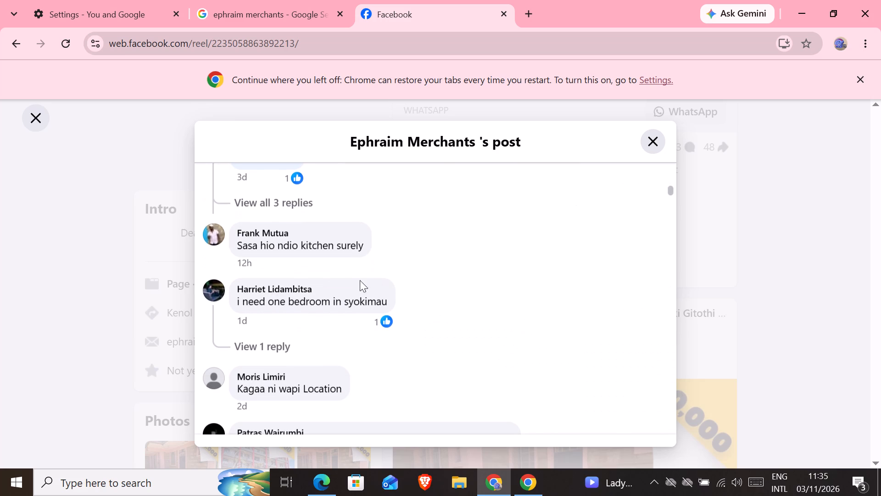
scroll(288, 249, "up", 1)
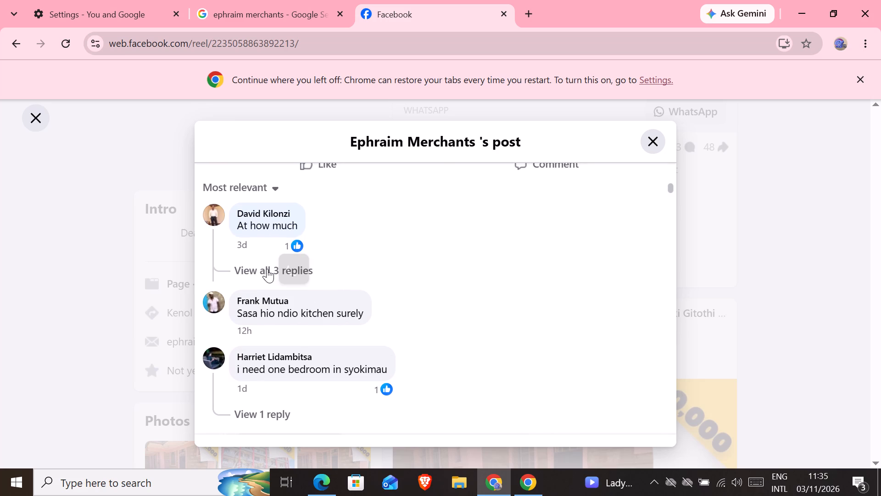
left_click(267, 269)
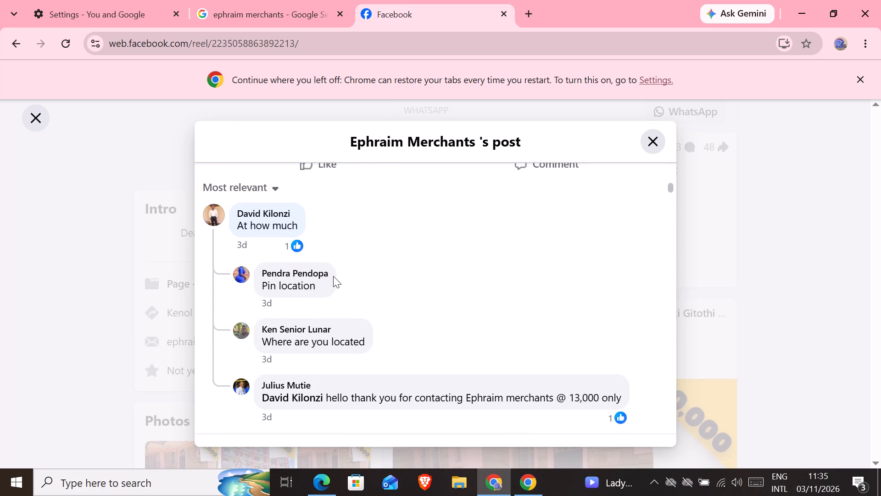
scroll(334, 272, "down", 5)
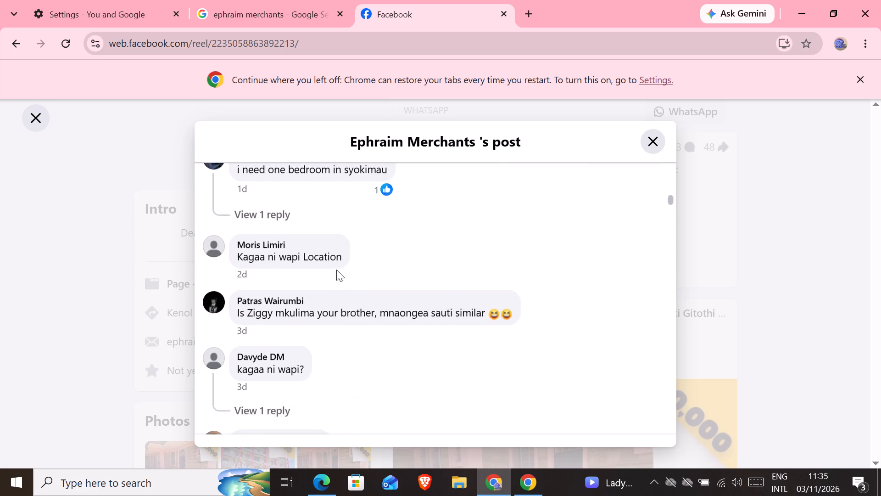
scroll(336, 270, "down", 2)
left_click(282, 277)
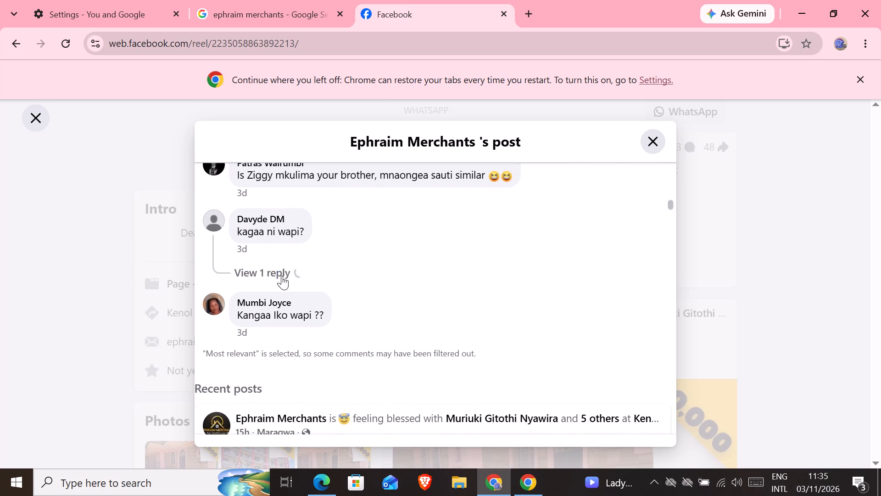
left_click(114, 276)
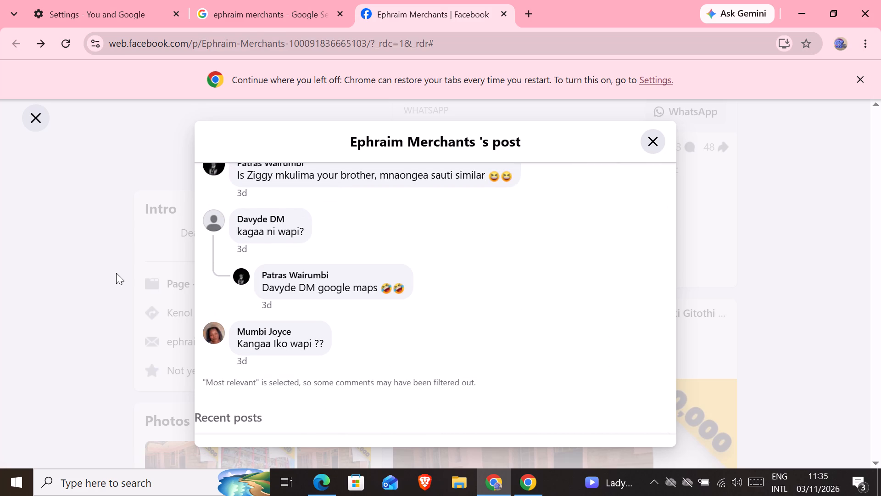
Play the video reel in the 2-bedroom house post on the Ephraim Merchants page.
scroll(451, 248, "down", 3)
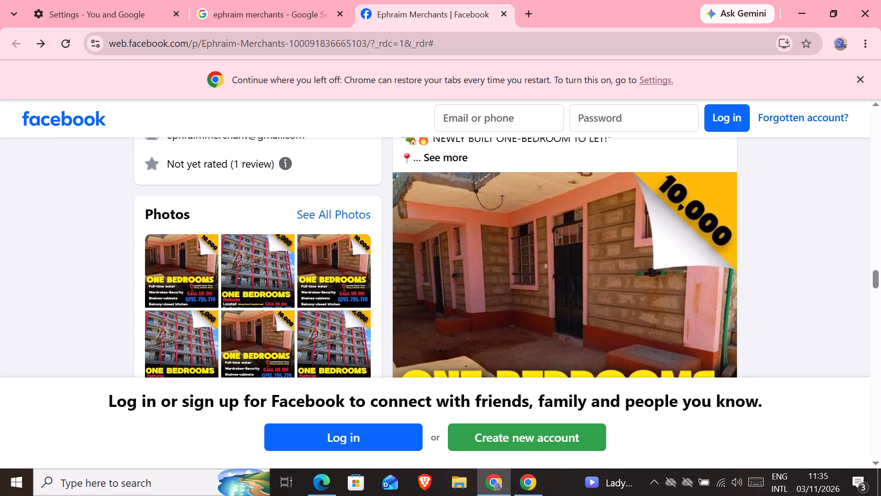
scroll(451, 249, "up", 3)
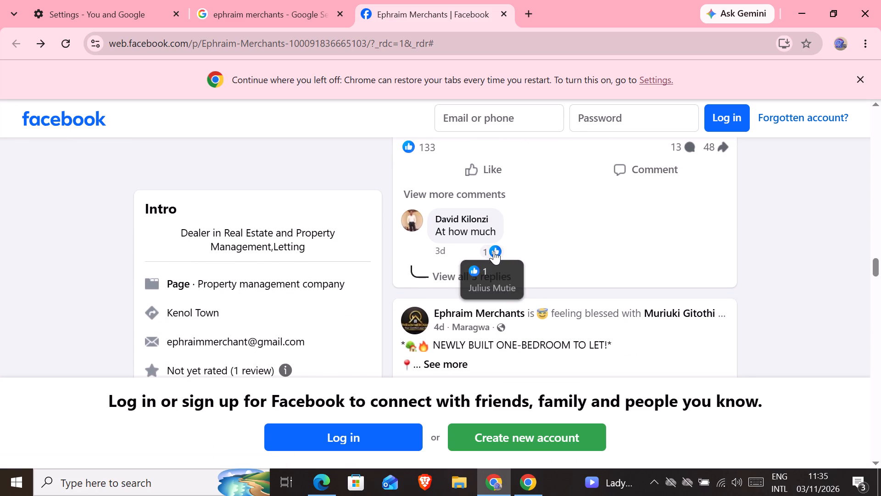
scroll(491, 244, "down", 7)
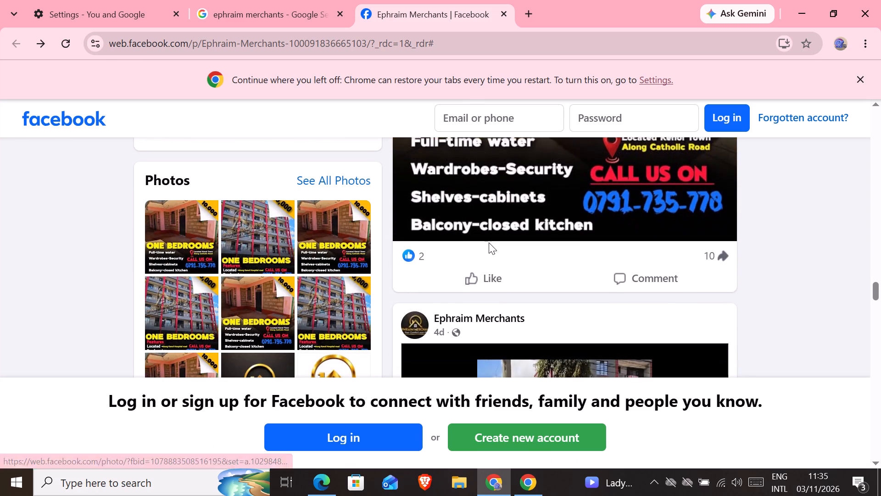
scroll(489, 242, "up", 12)
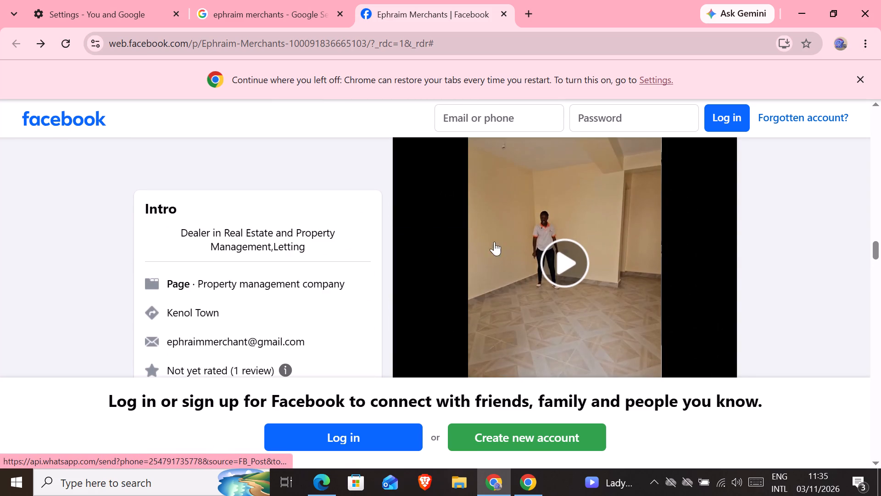
left_click(554, 261)
scroll(554, 260, "down", 2)
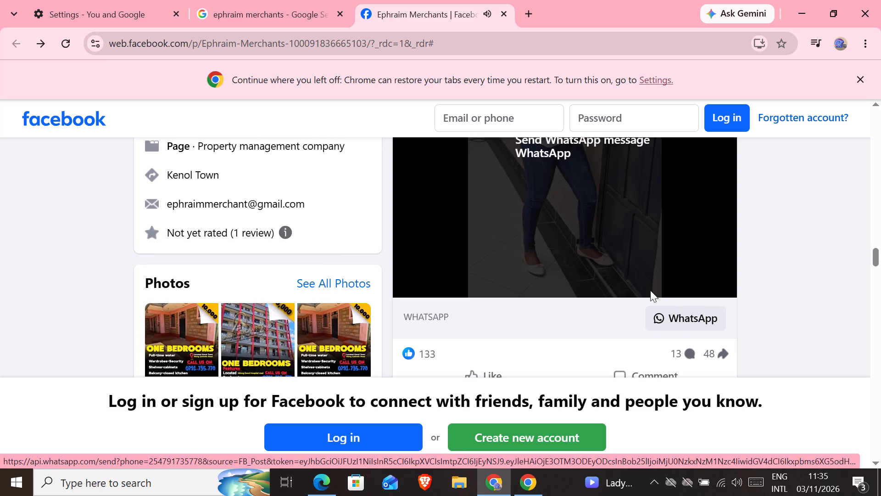
scroll(661, 259, "up", 2)
scroll(658, 256, "down", 2)
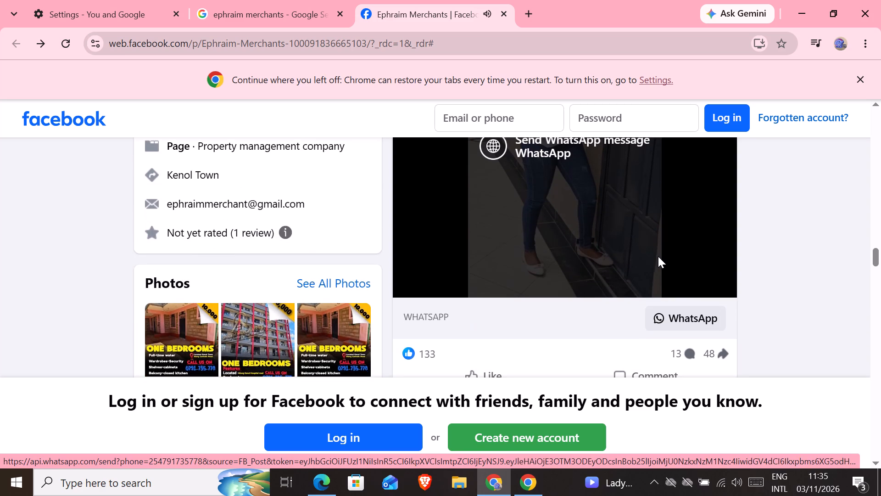
scroll(702, 280, "up", 1)
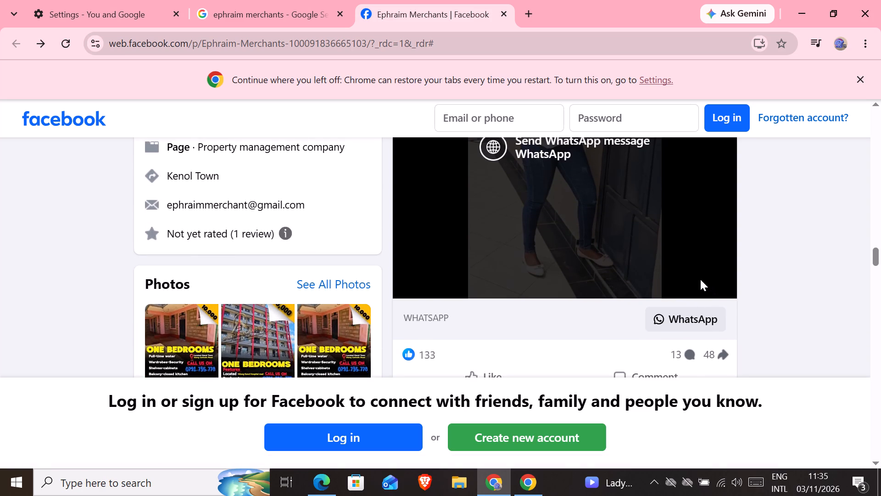
scroll(700, 279, "up", 1)
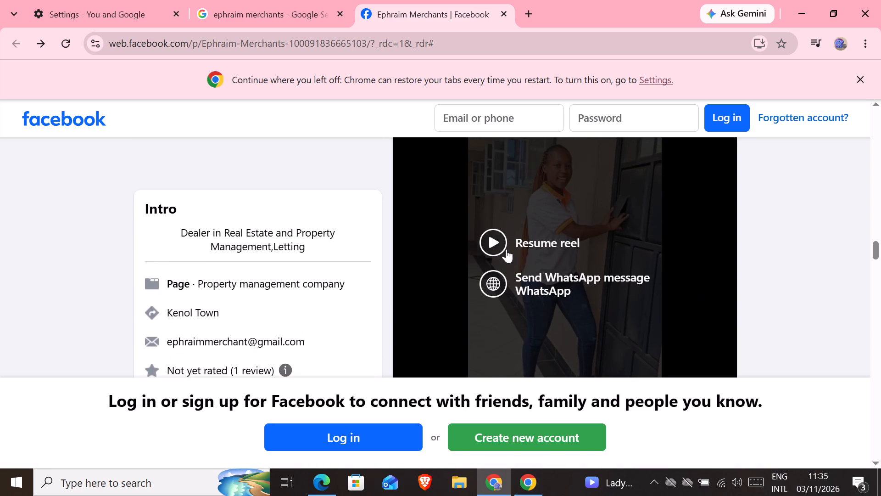
Lower the computer's speaker volume.
left_click(738, 479)
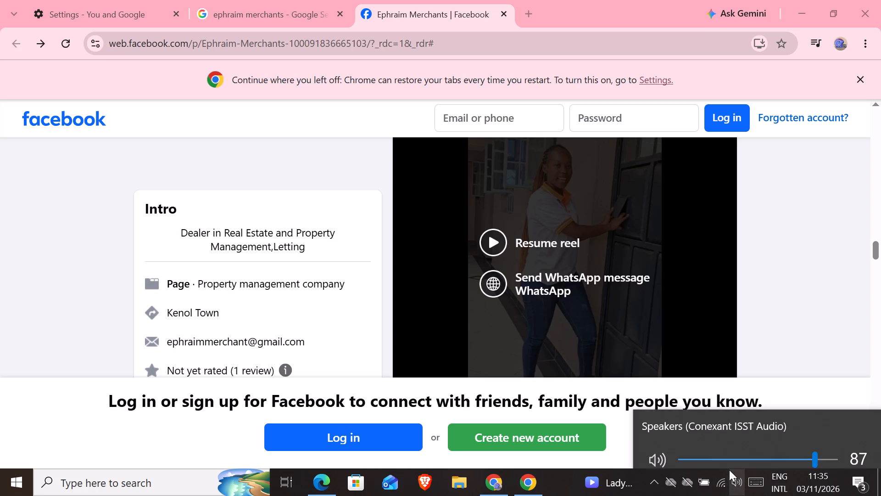
left_click(740, 453)
left_click(799, 351)
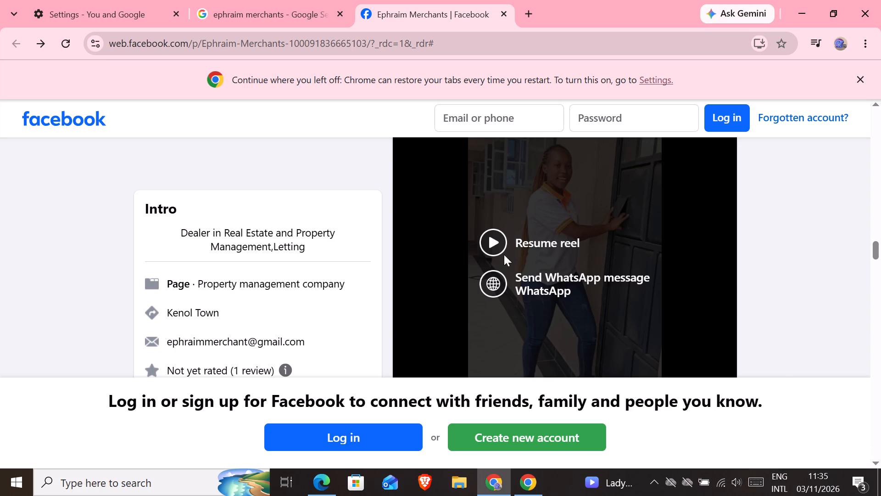
Resume the 2-bedroom house reel and bring the video into view.
left_click(488, 252)
scroll(522, 266, "down", 1)
scroll(522, 266, "up", 2)
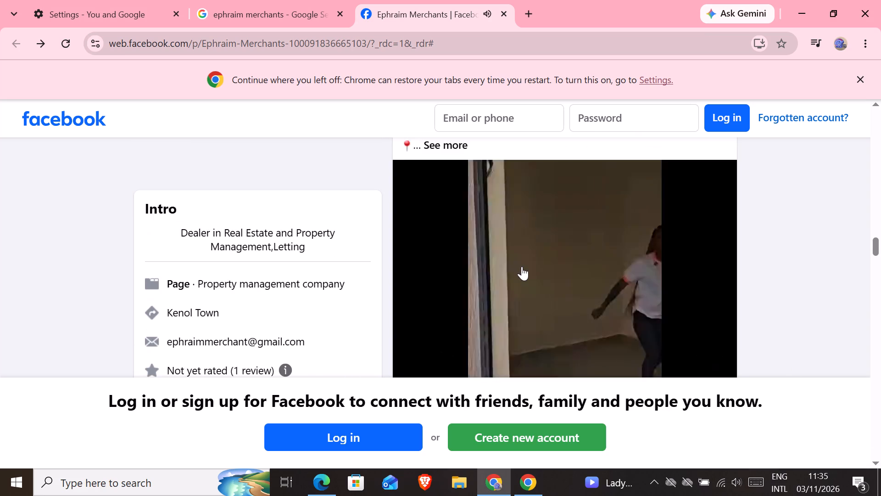
Browse further down the Ephraim Merchants page's posts and try to dismiss the Facebook login prompt.
scroll(522, 266, "down", 3)
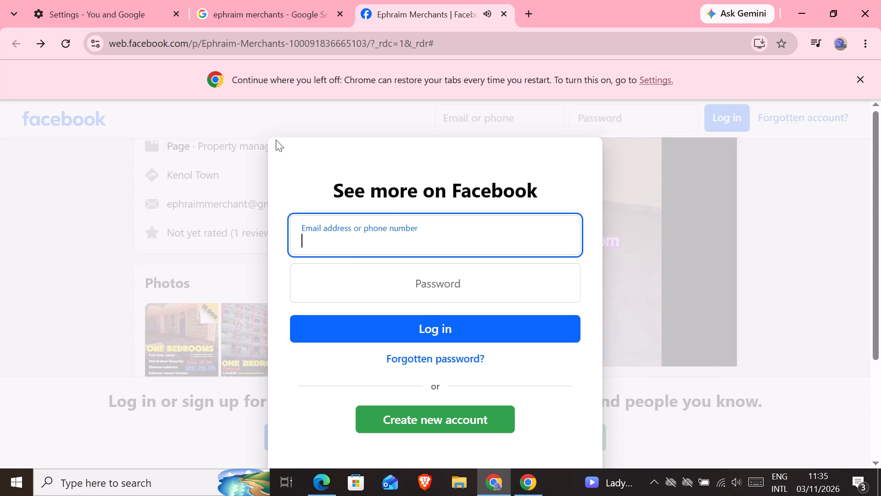
scroll(444, 243, "up", 4)
scroll(502, 330, "down", 5)
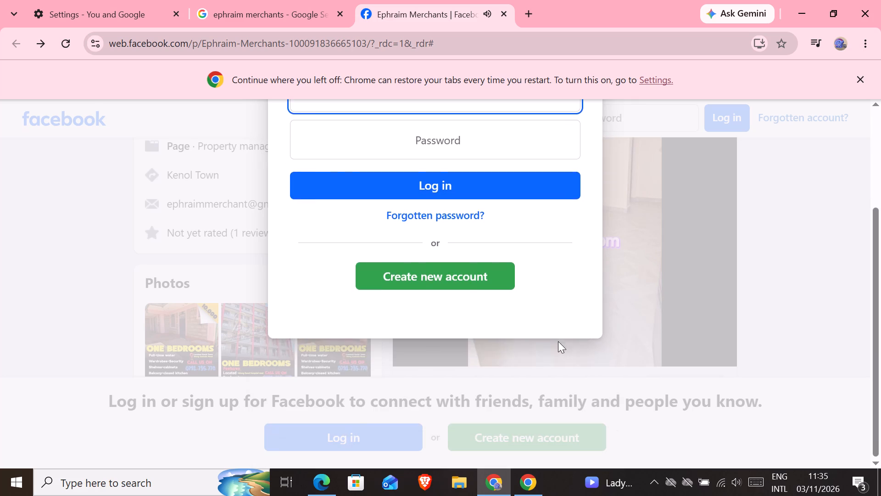
scroll(558, 341, "up", 11)
left_click(669, 231)
left_click(668, 230)
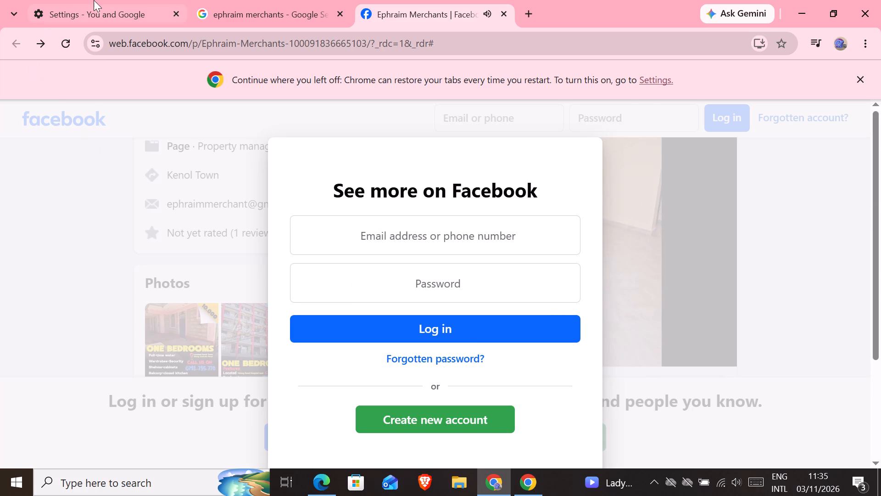
Mute the sound of the Ephraim Merchants Facebook tab.
left_click(275, 10)
left_click(412, 14)
right_click(437, 9)
left_click(481, 178)
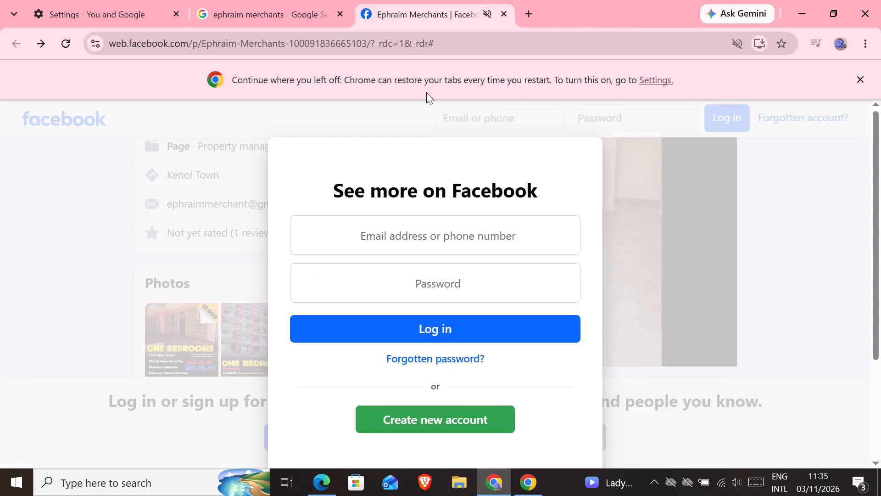
Return to the Google search results for ephraim merchants.
left_click(150, 0)
left_click(240, 0)
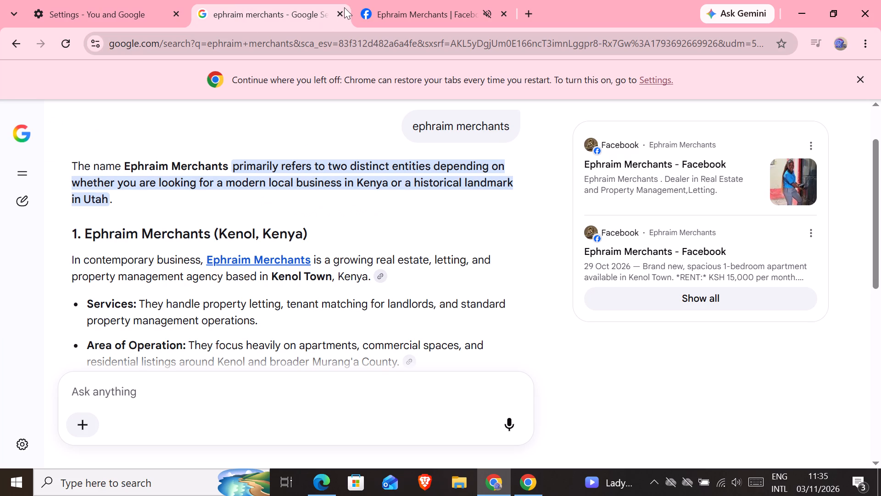
Switch to the browser window with X and look through all of the account's notifications.
left_click(523, 485)
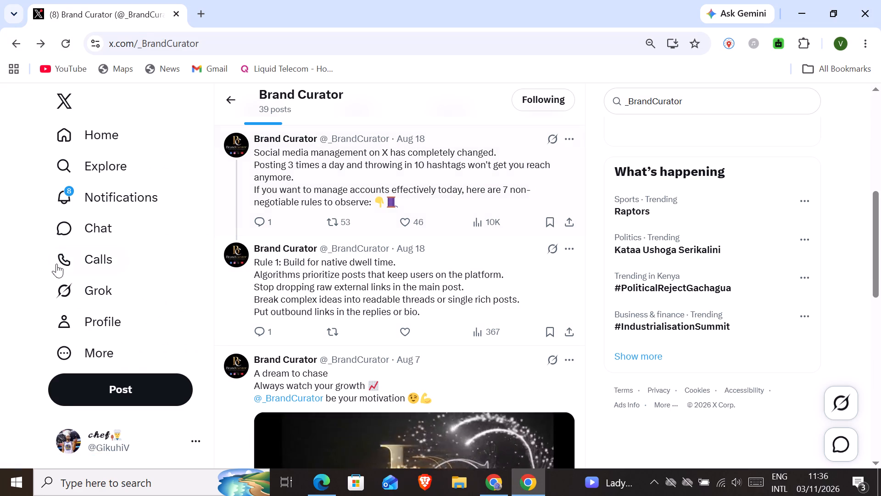
left_click(75, 189)
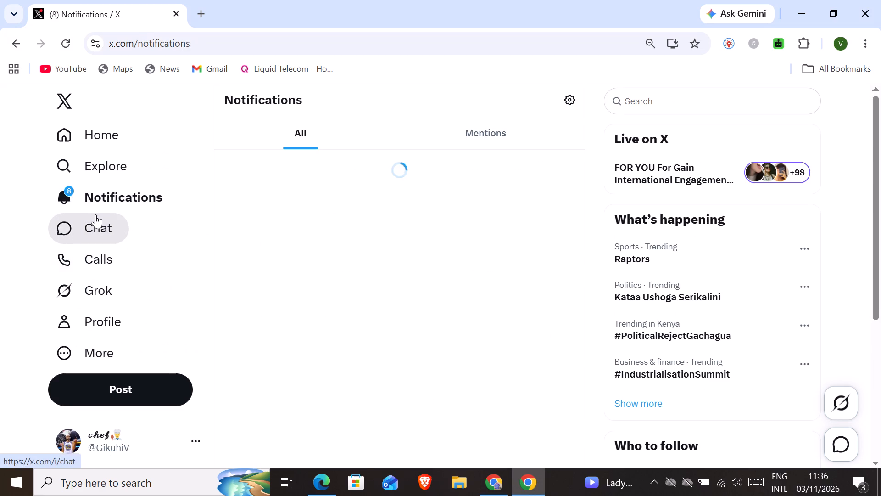
scroll(455, 303, "down", 1)
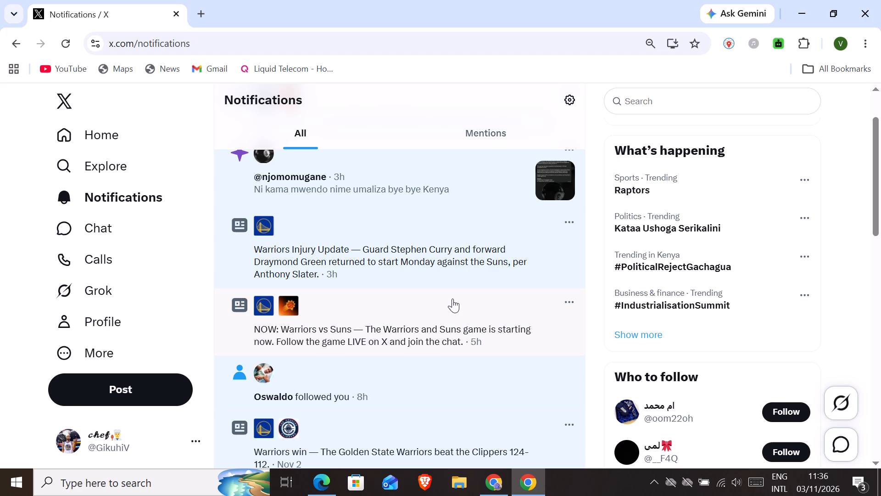
scroll(452, 299, "down", 1)
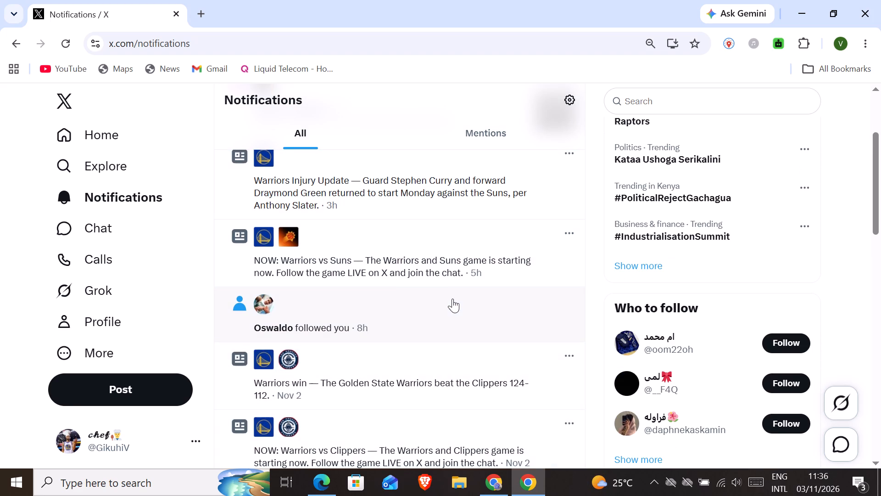